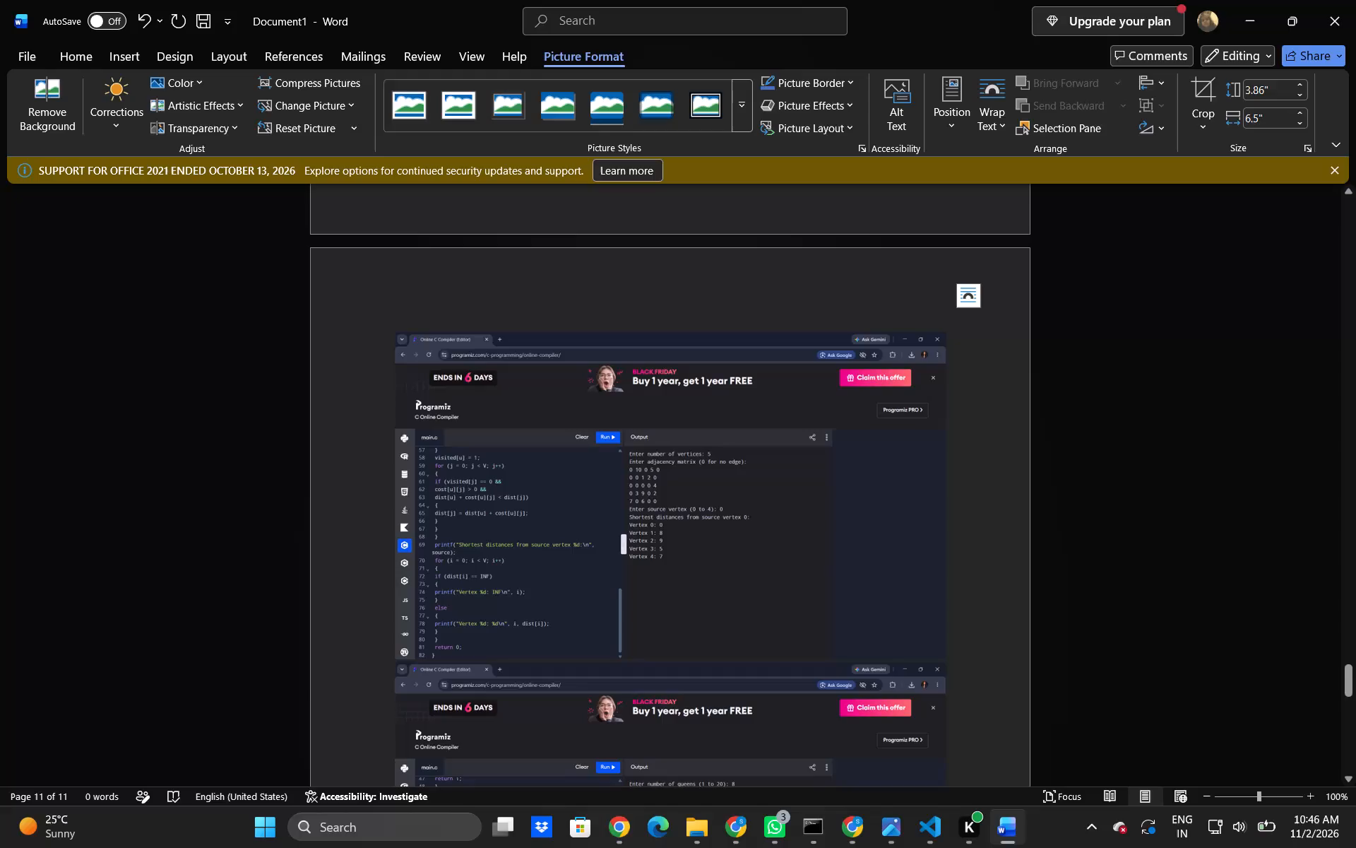
# Crop the first page's linear search screenshot to about 2.74" by 6.17", removing the browser header, icon strip beside the code and thin outer edge.
pyautogui.scroll(6, 514, 387)
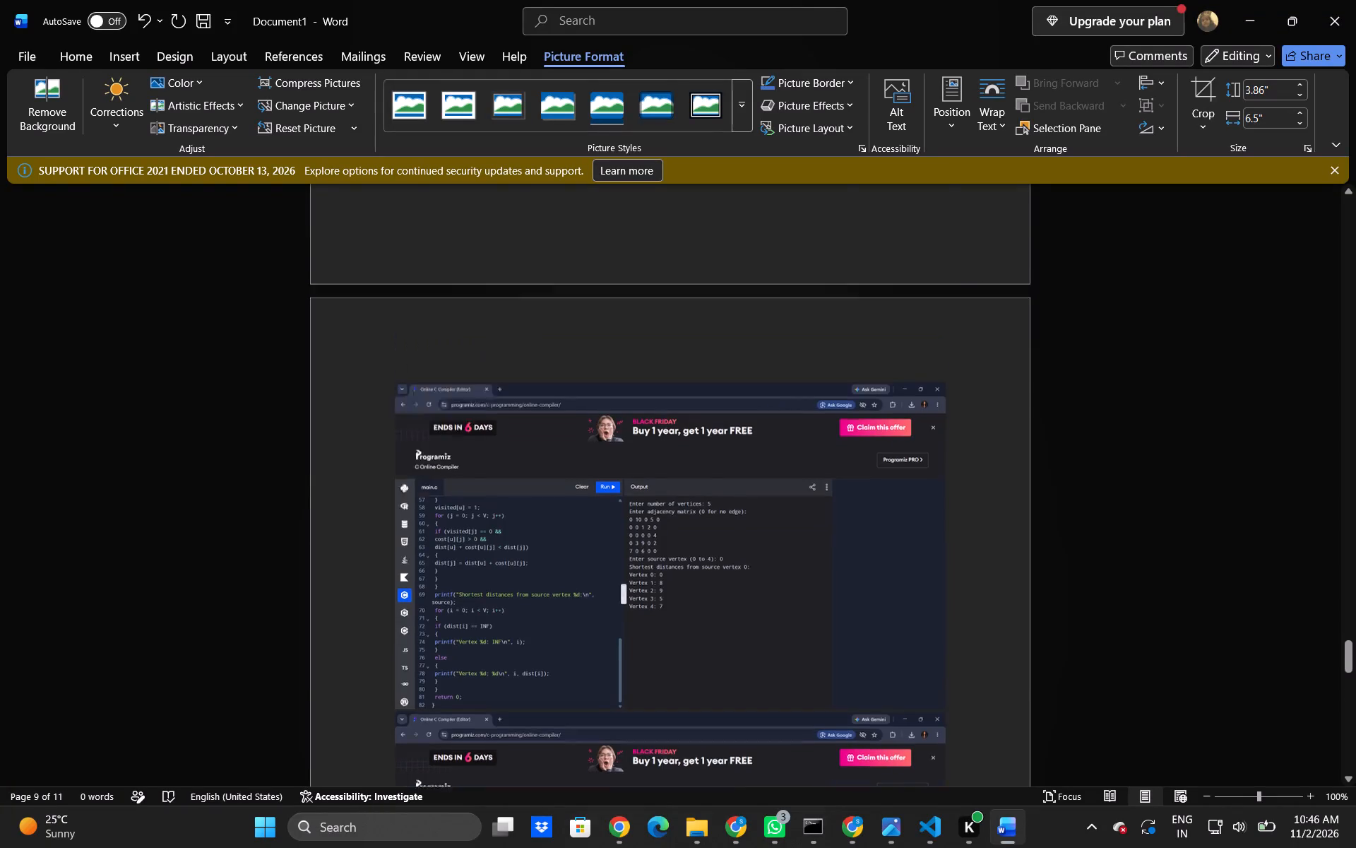
pyautogui.scroll(15, 514, 387)
pyautogui.scroll(6, 514, 387)
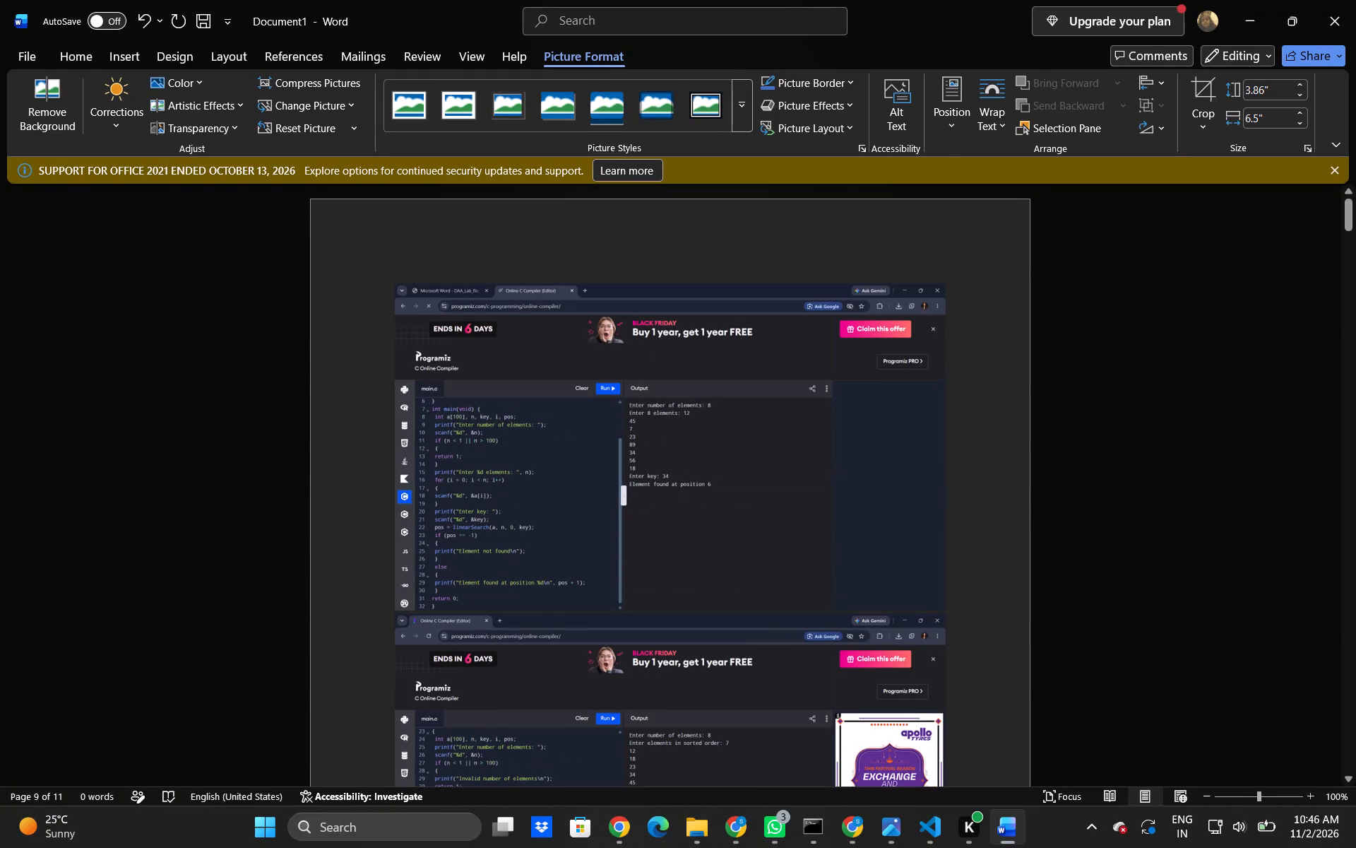
pyautogui.click(604, 394)
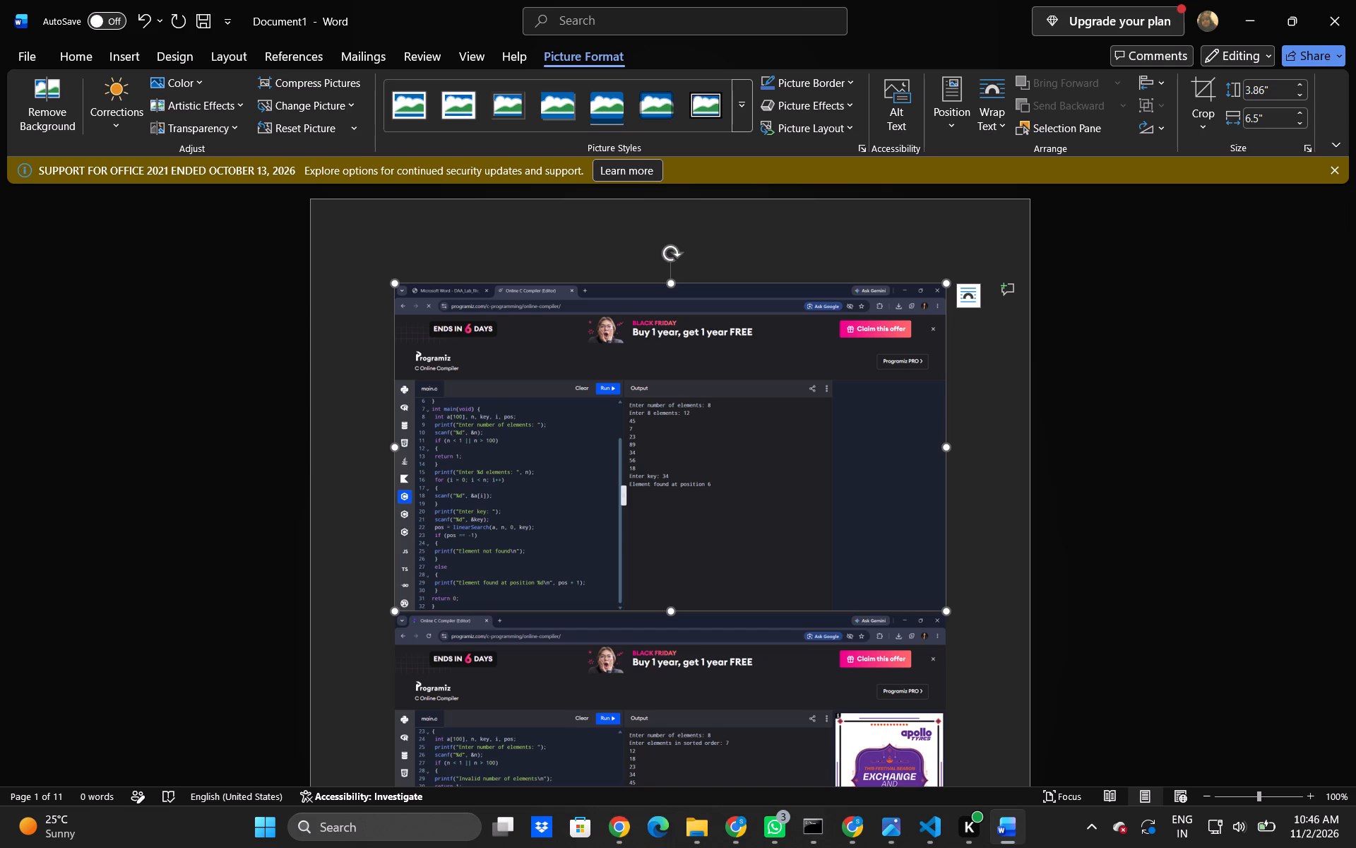
pyautogui.click(1196, 109)
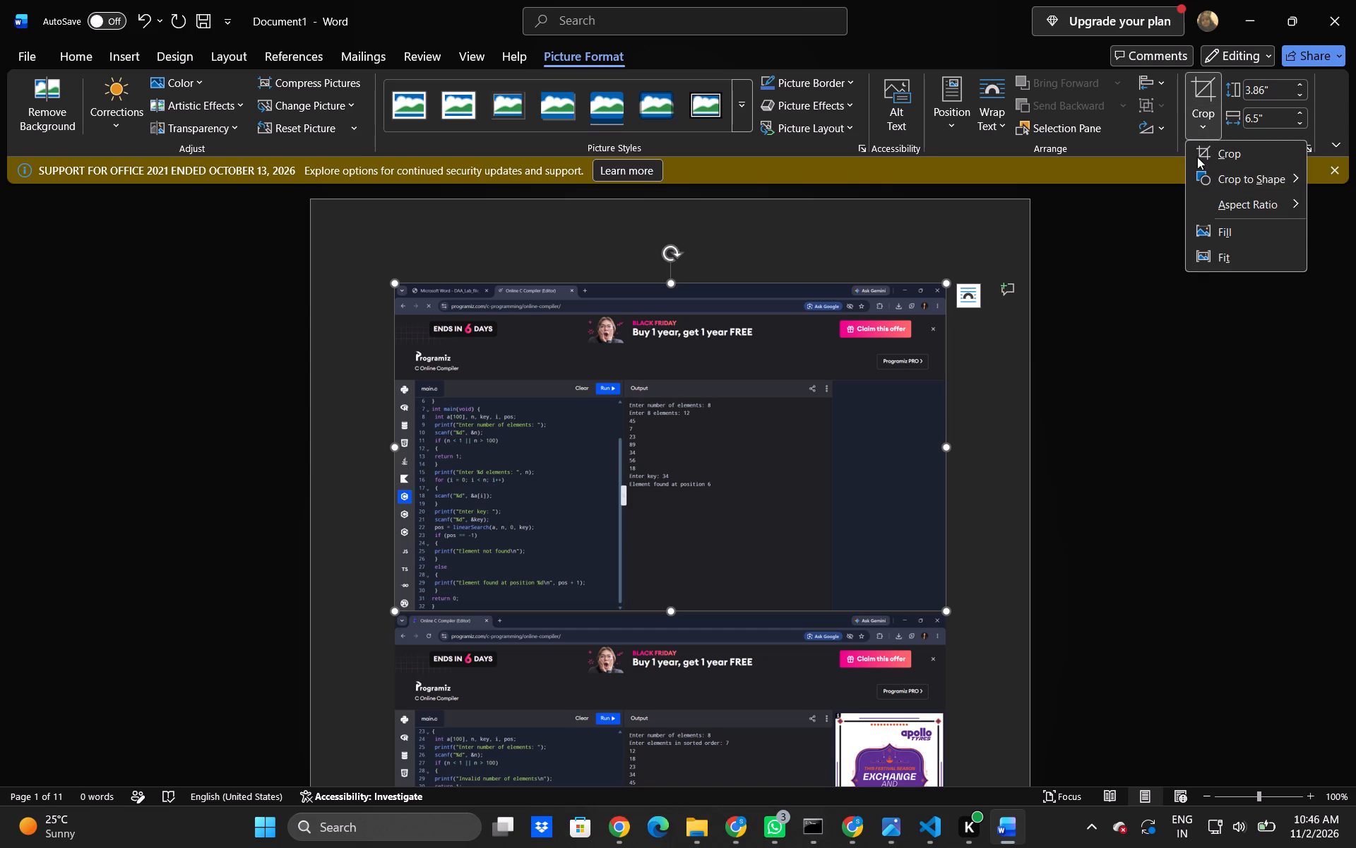
pyautogui.click(1197, 158)
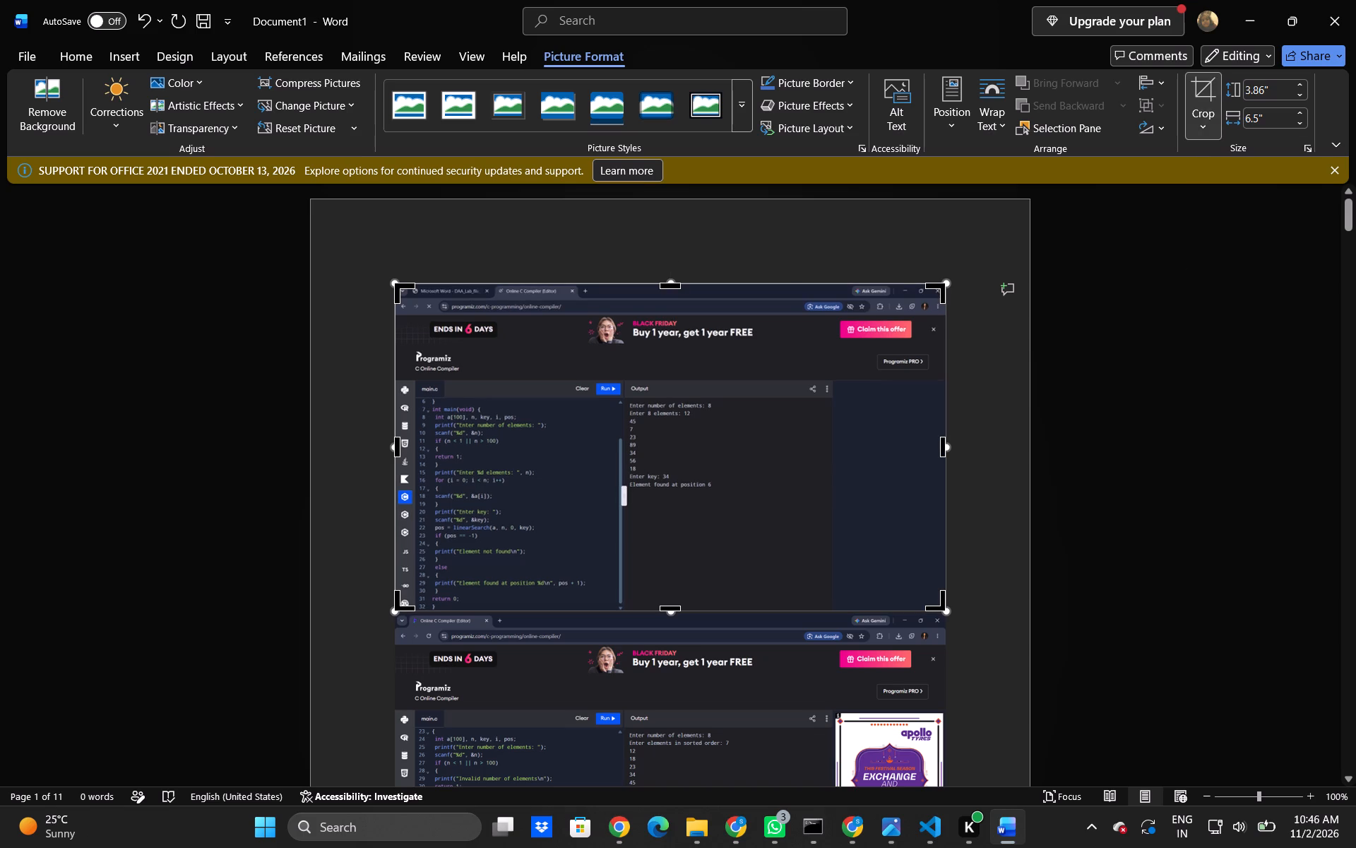
pyautogui.moveTo(671, 286); pyautogui.dragTo(674, 377)
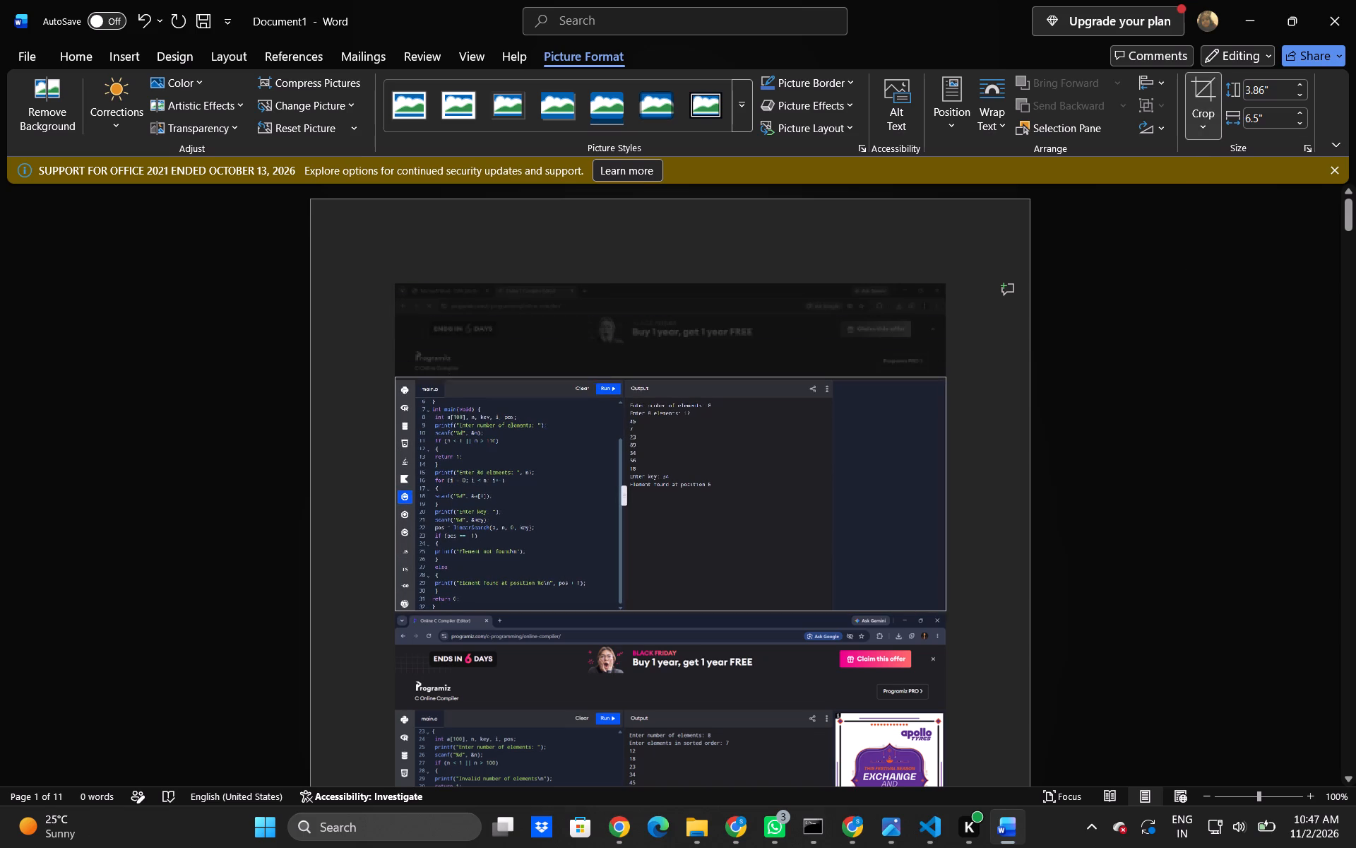
pyautogui.moveTo(674, 377); pyautogui.dragTo(674, 379)
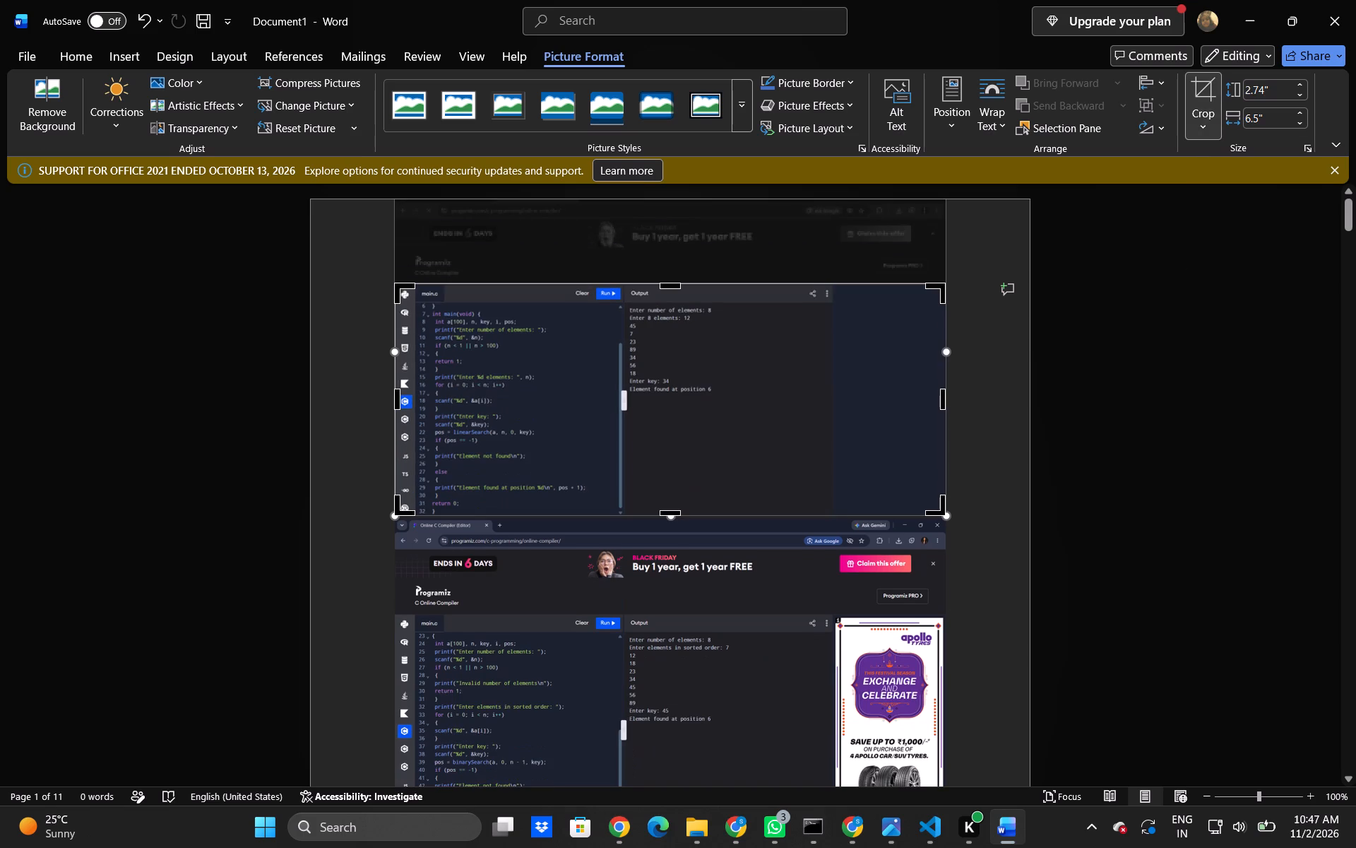
pyautogui.moveTo(398, 396); pyautogui.dragTo(411, 396)
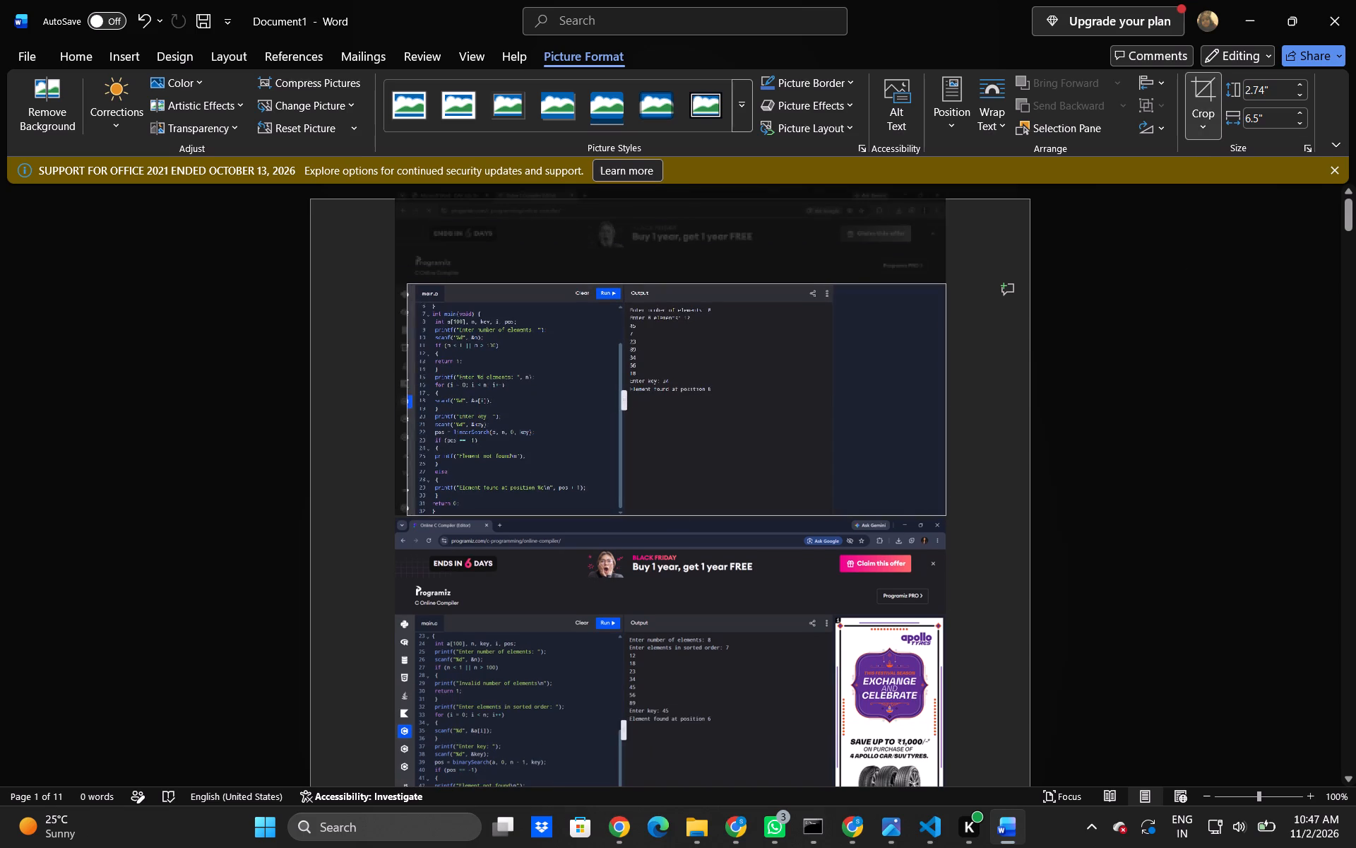
pyautogui.moveTo(411, 396); pyautogui.dragTo(415, 396)
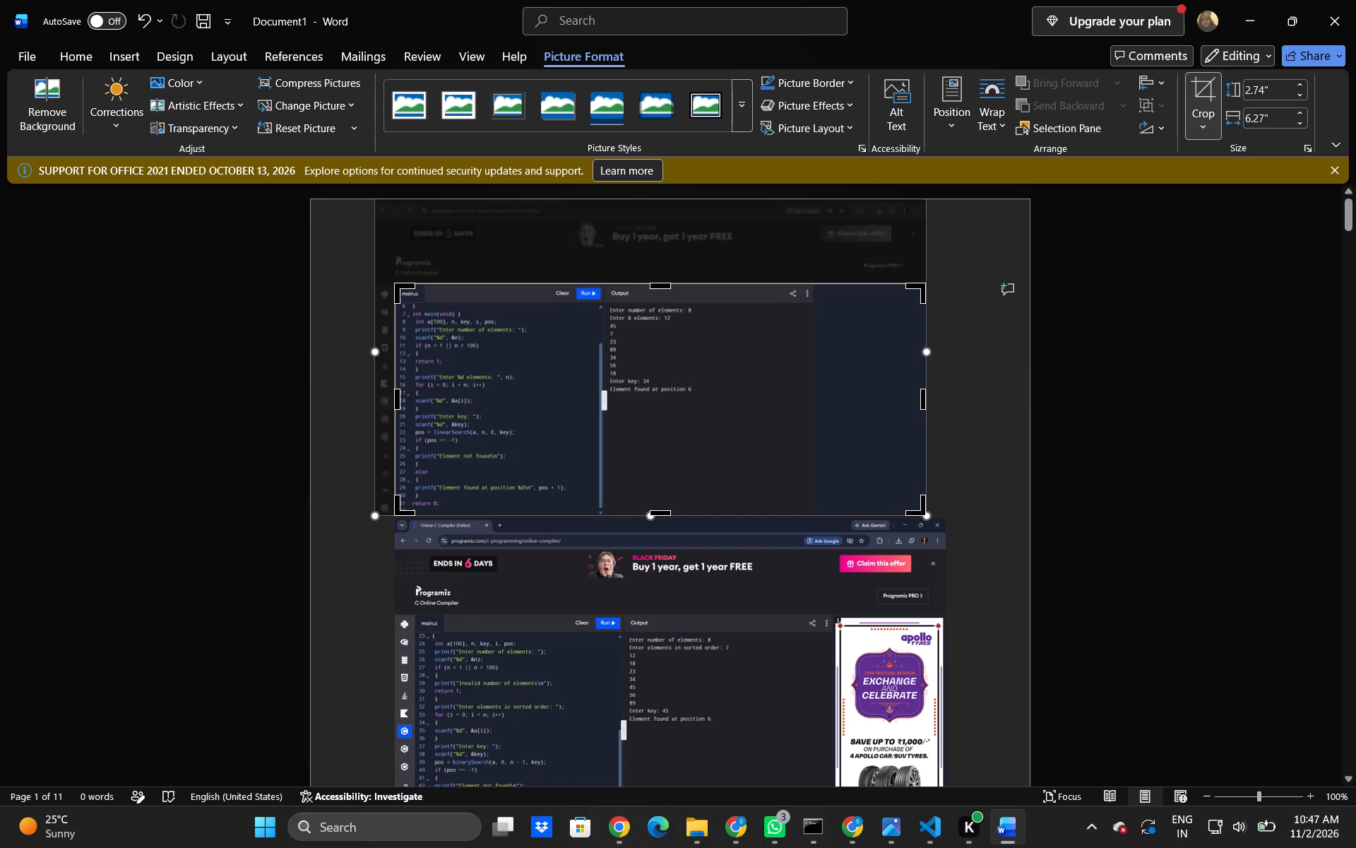
pyautogui.moveTo(926, 401); pyautogui.dragTo(917, 401)
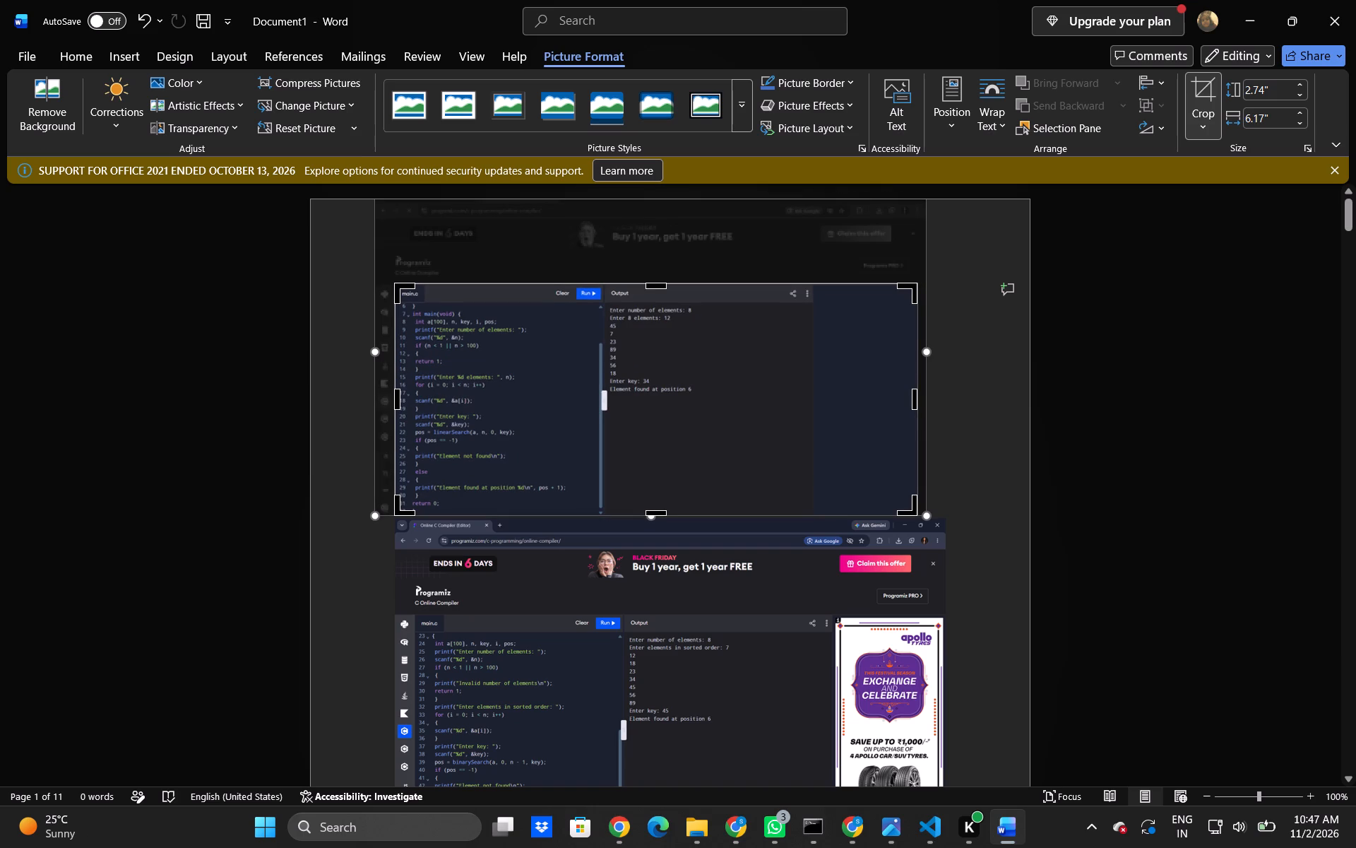
pyautogui.click(1139, 534)
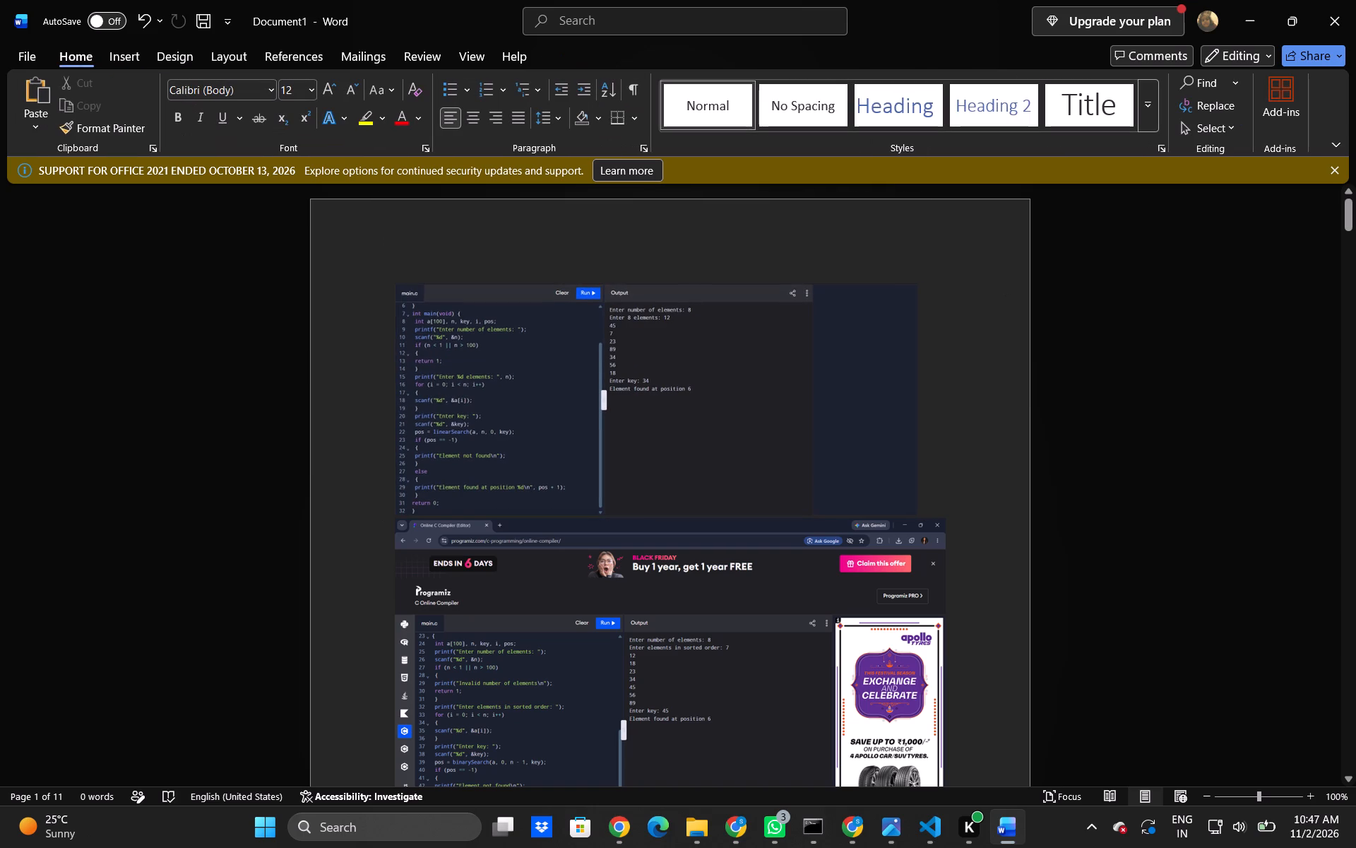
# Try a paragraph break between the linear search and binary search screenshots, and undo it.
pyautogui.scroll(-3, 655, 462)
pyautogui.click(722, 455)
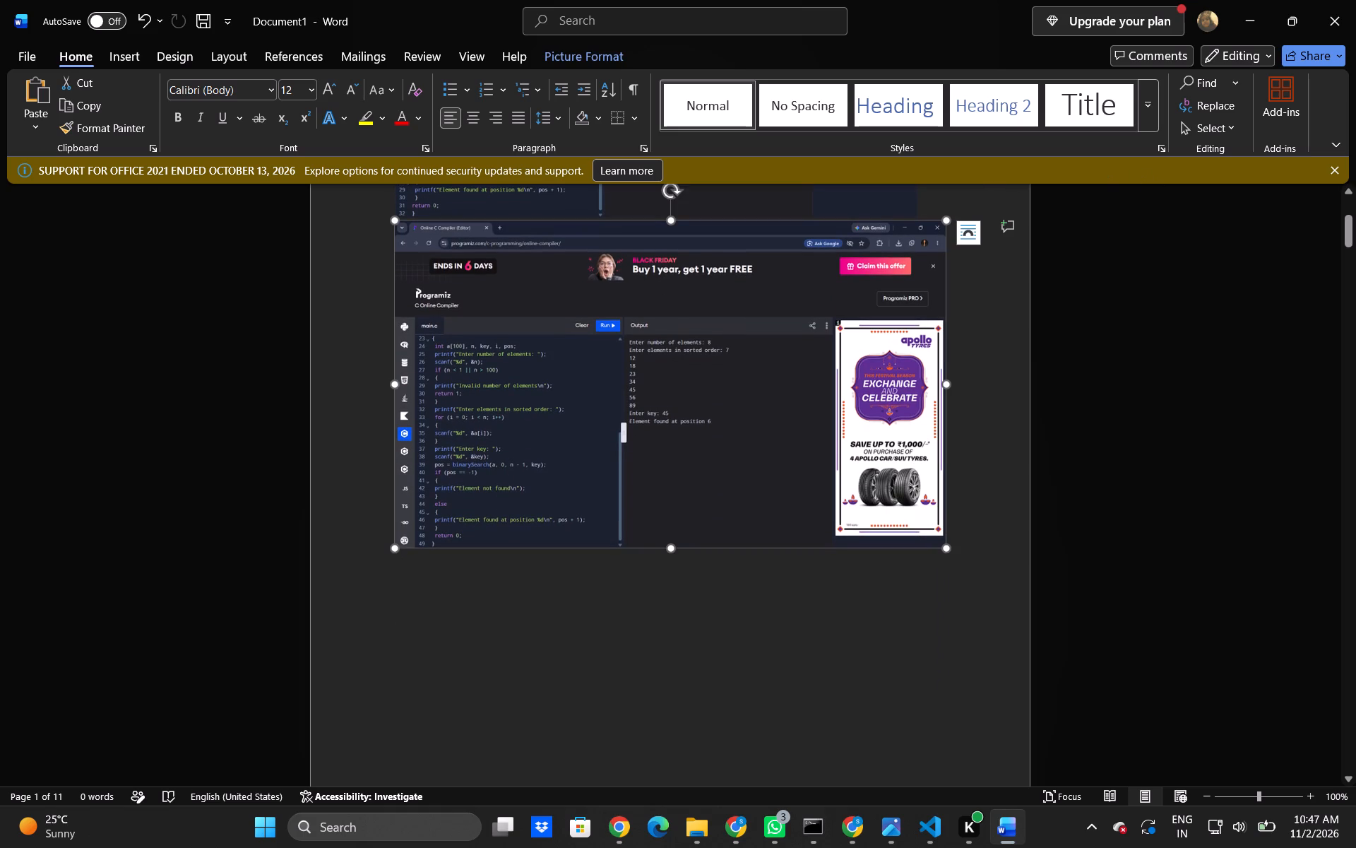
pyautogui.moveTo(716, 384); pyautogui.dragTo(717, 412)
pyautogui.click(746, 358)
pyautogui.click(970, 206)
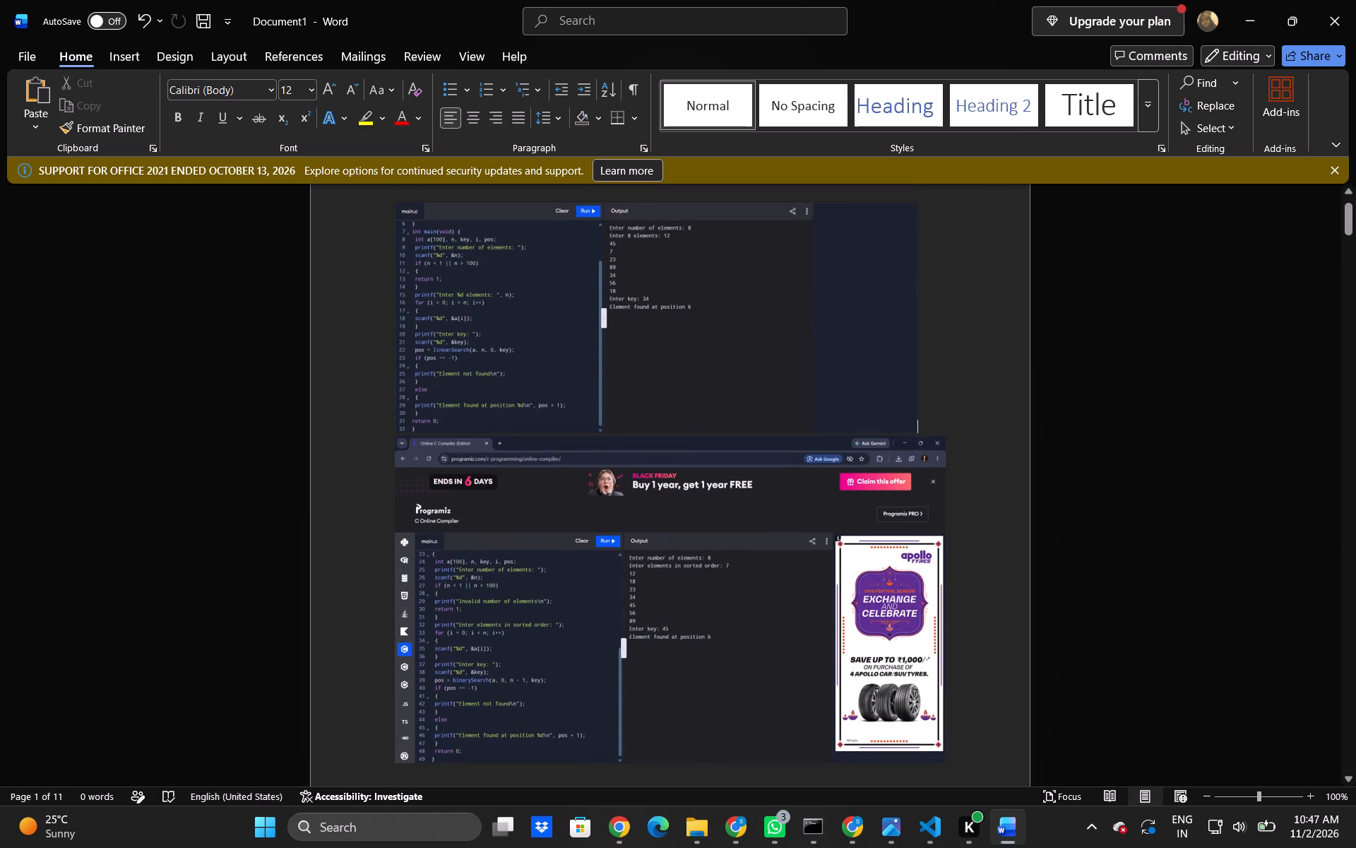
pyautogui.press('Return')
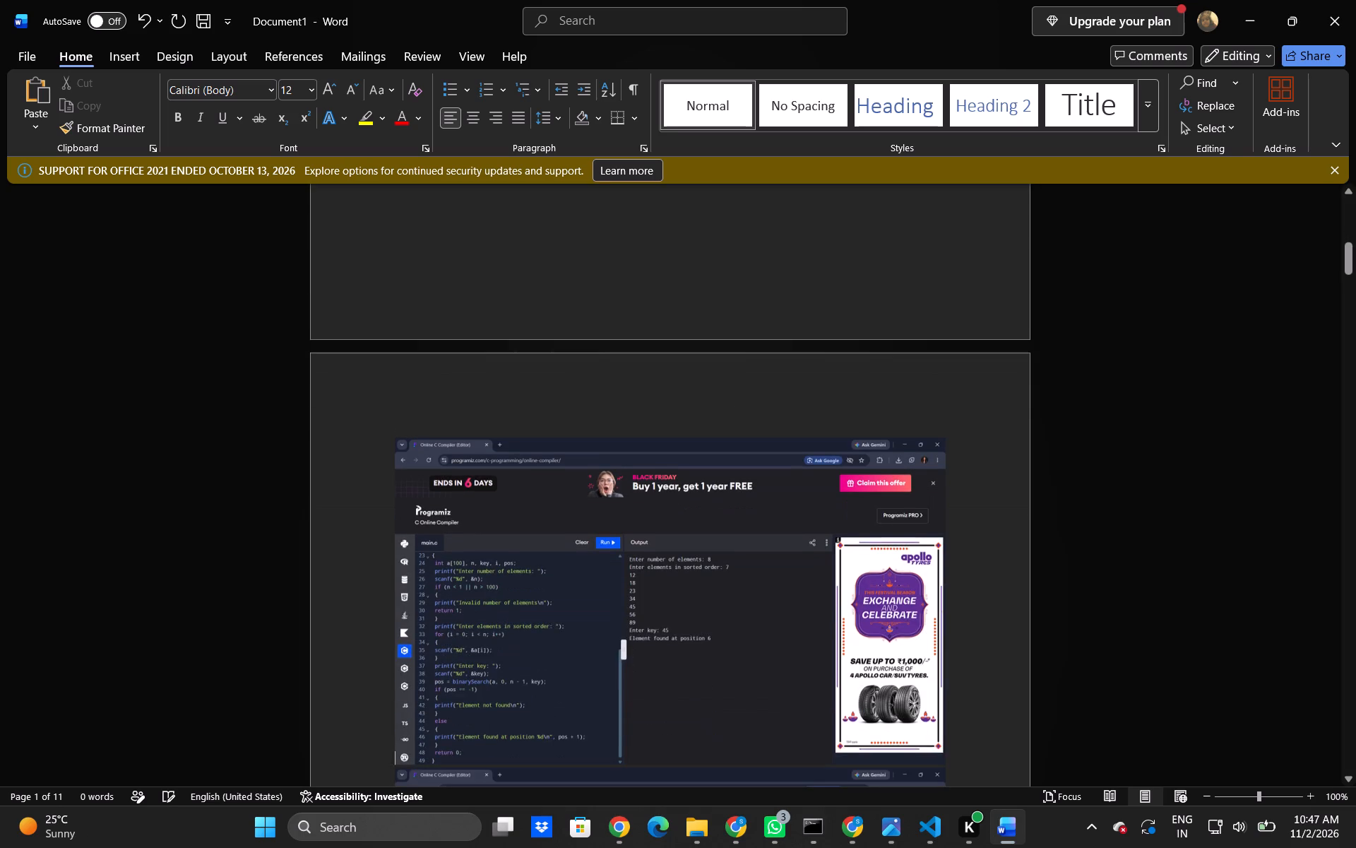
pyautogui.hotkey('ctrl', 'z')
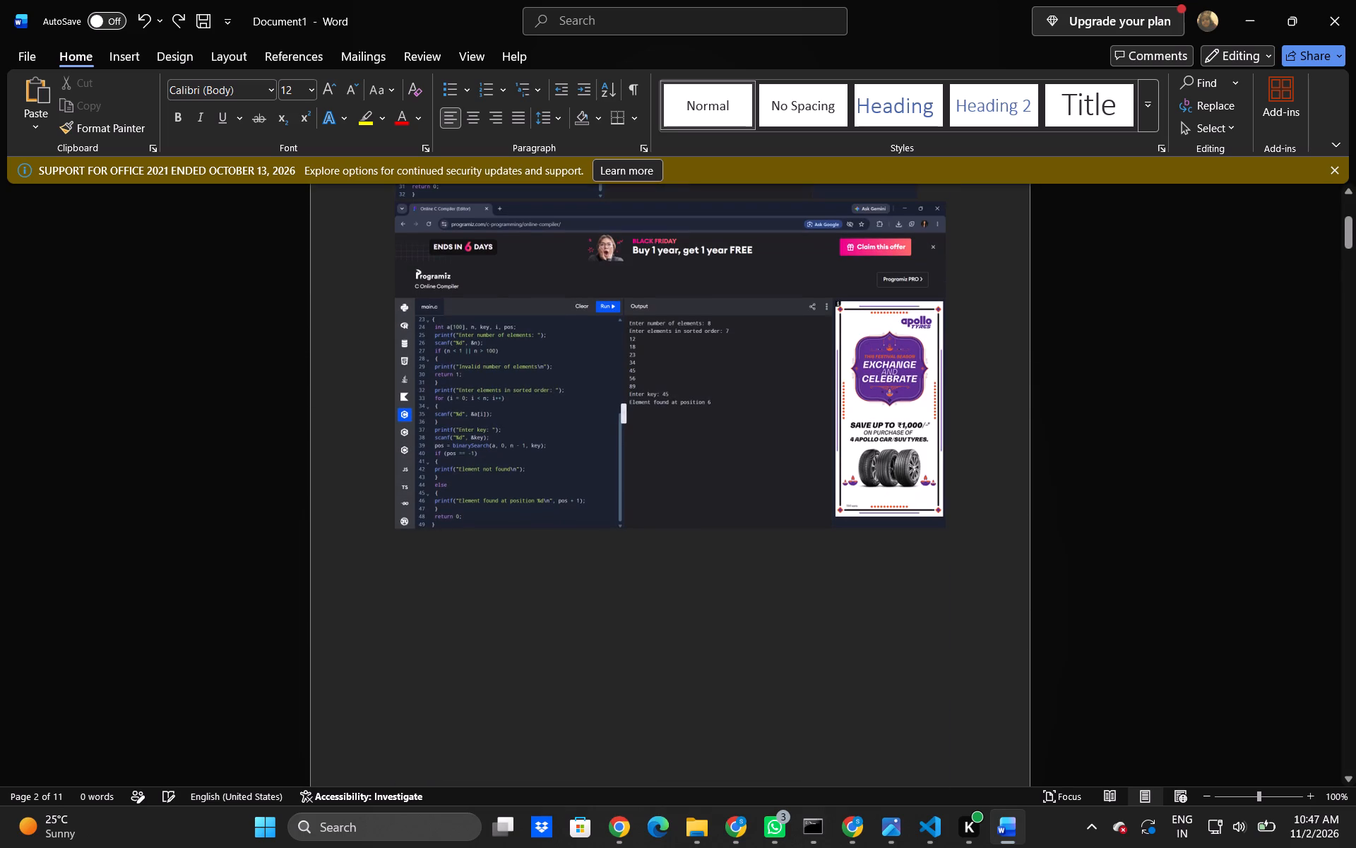
# Insert a paragraph break after the linear search screenshot to move the binary search screenshot onto the next page.
pyautogui.scroll(3, 730, 366)
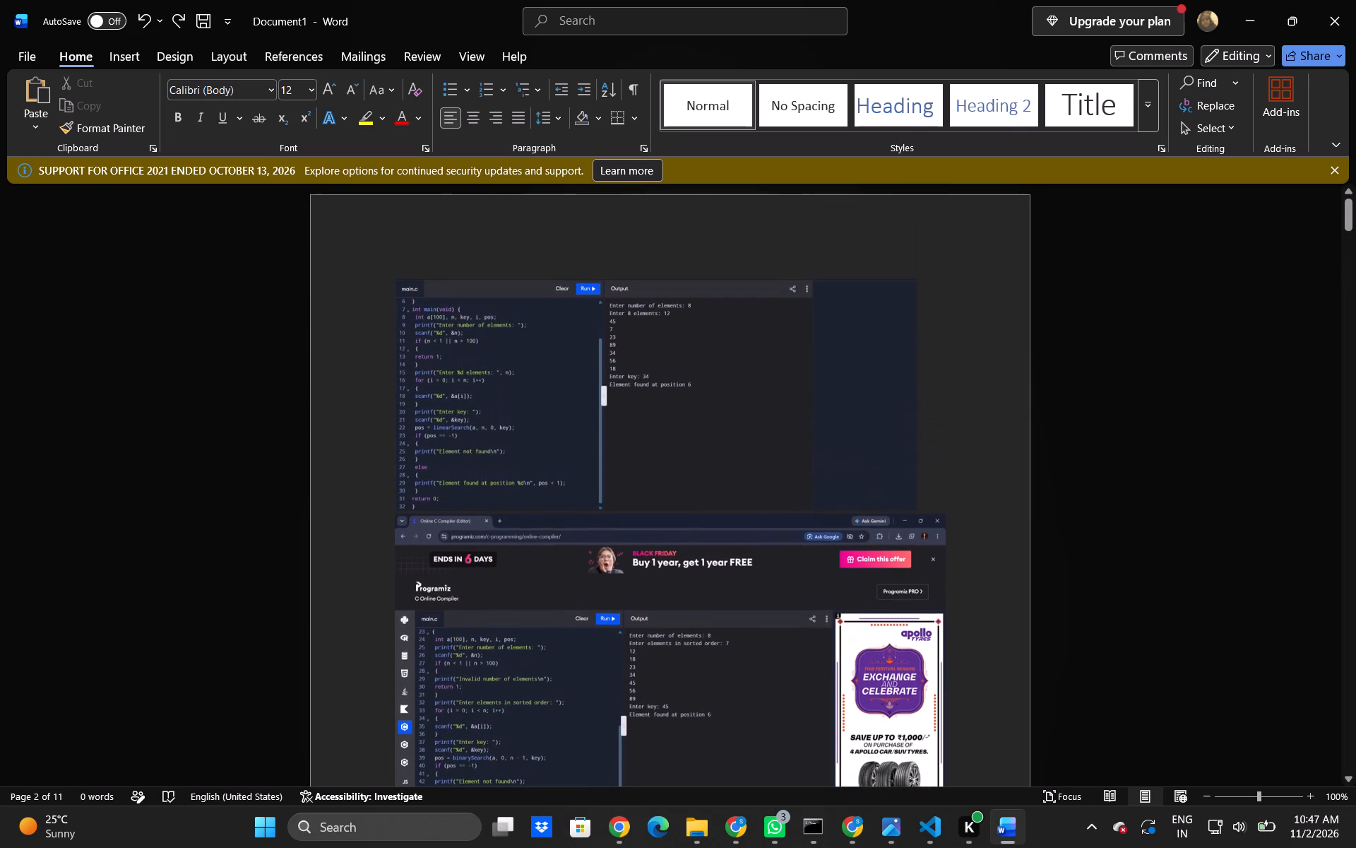
pyautogui.click(978, 505)
pyautogui.press('Return')
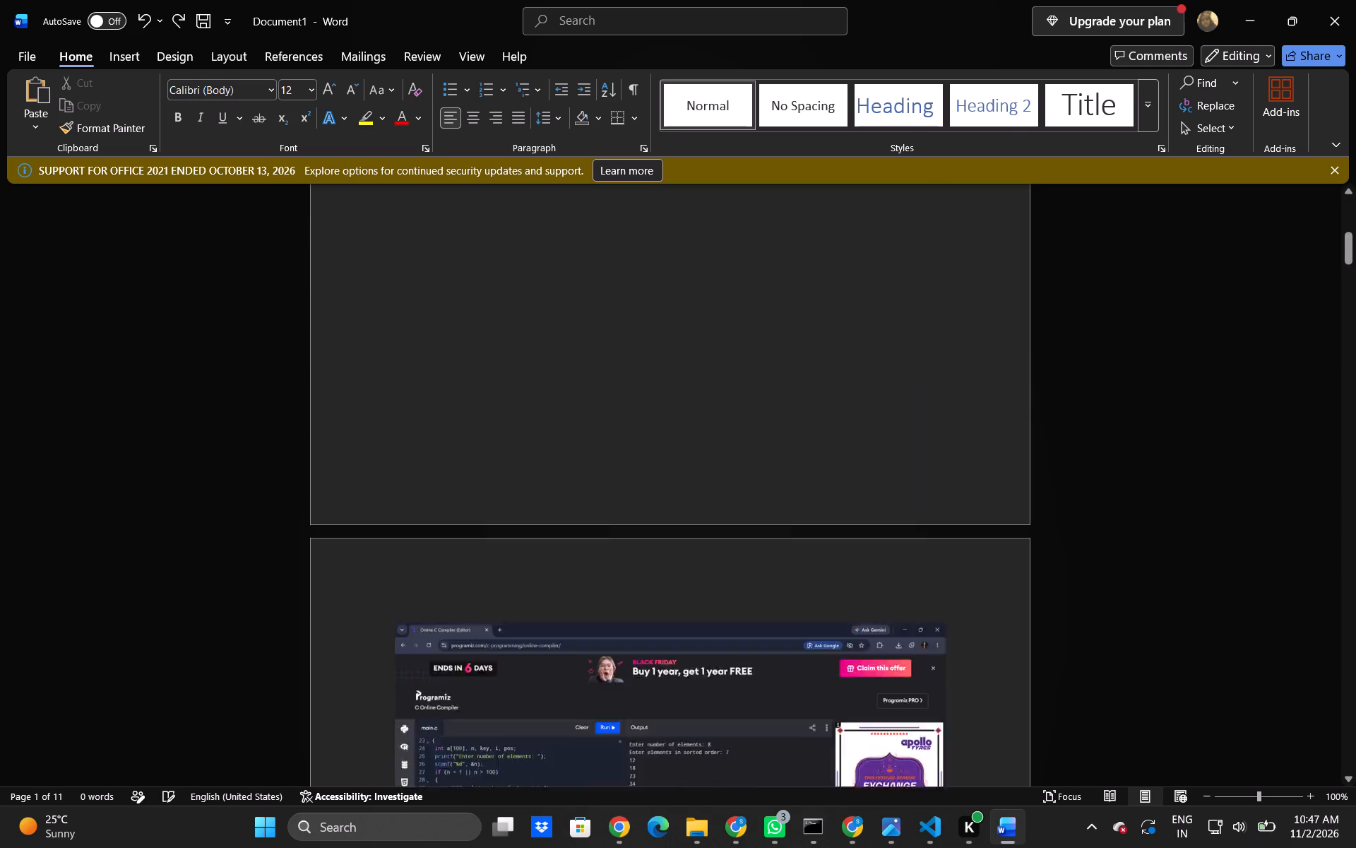
# Crop the binary search screenshot to about 2.77" by 4.98", keeping only the code and output panes without header, icon strip and tyre advert.
pyautogui.click(727, 542)
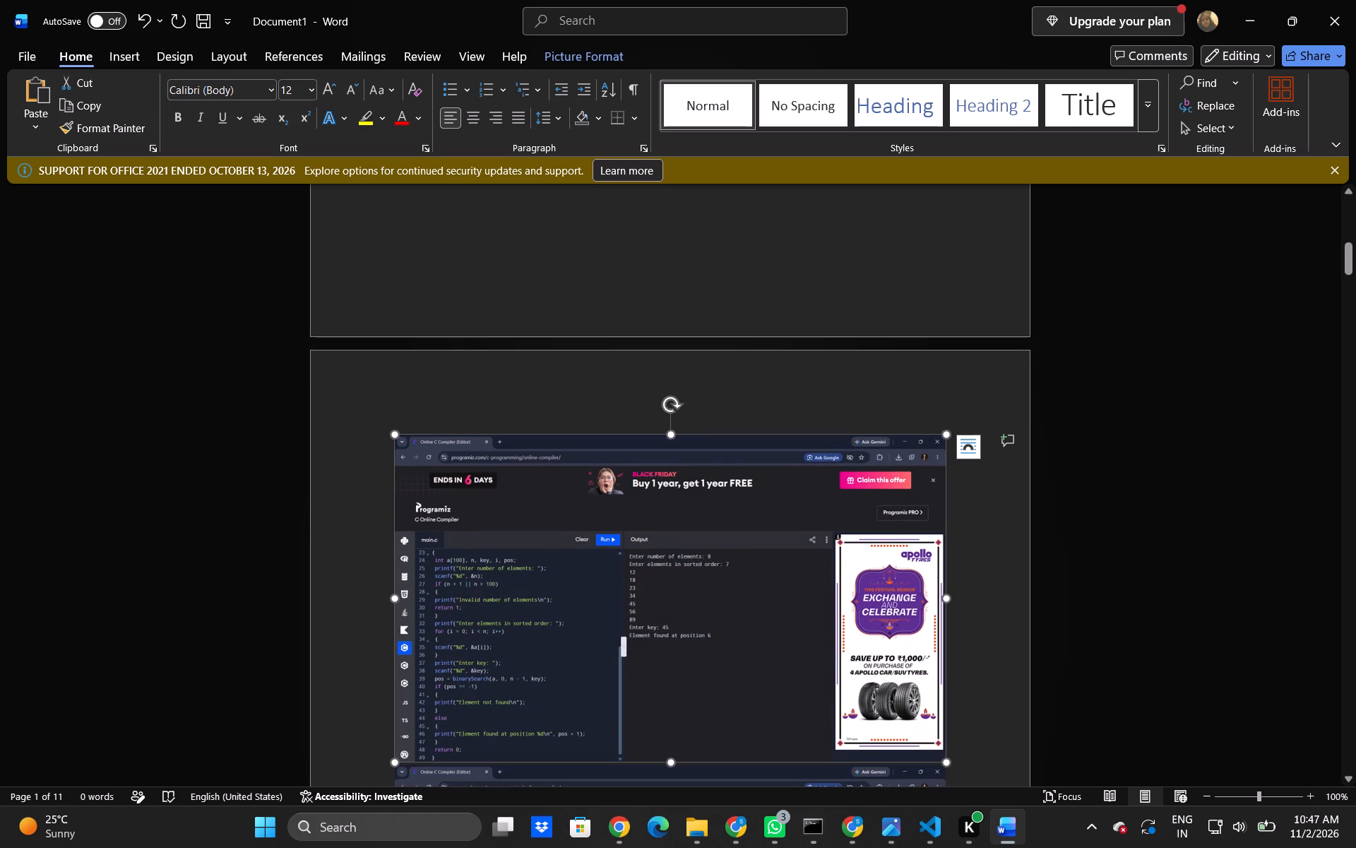
pyautogui.doubleClick(734, 575)
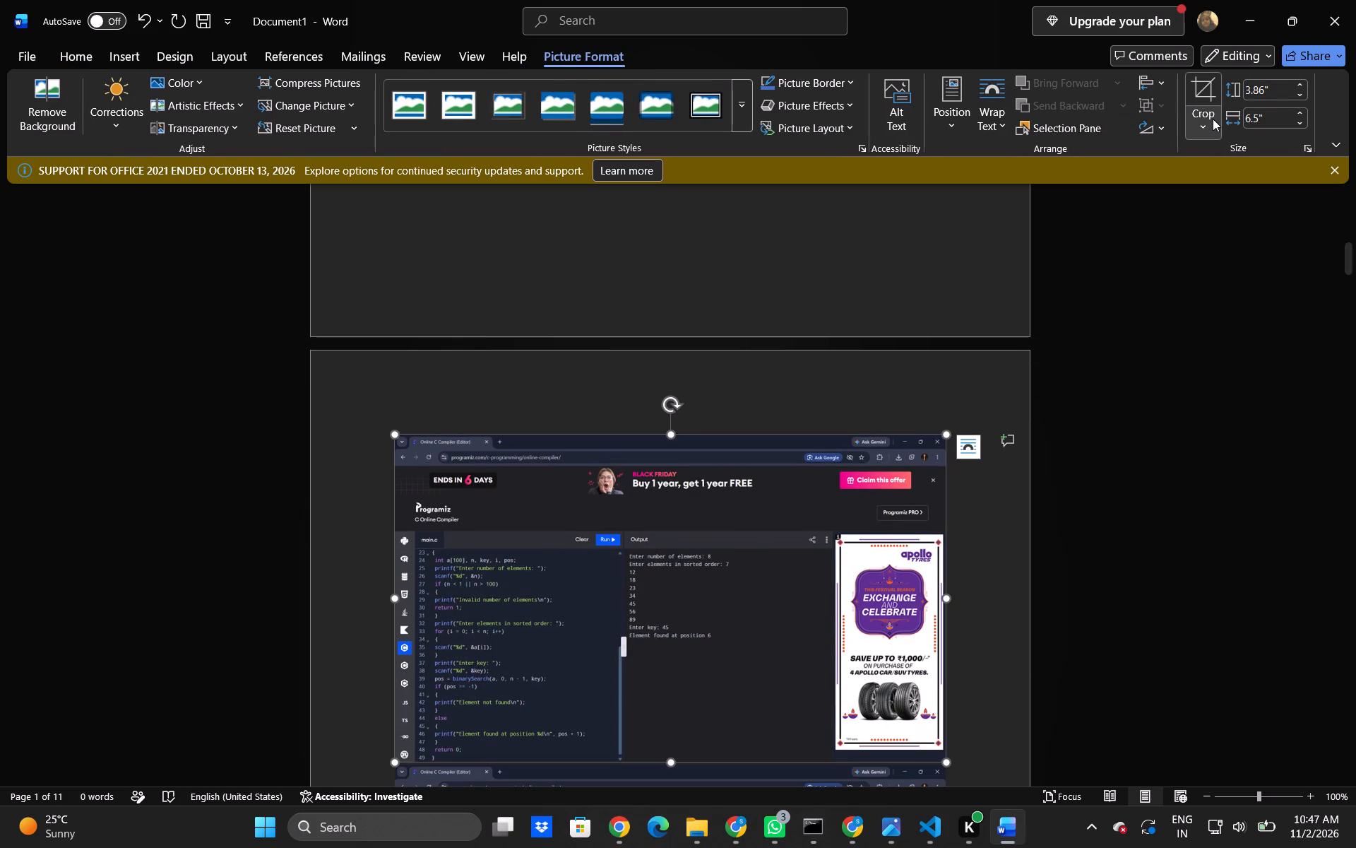
pyautogui.click(1213, 119)
pyautogui.click(1213, 148)
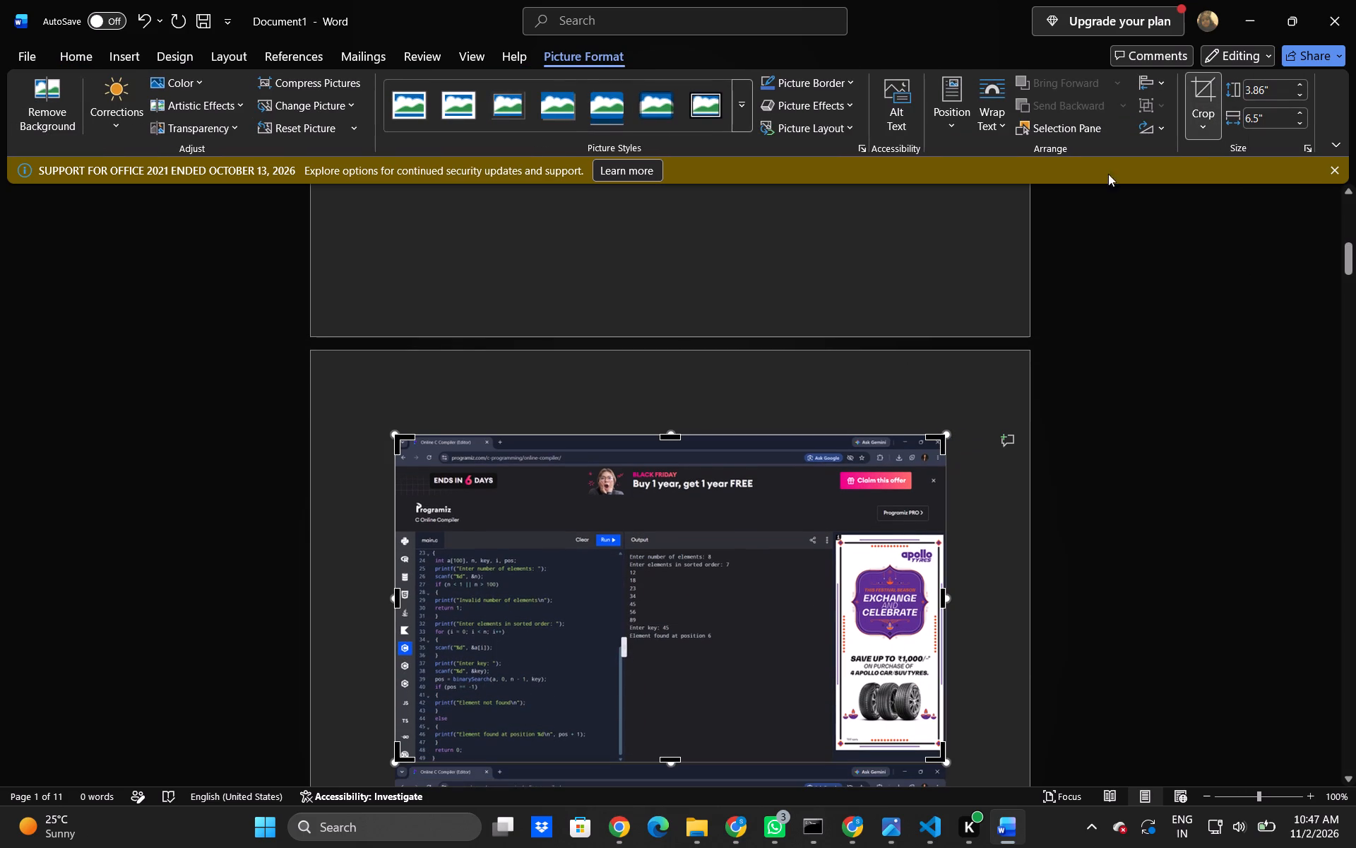
pyautogui.moveTo(670, 437); pyautogui.dragTo(671, 484)
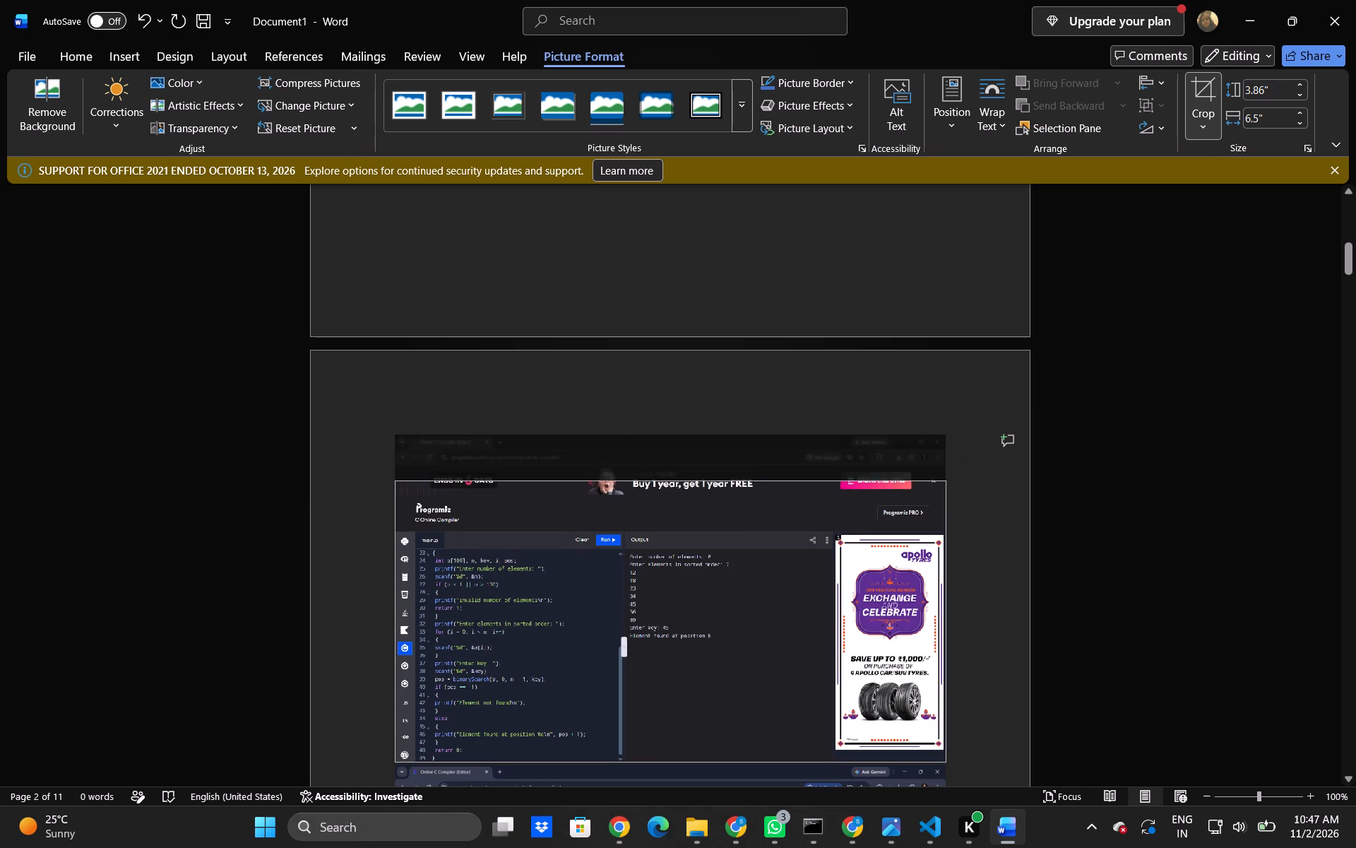
pyautogui.moveTo(671, 484); pyautogui.dragTo(670, 525)
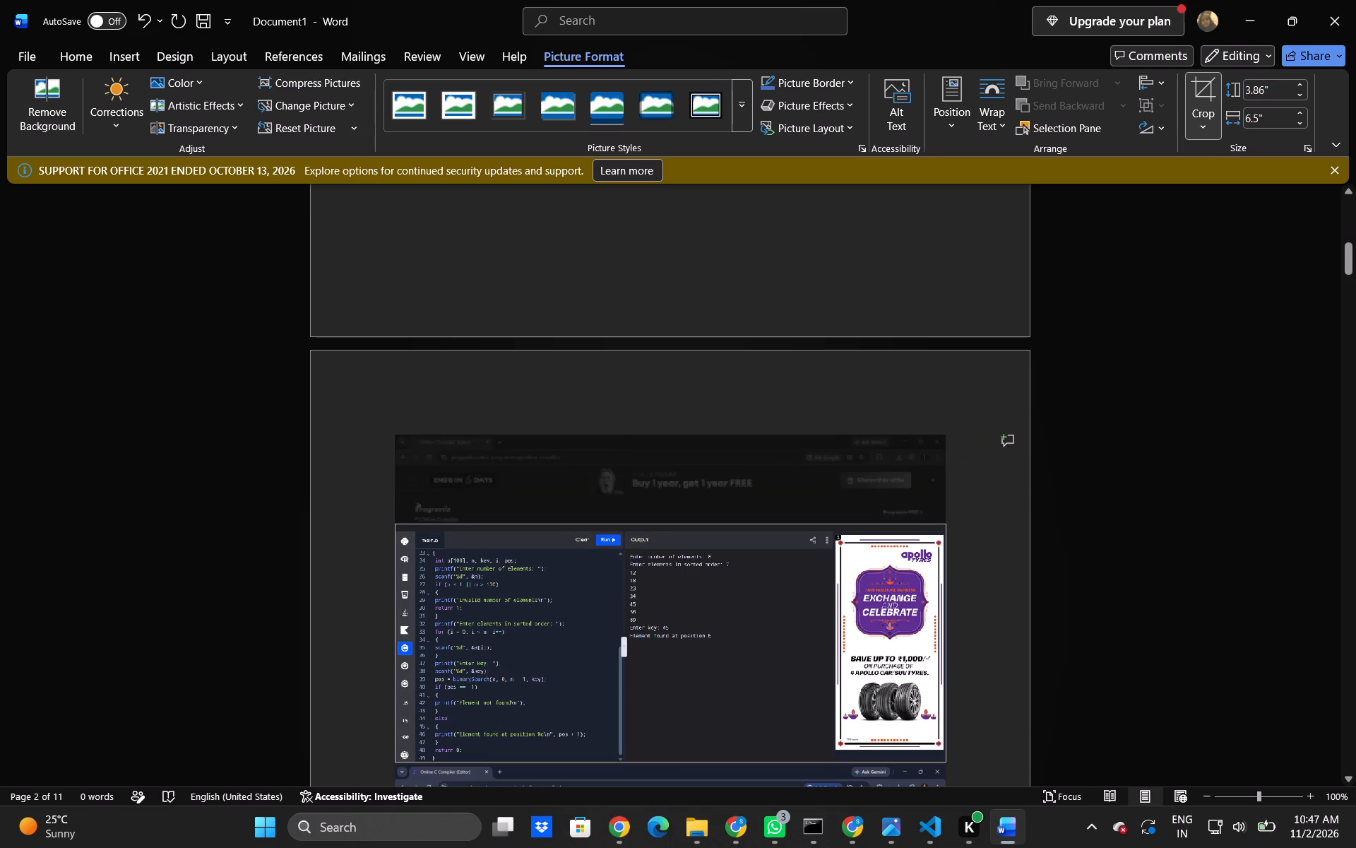
pyautogui.moveTo(670, 525); pyautogui.dragTo(671, 527)
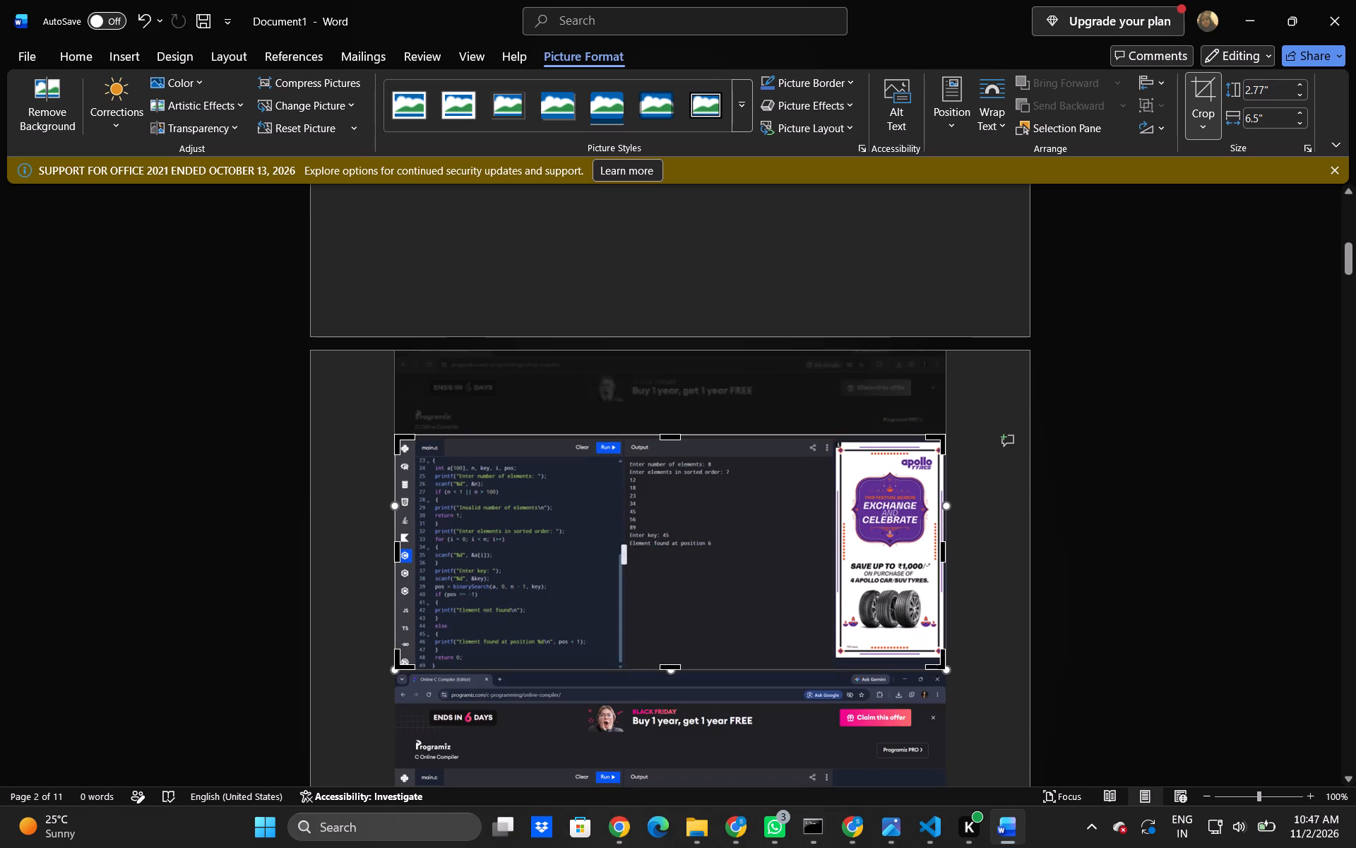
pyautogui.moveTo(396, 552); pyautogui.dragTo(414, 555)
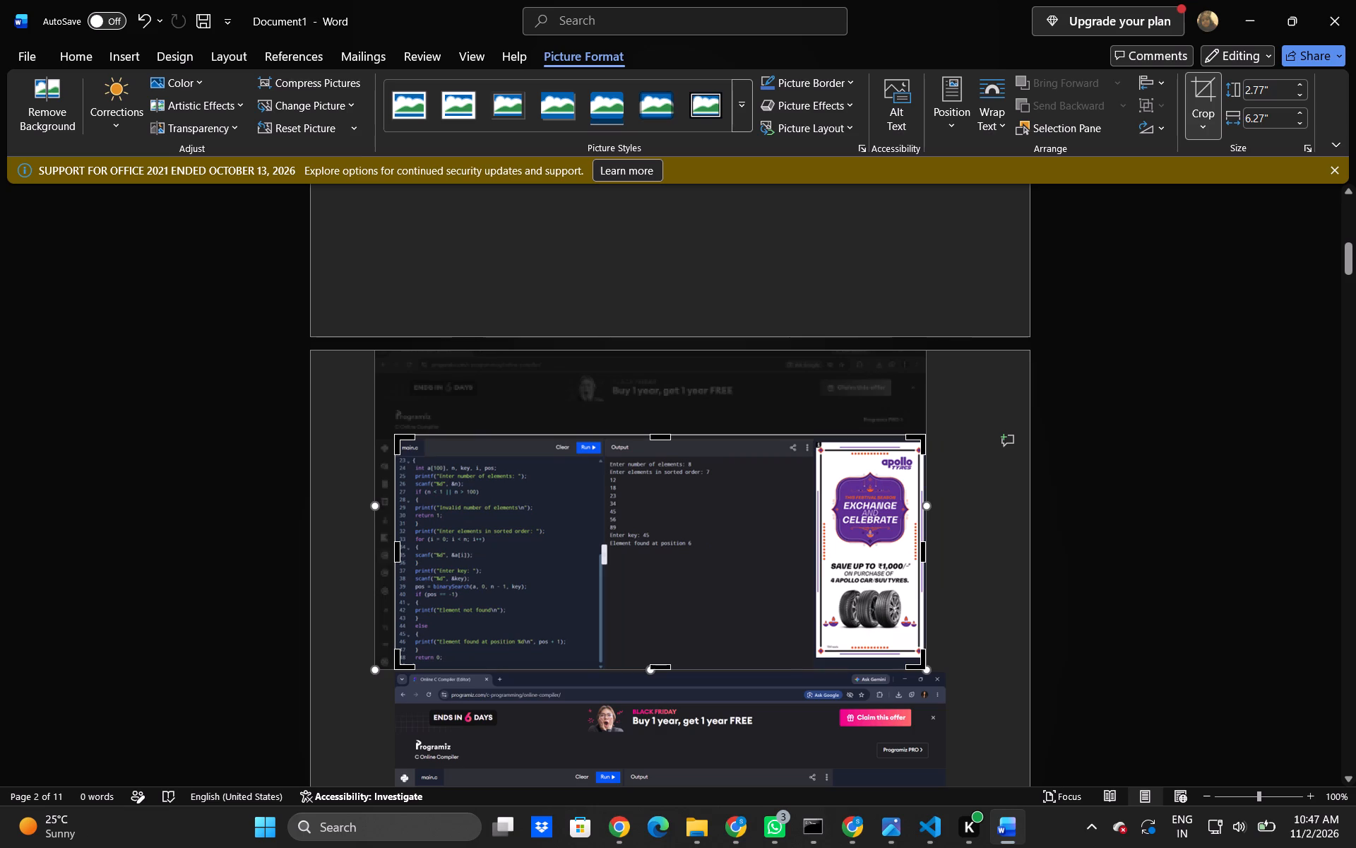
pyautogui.moveTo(925, 552); pyautogui.dragTo(816, 537)
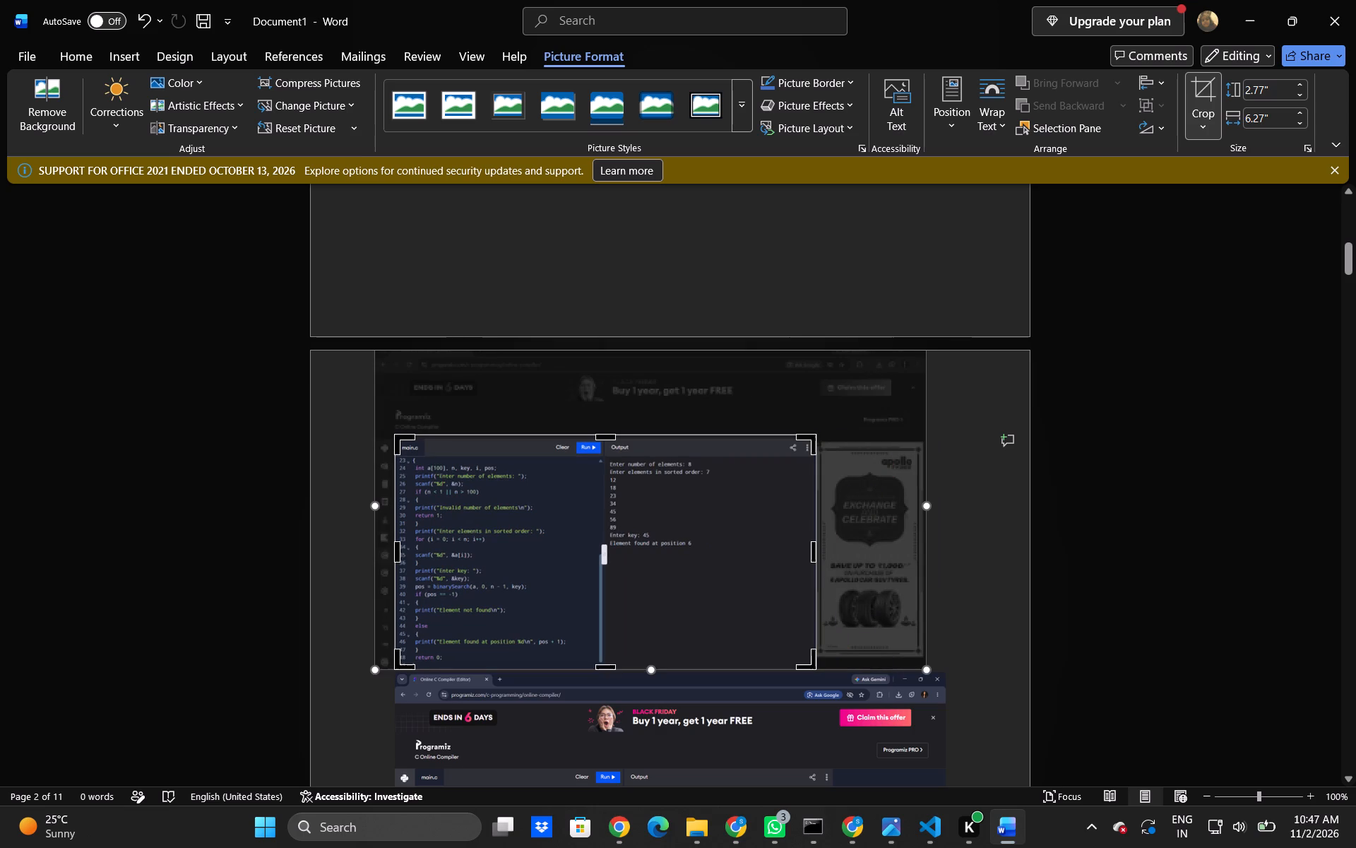
pyautogui.click(1023, 568)
# Crop the empty blue strip beside the output pane off the linear search screenshot on the first page.
pyautogui.scroll(2, 776, 236)
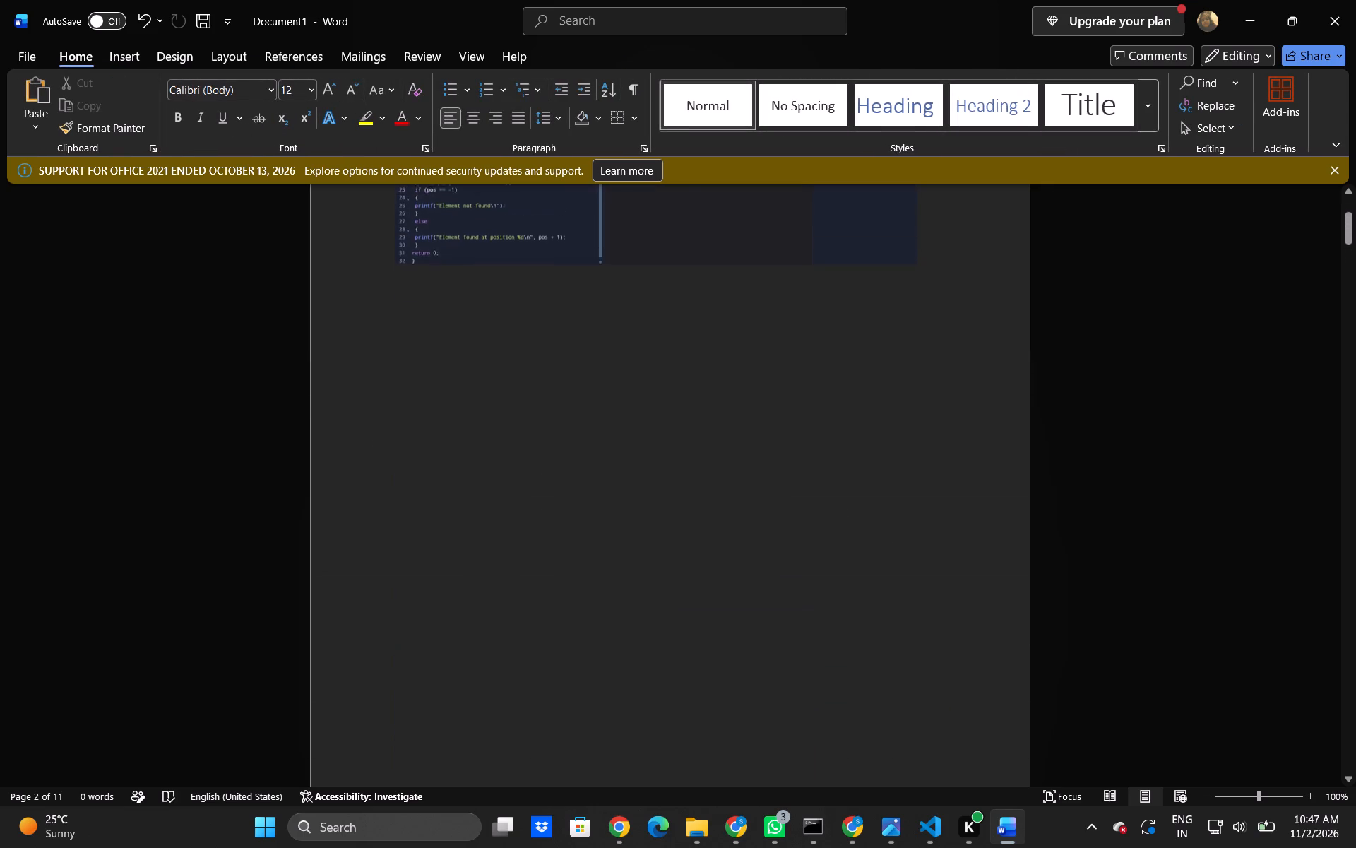
pyautogui.scroll(3, 776, 236)
pyautogui.click(900, 286)
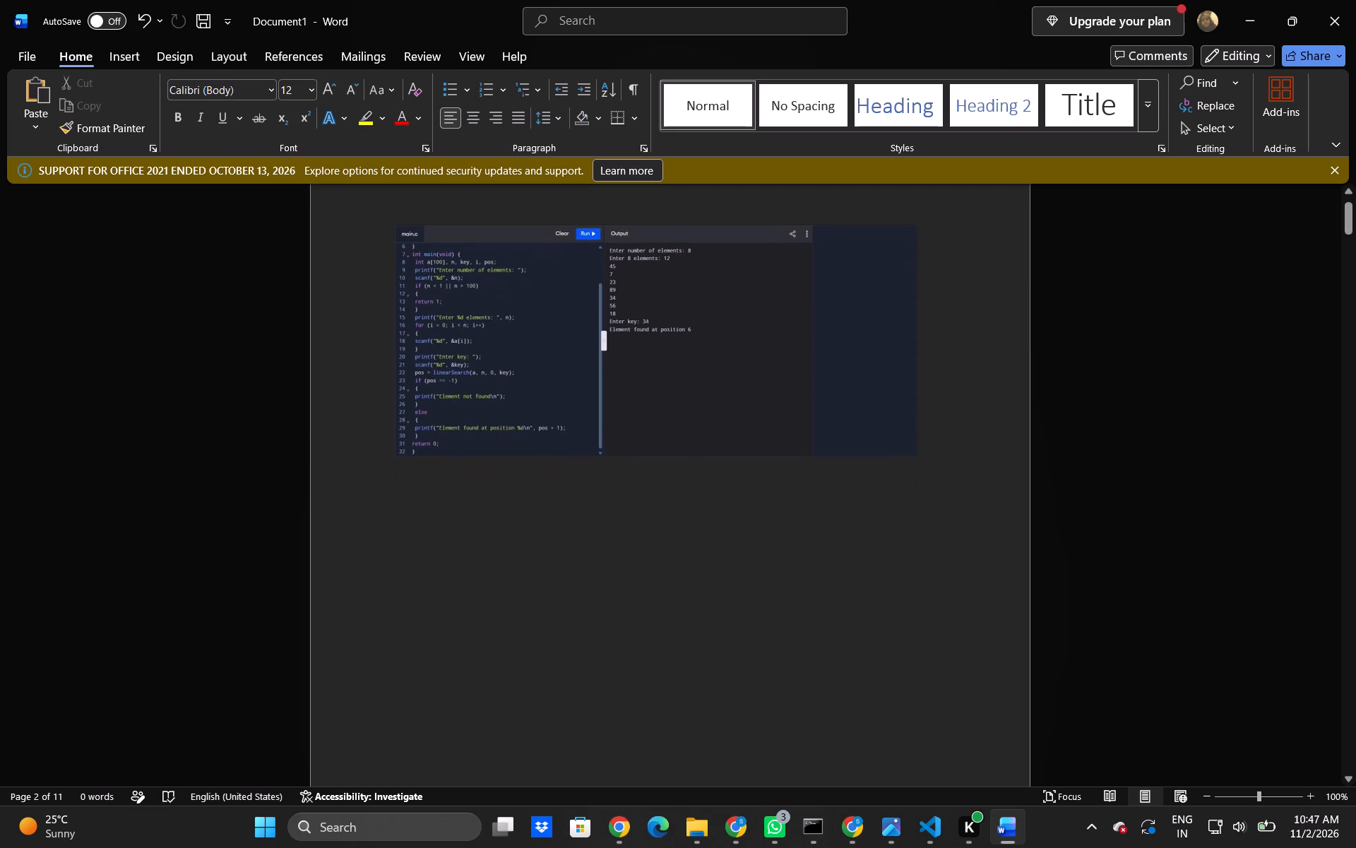
pyautogui.doubleClick(900, 286)
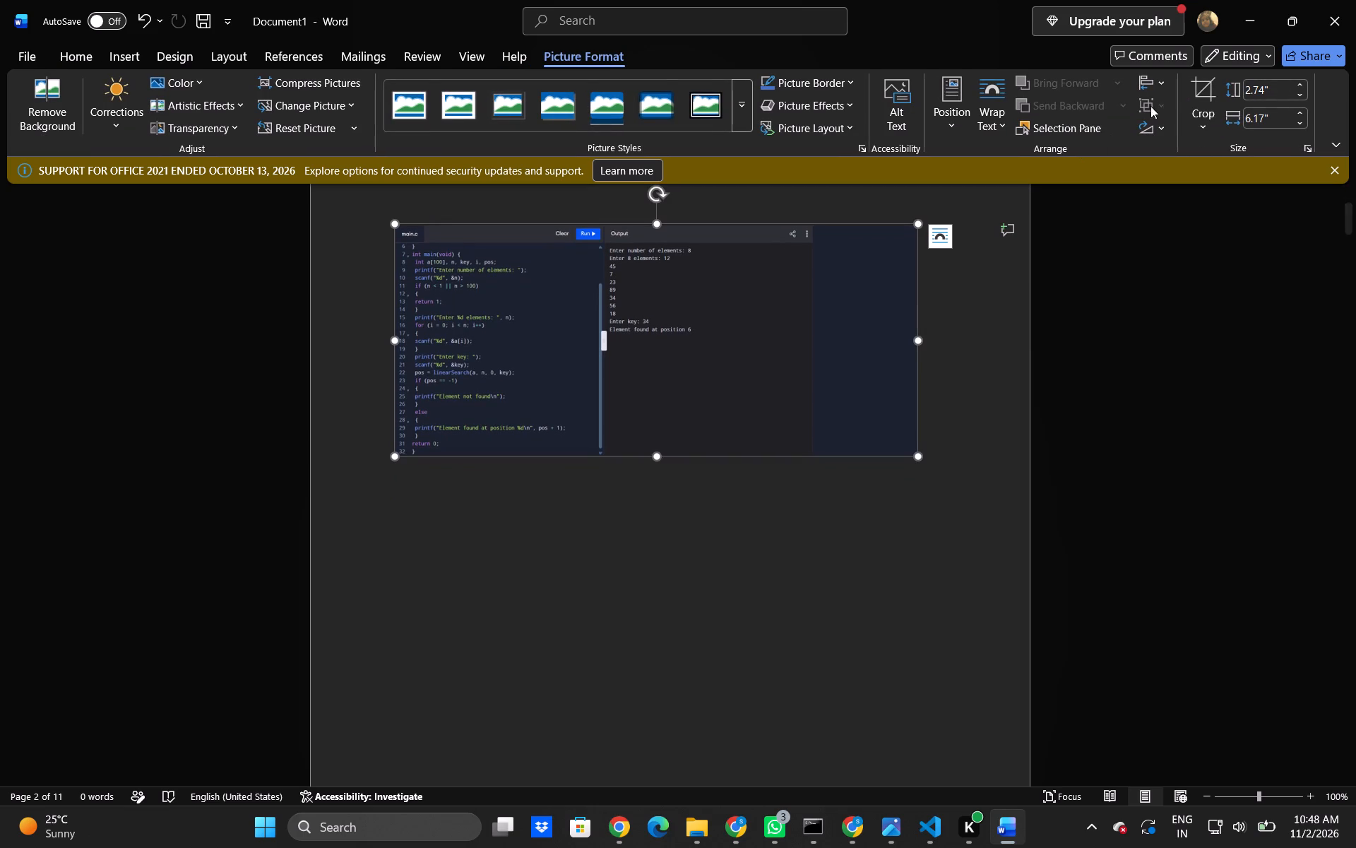
pyautogui.click(1189, 92)
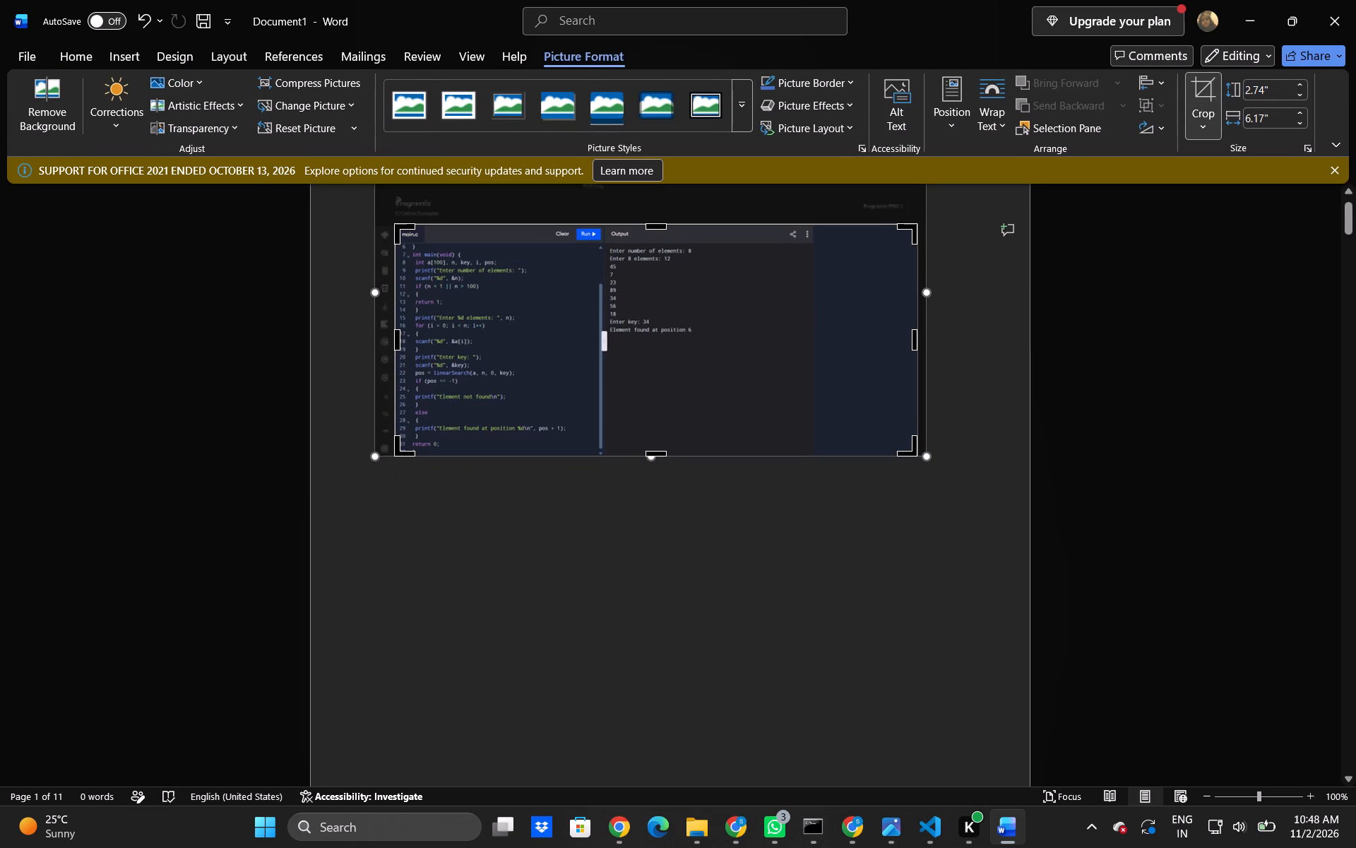
pyautogui.moveTo(916, 336); pyautogui.dragTo(812, 334)
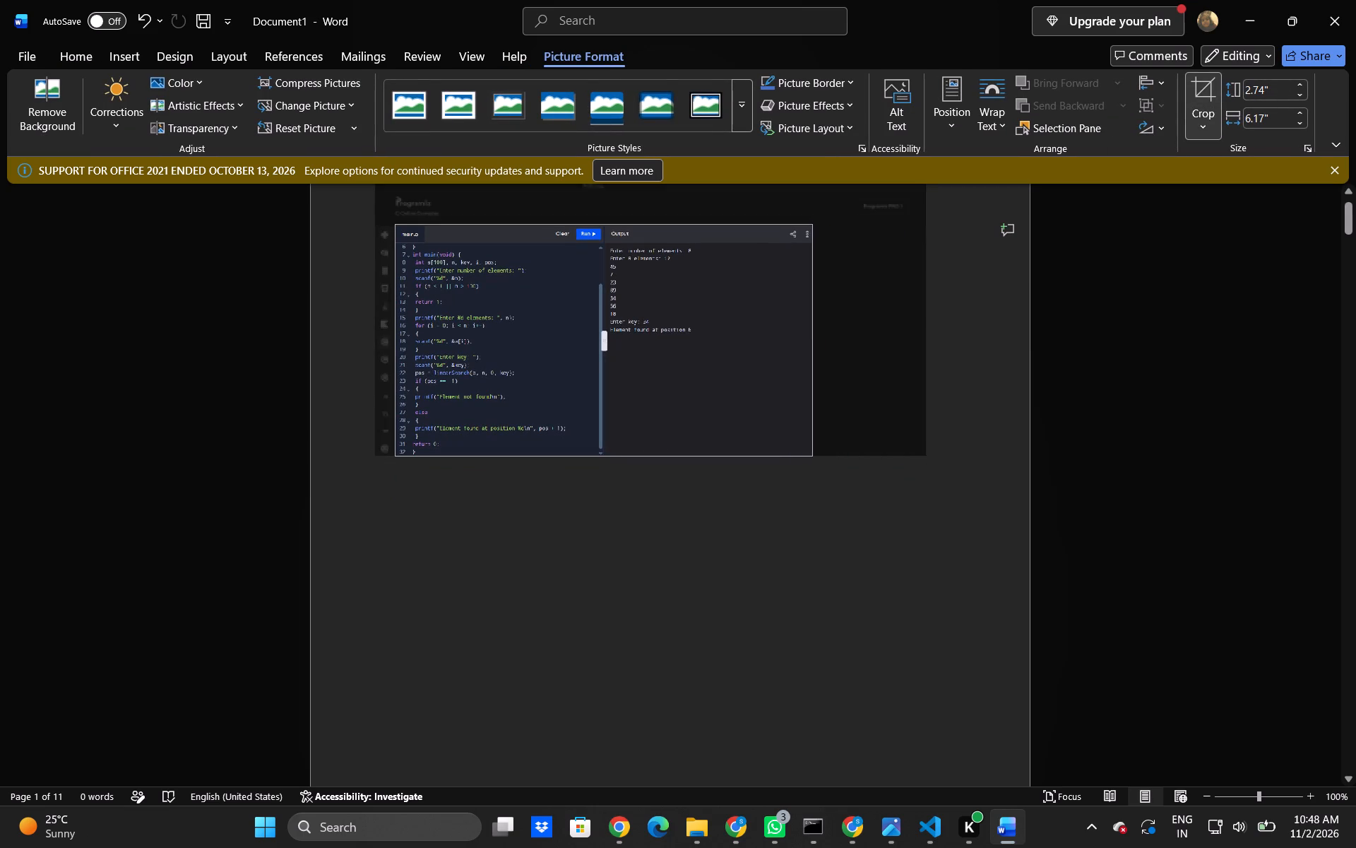
pyautogui.moveTo(812, 334); pyautogui.dragTo(812, 334)
pyautogui.click(1135, 384)
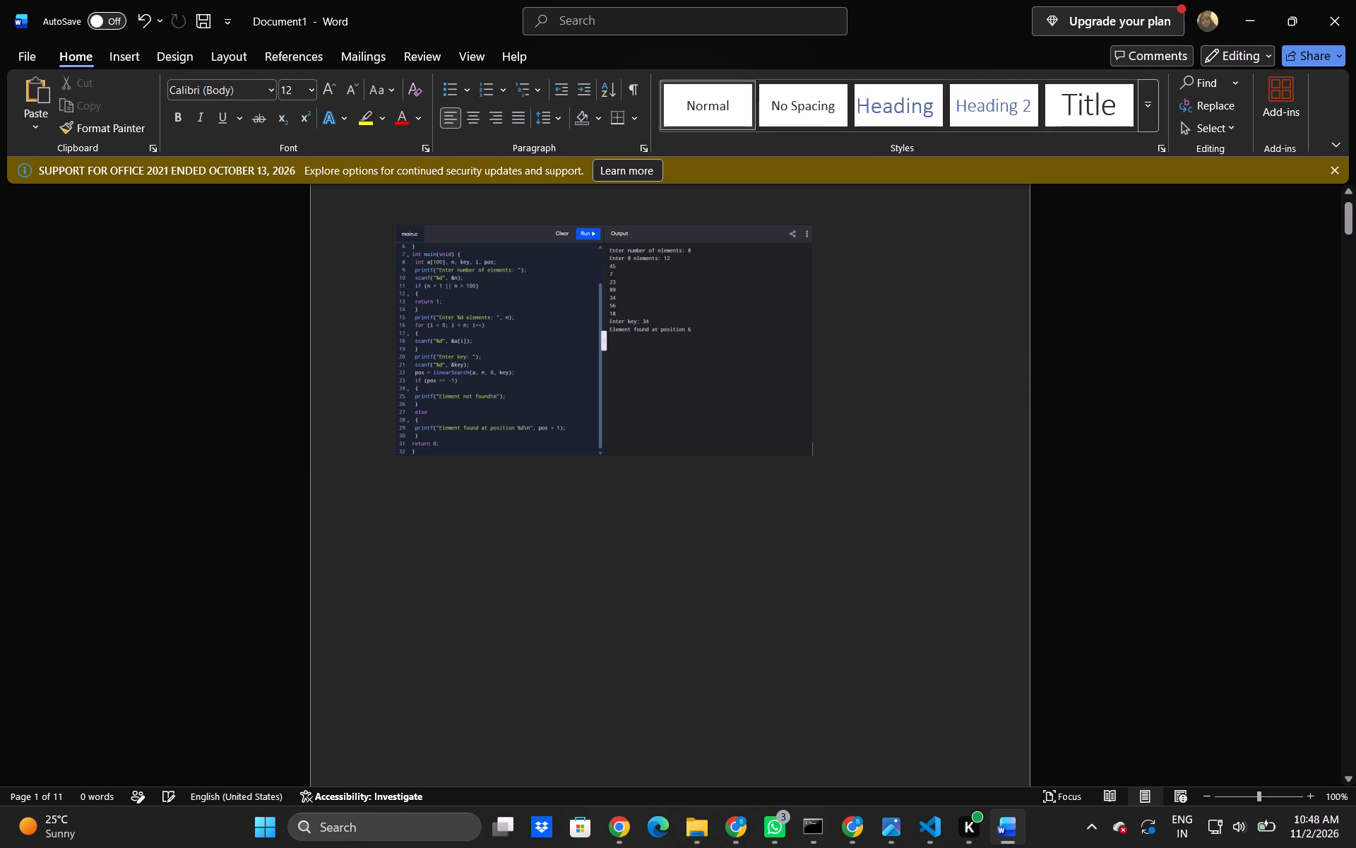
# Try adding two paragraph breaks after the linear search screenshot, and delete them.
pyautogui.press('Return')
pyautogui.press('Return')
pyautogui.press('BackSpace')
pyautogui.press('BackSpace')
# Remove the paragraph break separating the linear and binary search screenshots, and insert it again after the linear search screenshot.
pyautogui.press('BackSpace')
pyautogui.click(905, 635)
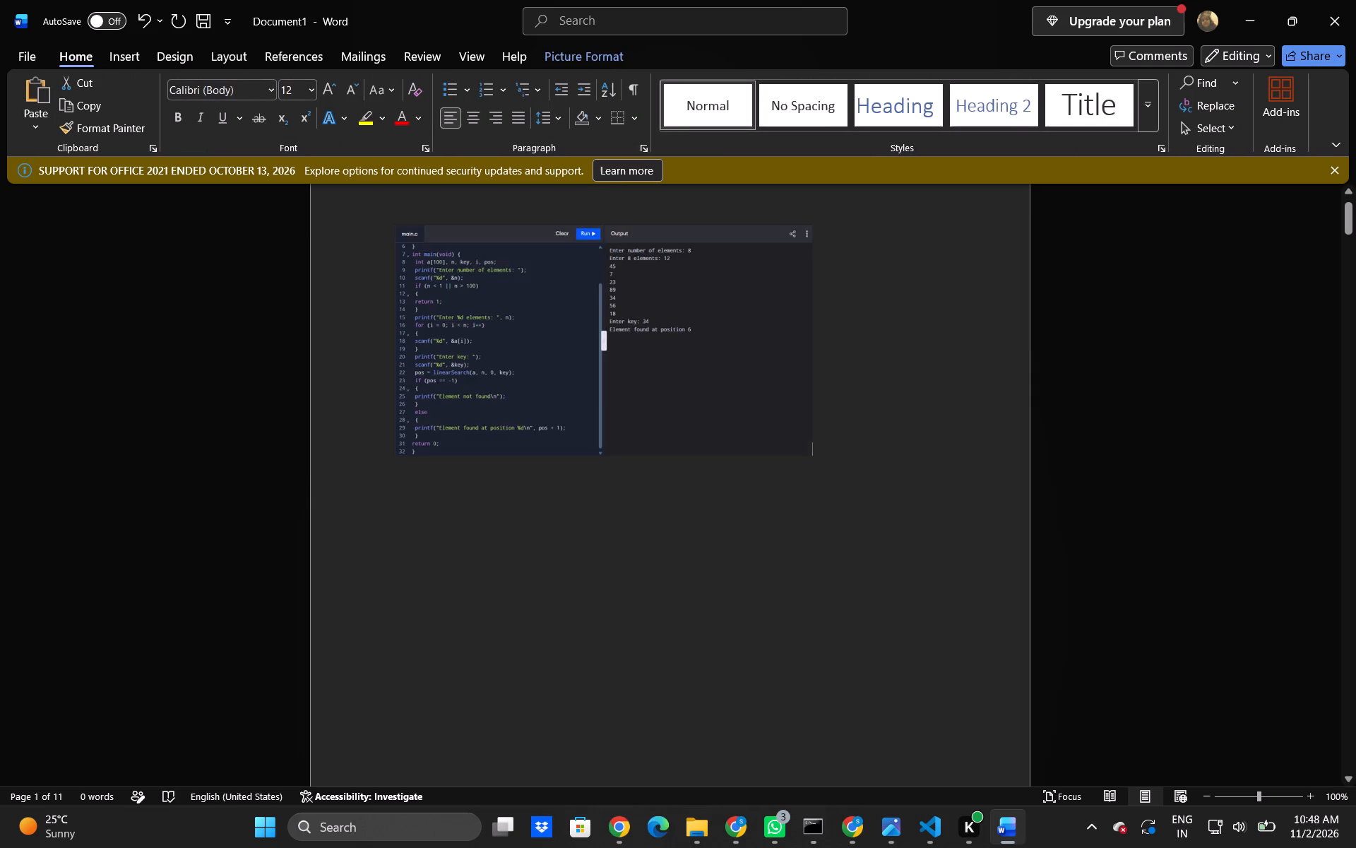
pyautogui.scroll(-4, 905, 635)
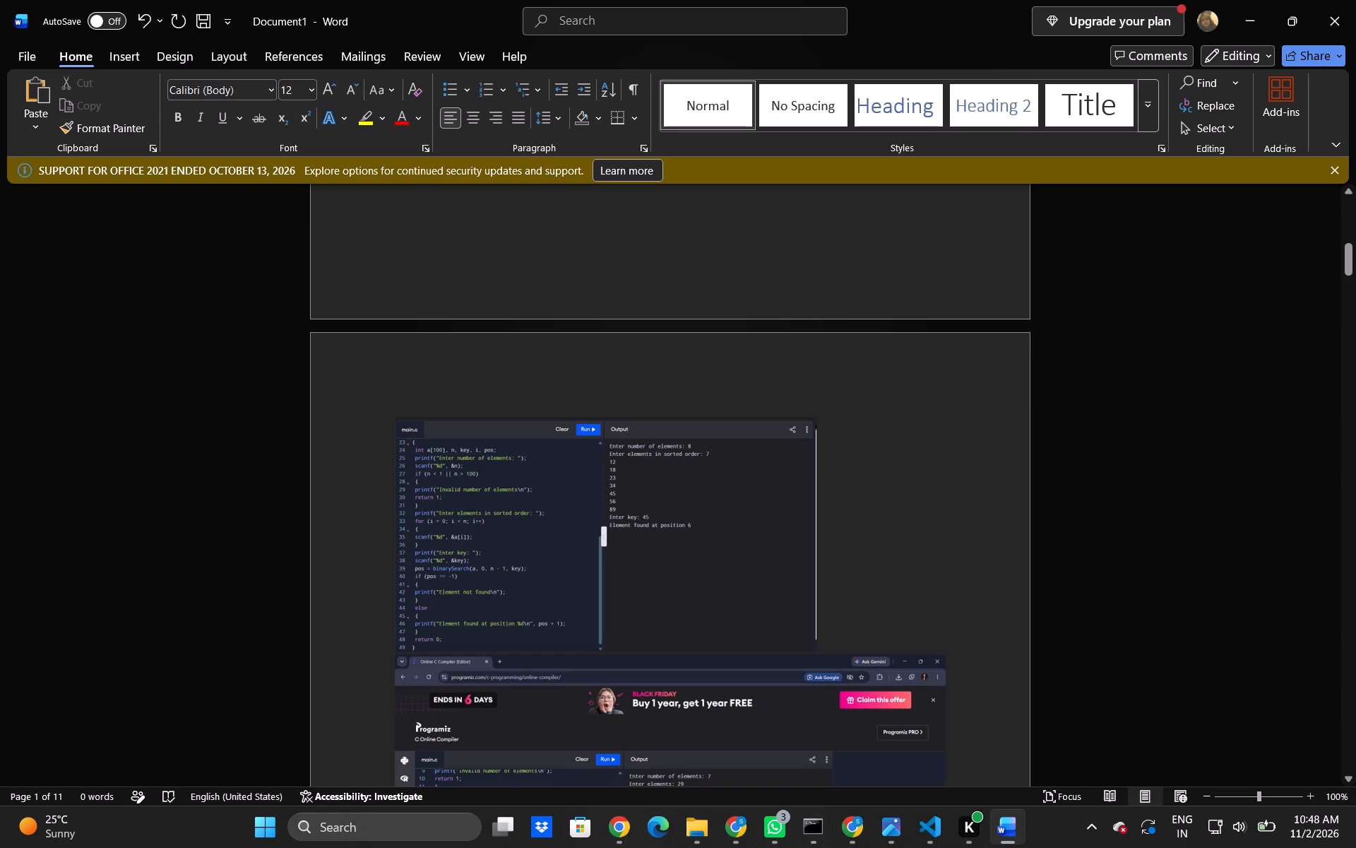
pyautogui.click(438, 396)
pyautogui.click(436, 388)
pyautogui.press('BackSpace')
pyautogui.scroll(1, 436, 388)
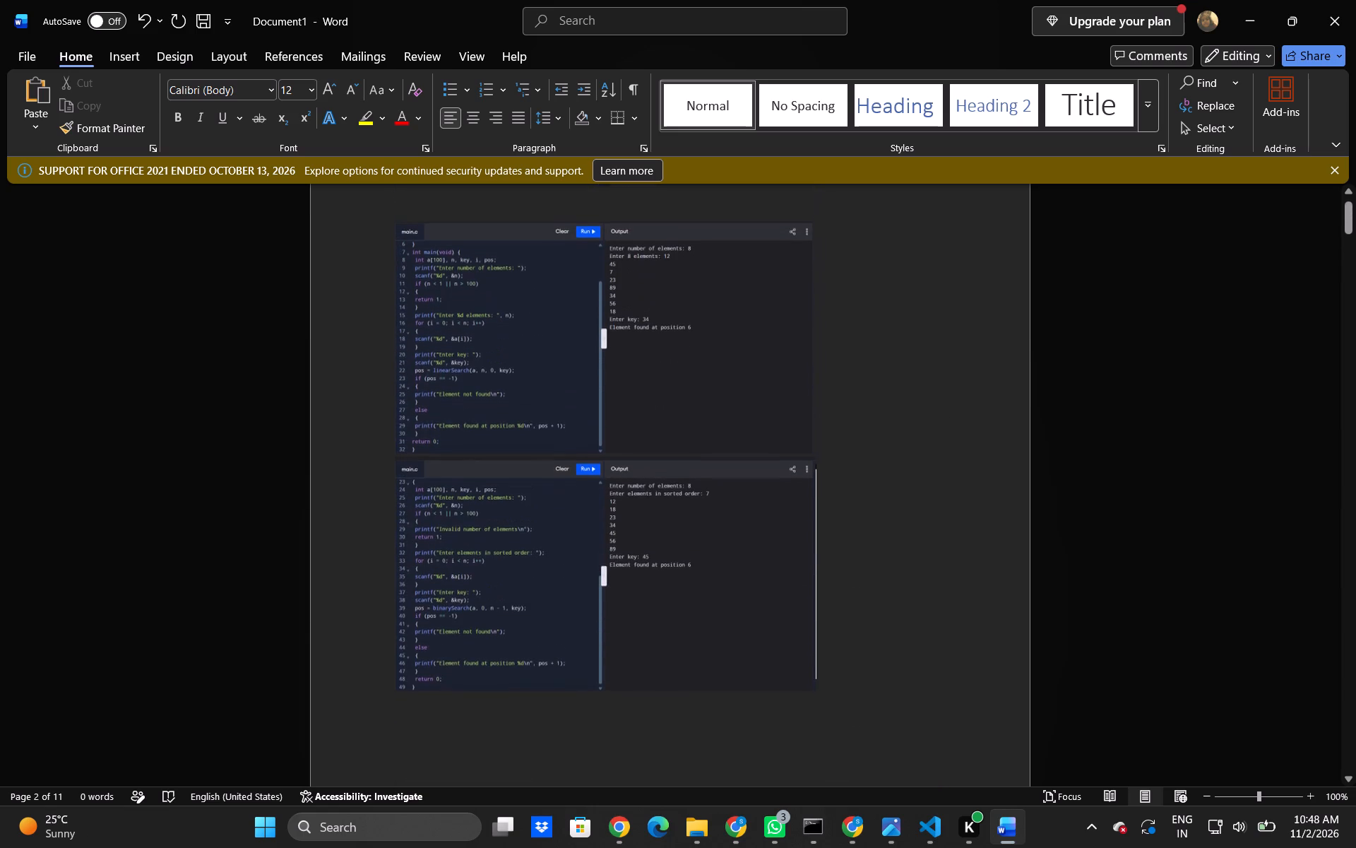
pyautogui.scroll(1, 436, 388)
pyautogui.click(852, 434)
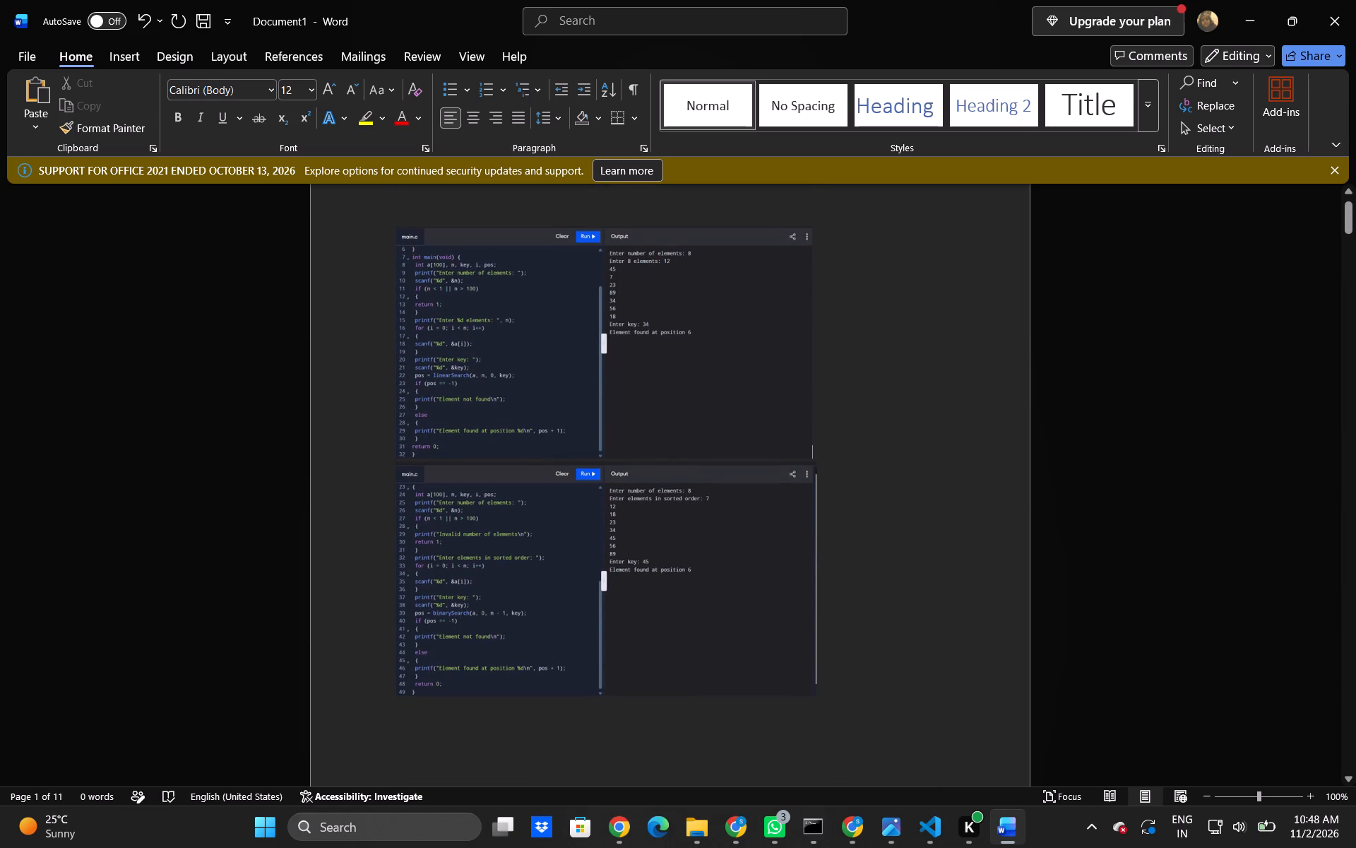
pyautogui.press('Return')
# Reduce the height of the linear search screenshot on the first page slightly by moving its bottom edge up.
pyautogui.scroll(2, 852, 434)
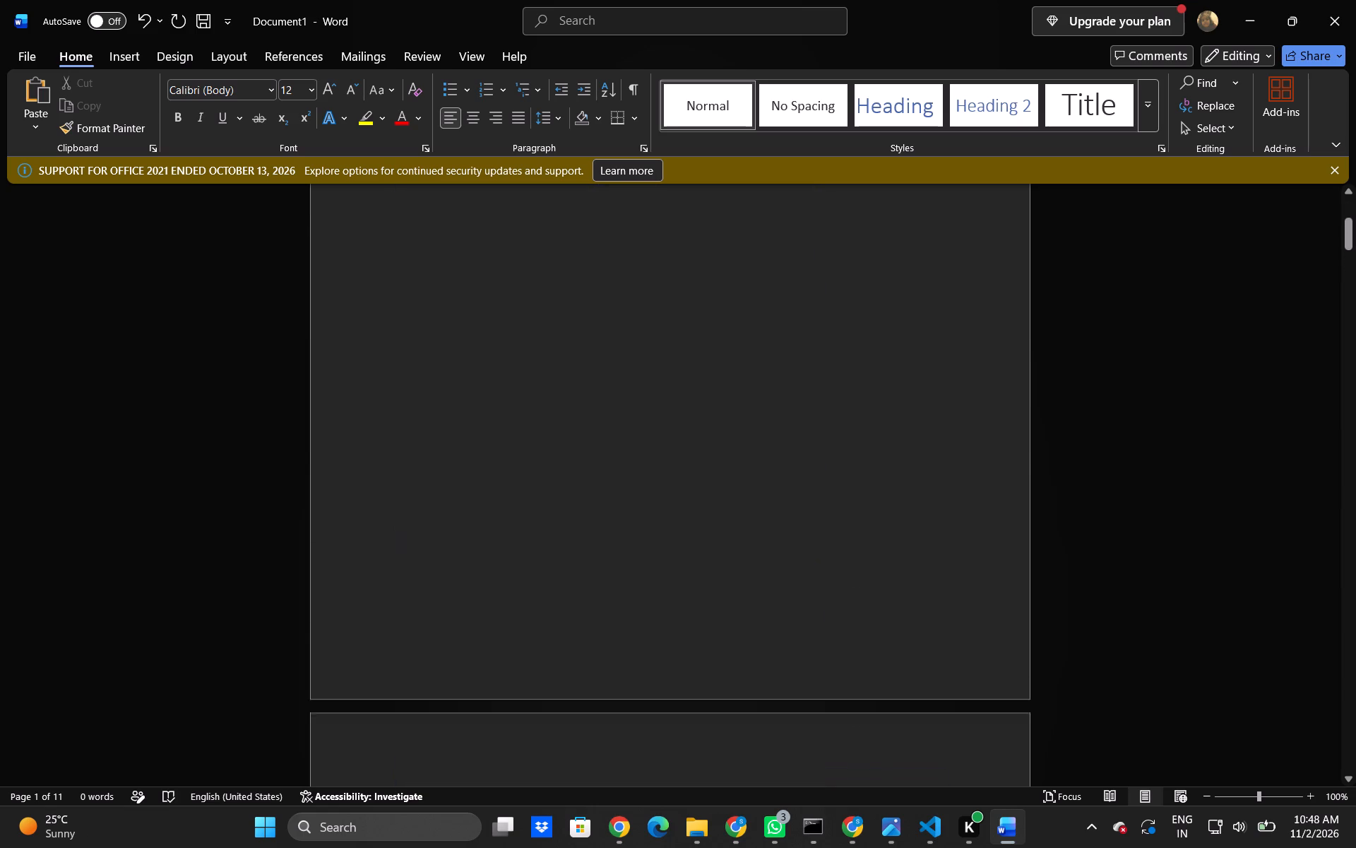
pyautogui.scroll(2, 852, 434)
pyautogui.click(627, 295)
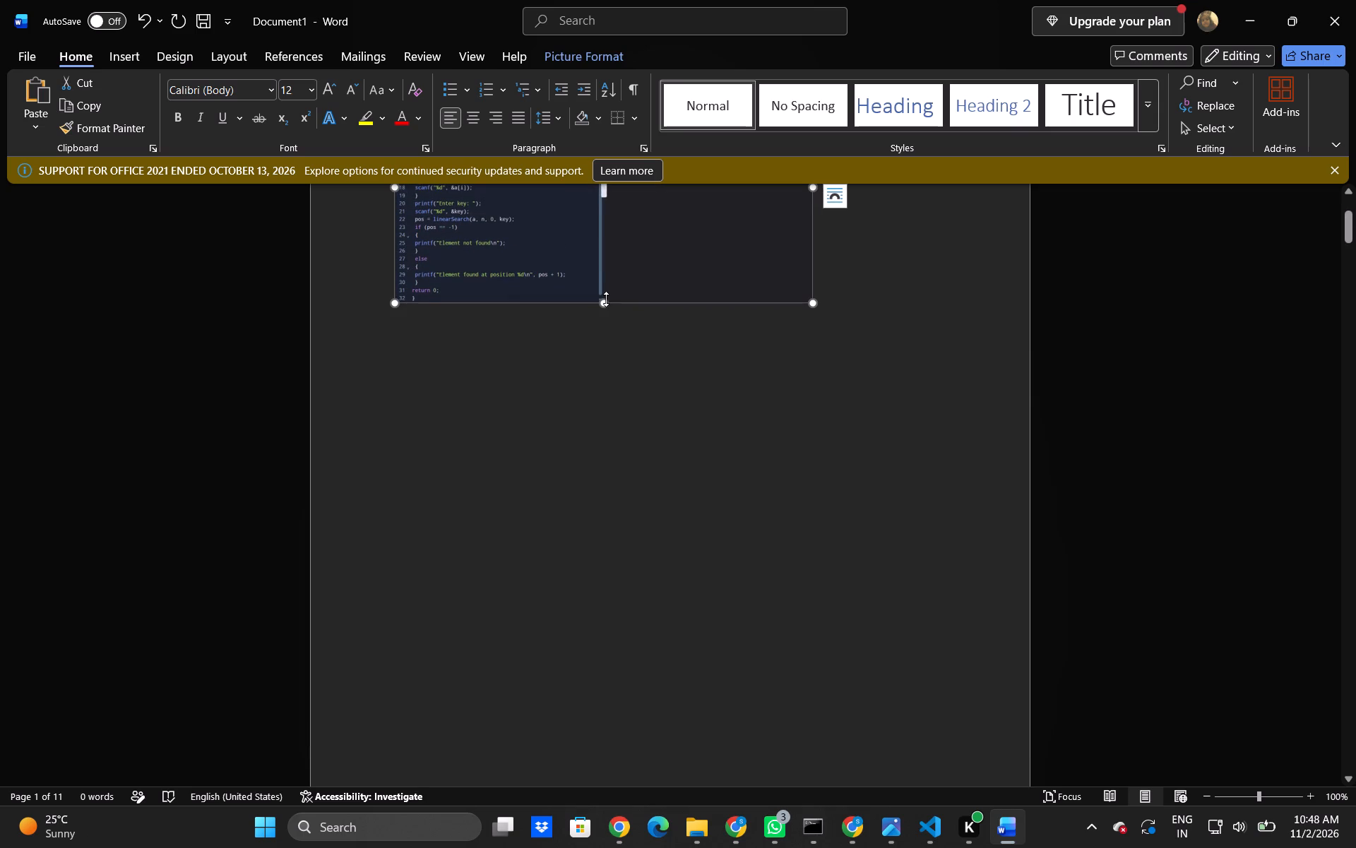
pyautogui.moveTo(605, 302); pyautogui.dragTo(605, 249)
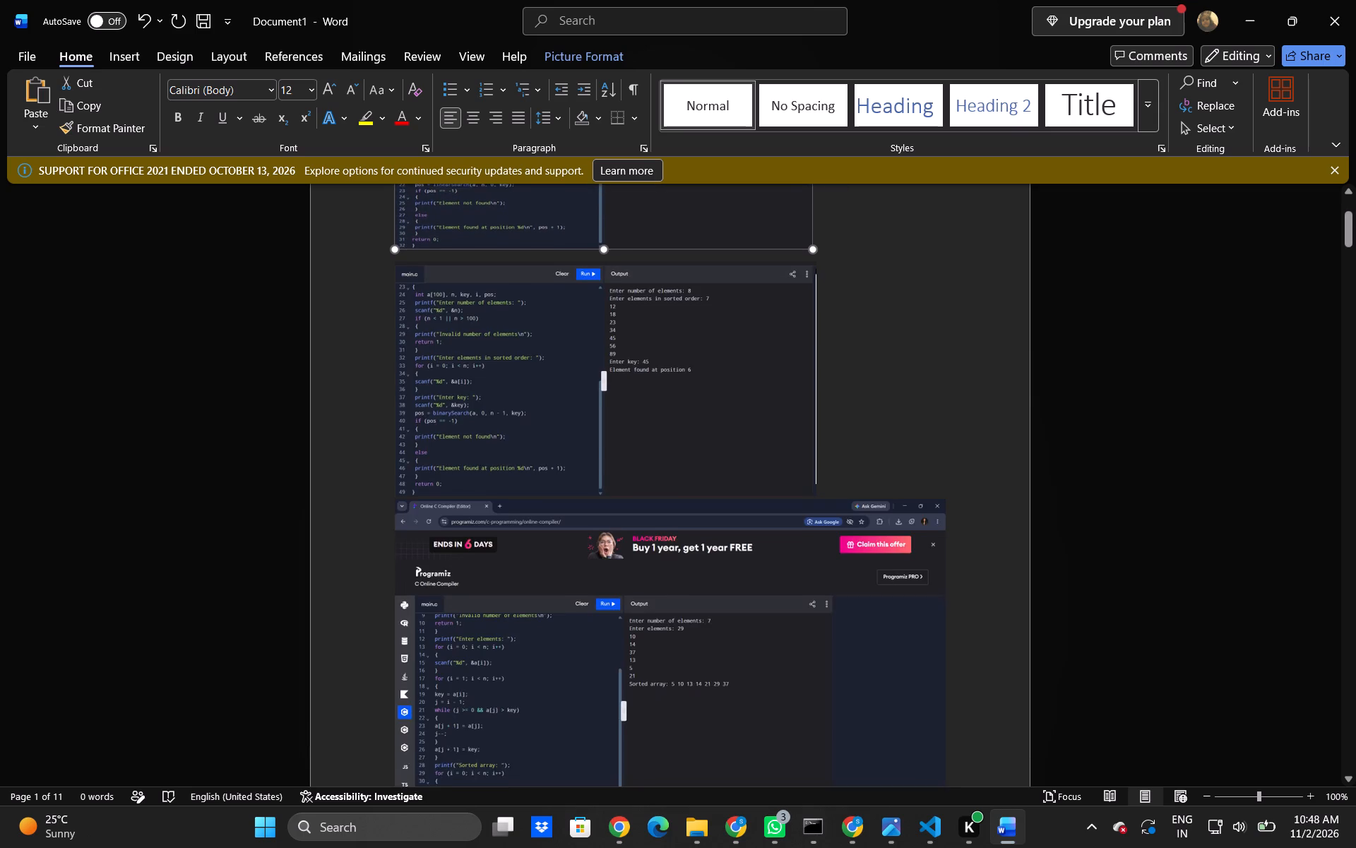
pyautogui.moveTo(605, 249); pyautogui.dragTo(607, 261)
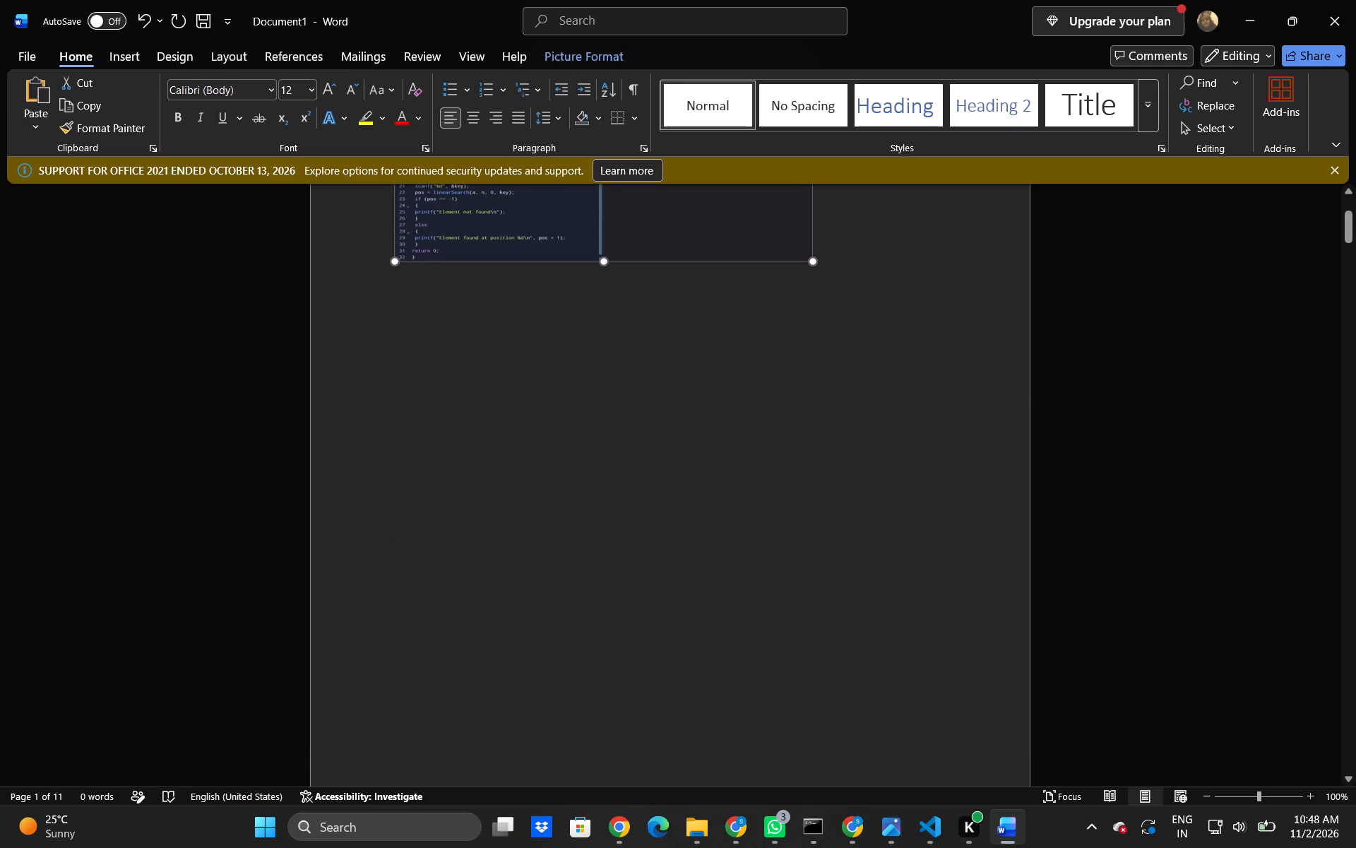
pyautogui.moveTo(607, 261); pyautogui.dragTo(607, 249)
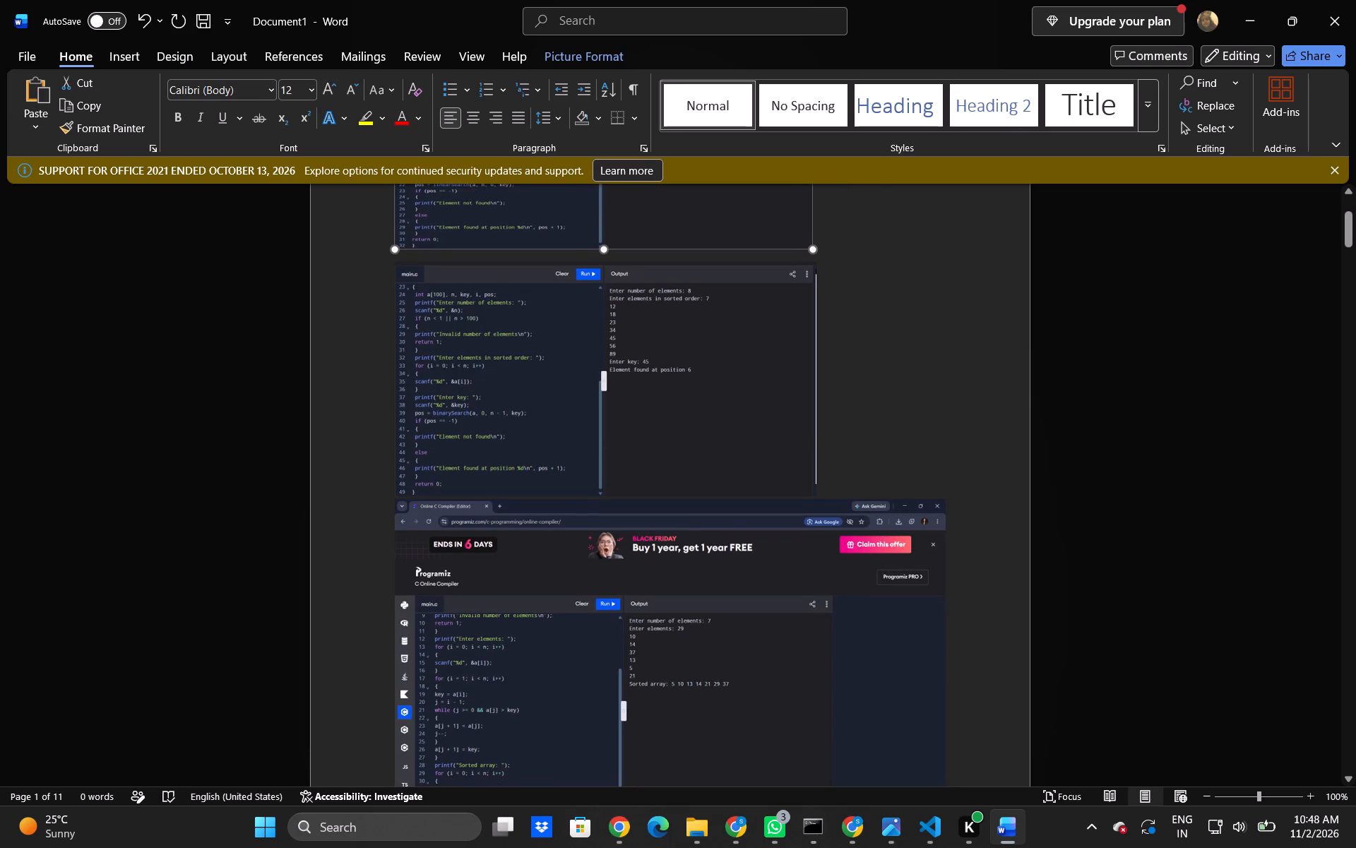
pyautogui.moveTo(607, 249); pyautogui.dragTo(607, 263)
# Crop the browser header and advert banner off the top of the insertion sort screenshot, leaving a height of about 2.74".
pyautogui.scroll(-1, 622, 562)
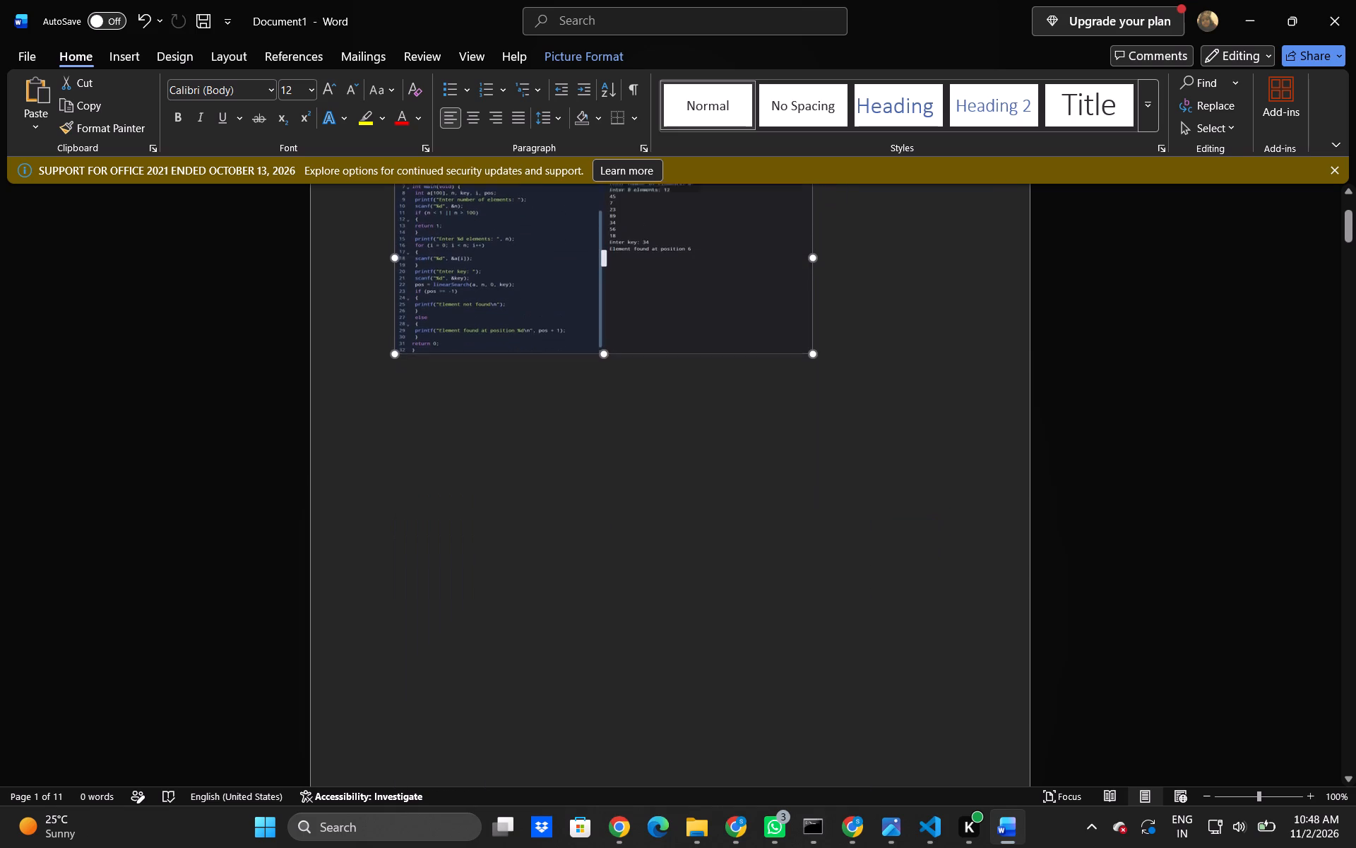
pyautogui.scroll(-5, 622, 562)
pyautogui.click(661, 531)
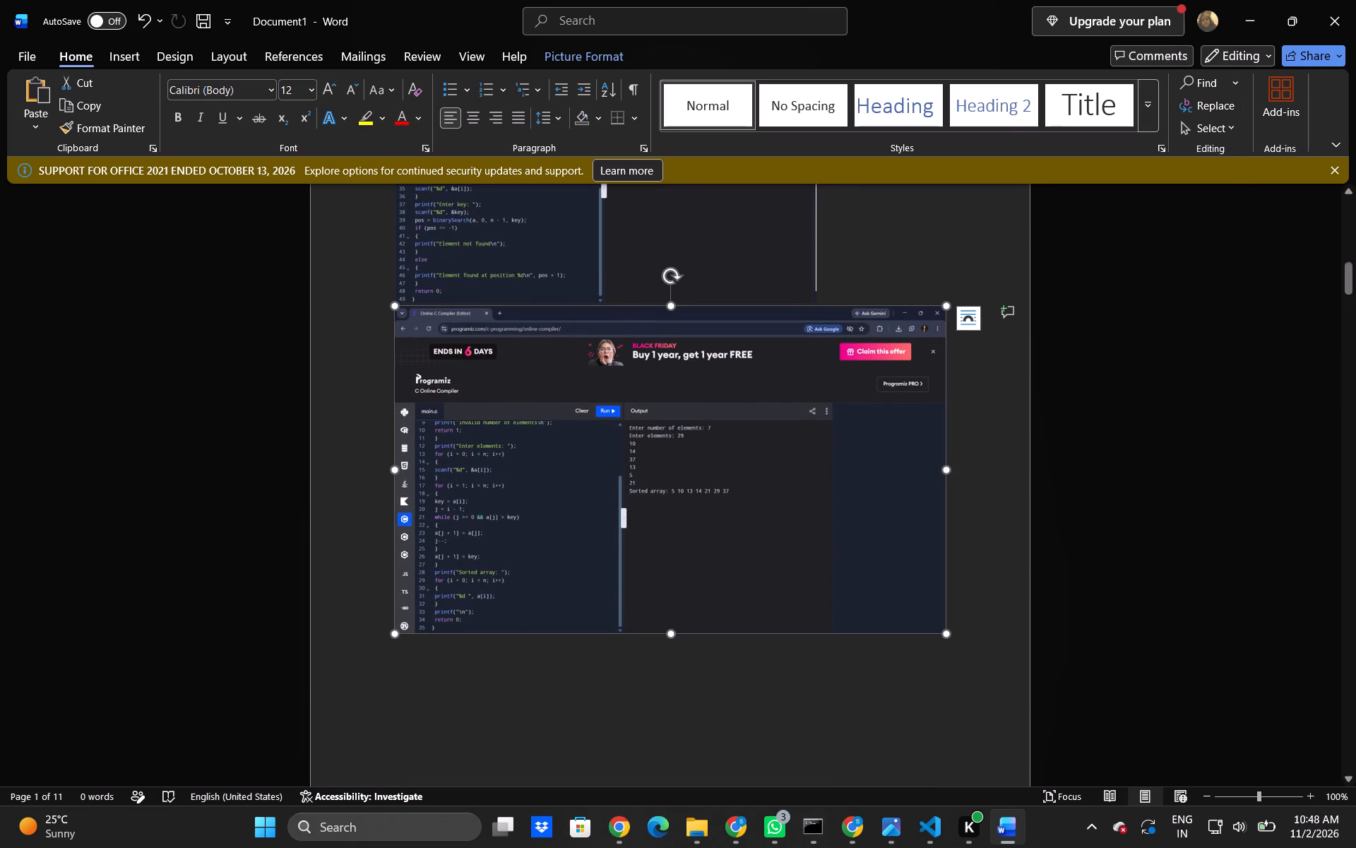
pyautogui.doubleClick(668, 525)
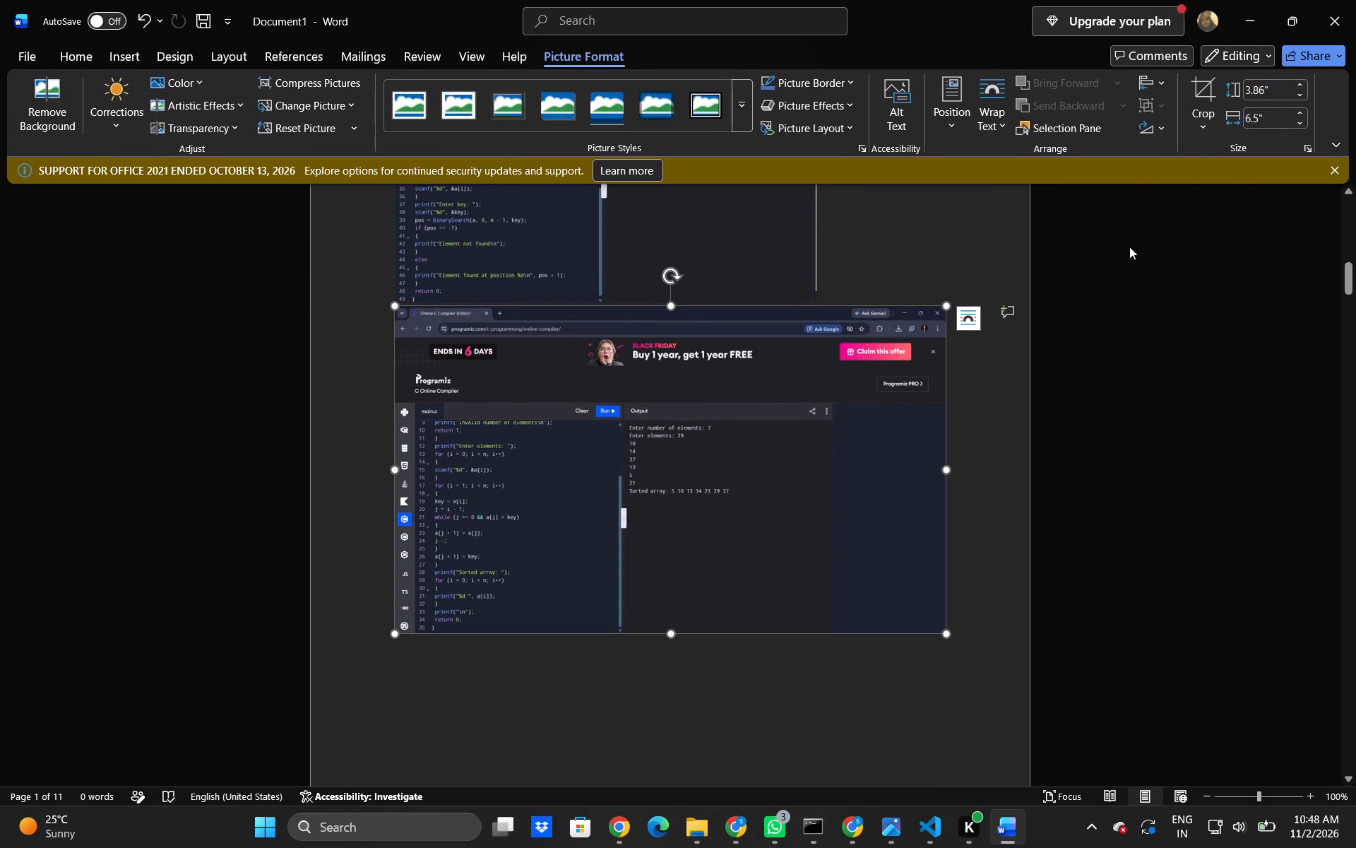
pyautogui.click(1202, 101)
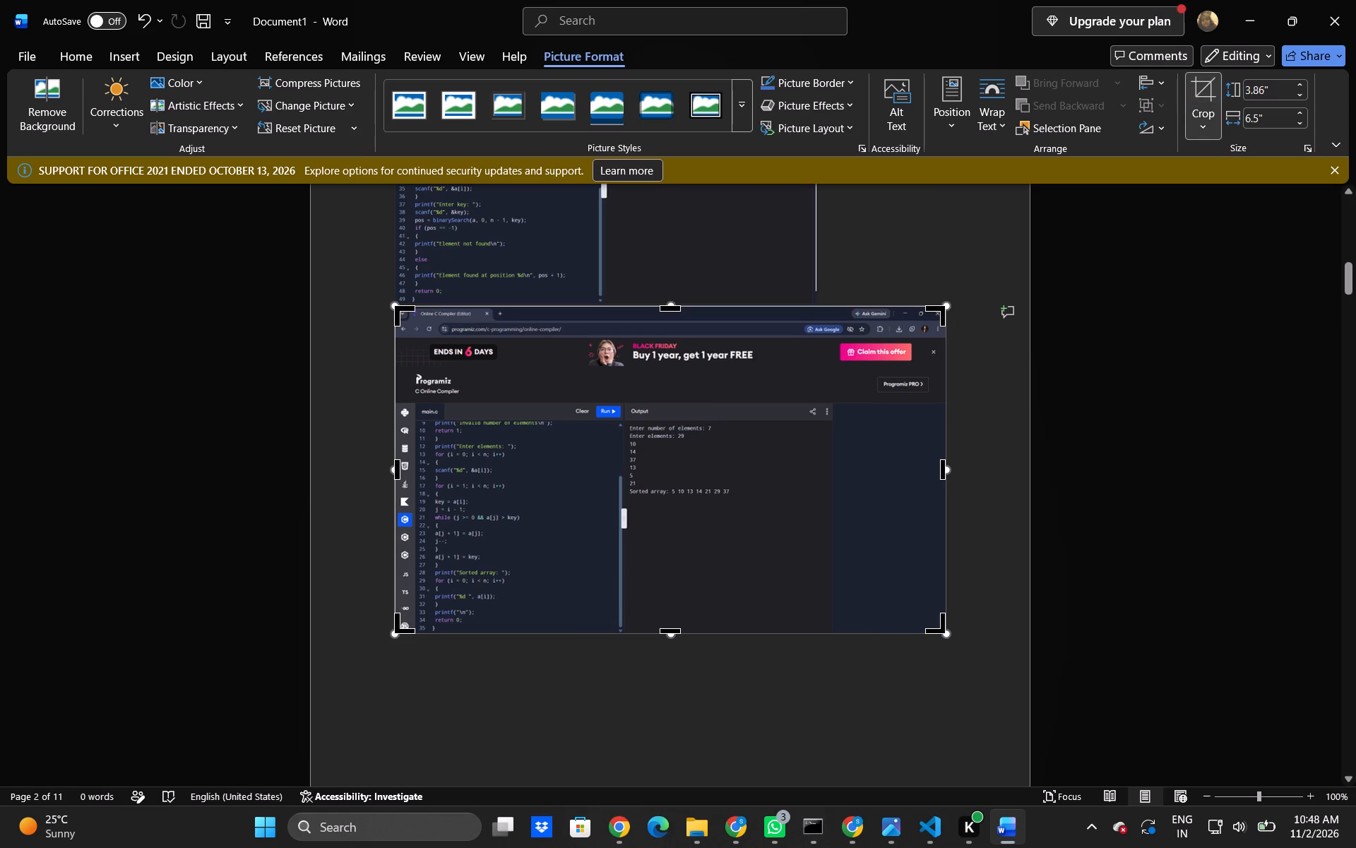
pyautogui.moveTo(672, 306); pyautogui.dragTo(677, 350)
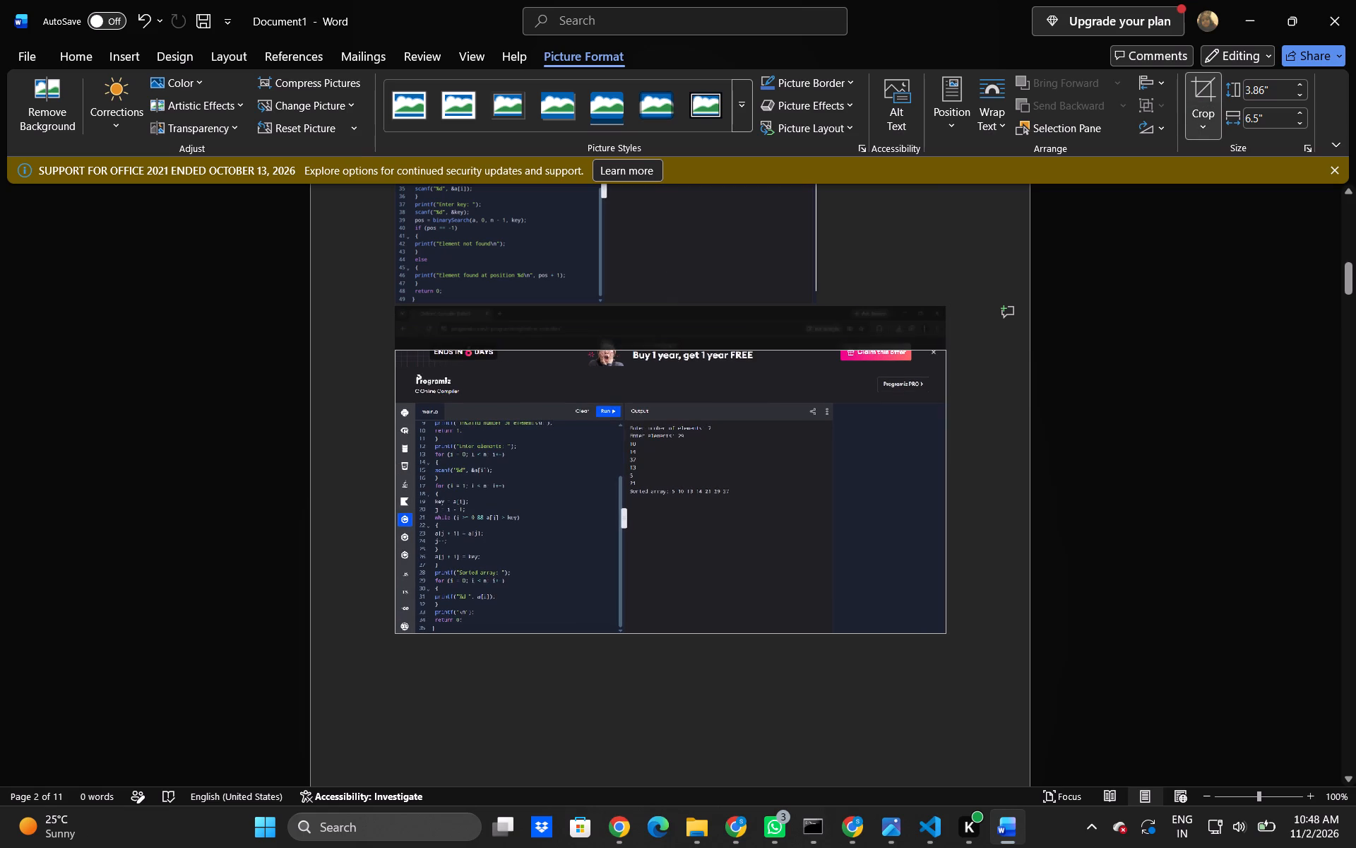
pyautogui.moveTo(677, 350); pyautogui.dragTo(672, 404)
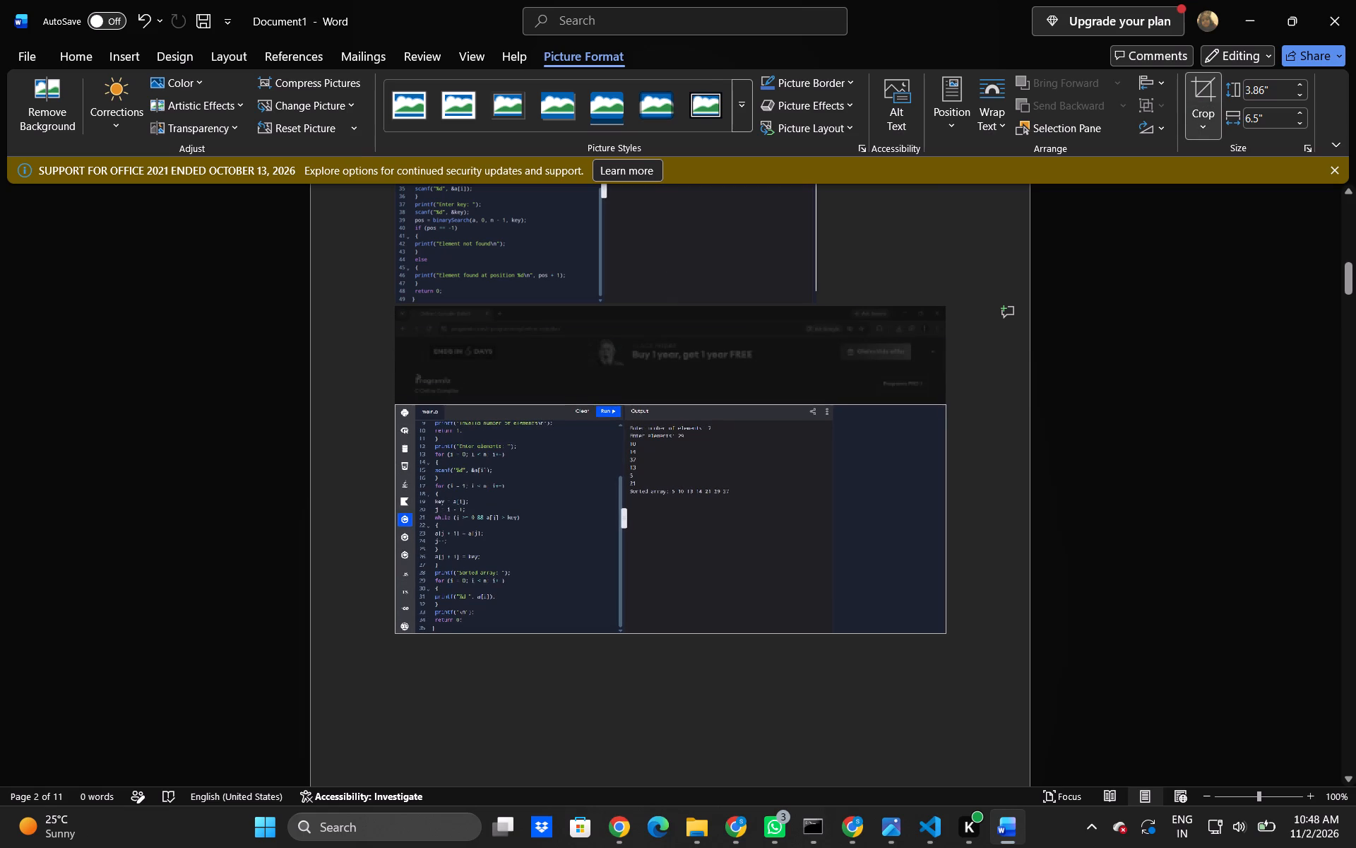
pyautogui.moveTo(672, 404); pyautogui.dragTo(672, 401)
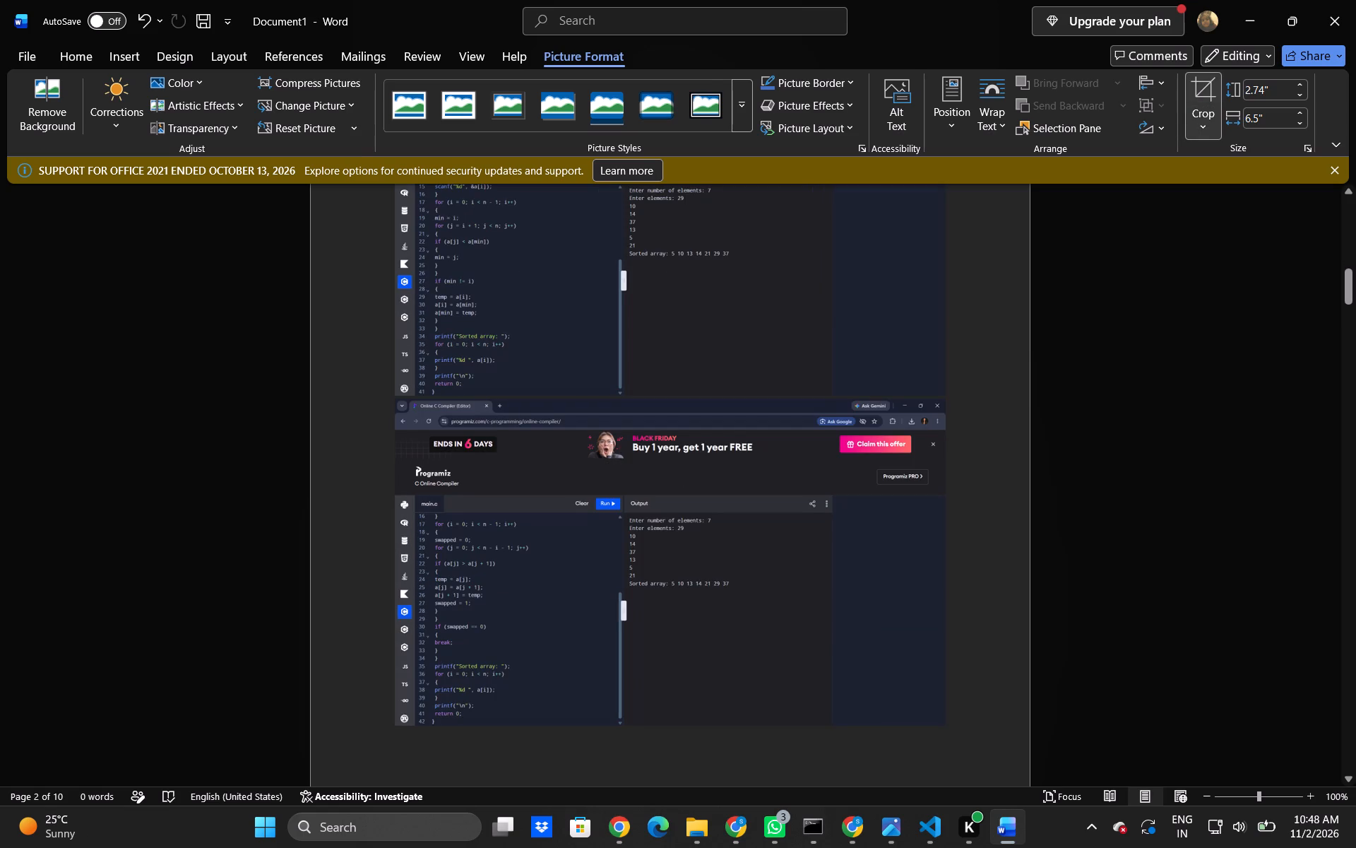
# Crop the icon strip and the empty blue strip off the sides of the insertion sort screenshot, leaving a width of about 4.96".
pyautogui.scroll(6, 754, 614)
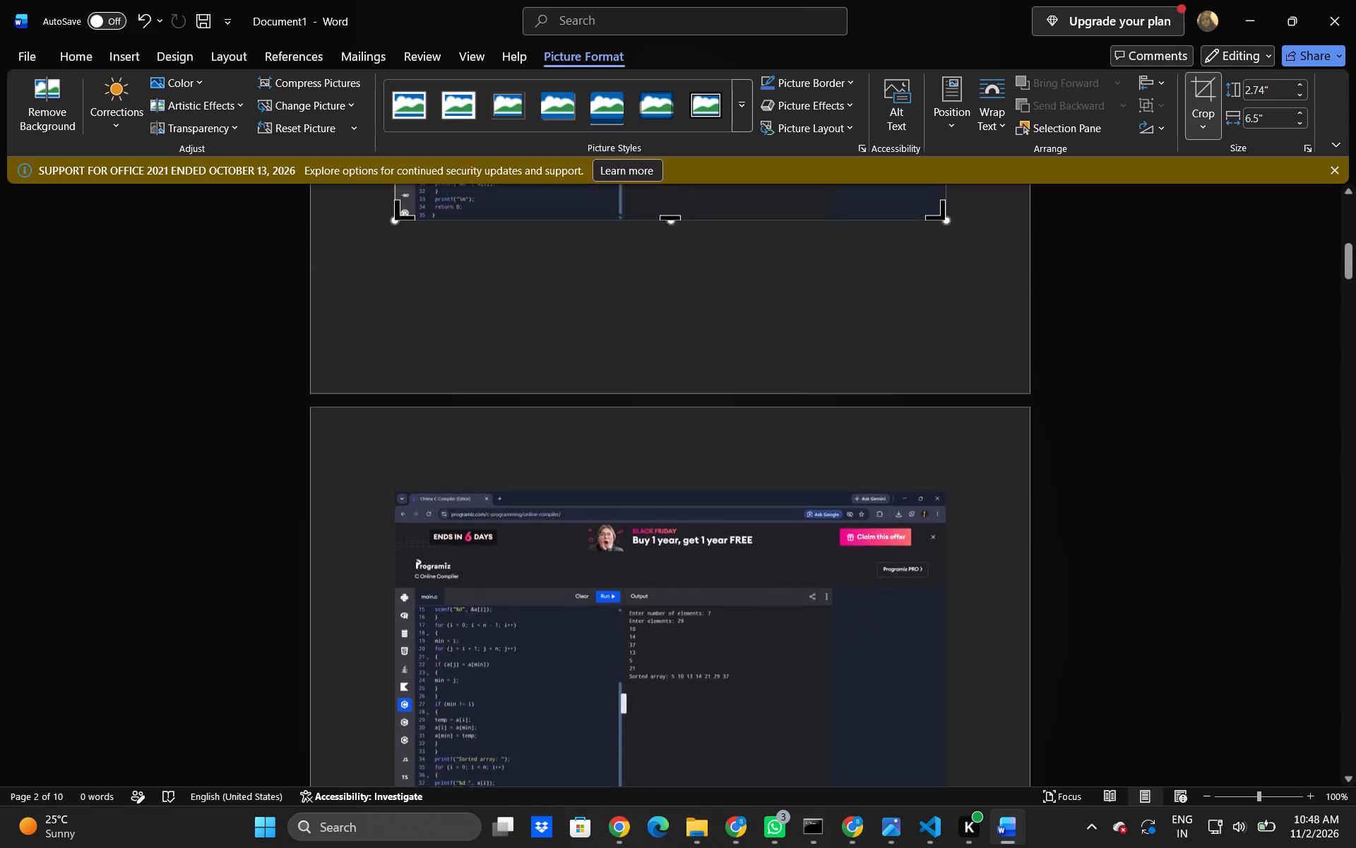
pyautogui.scroll(2, 754, 614)
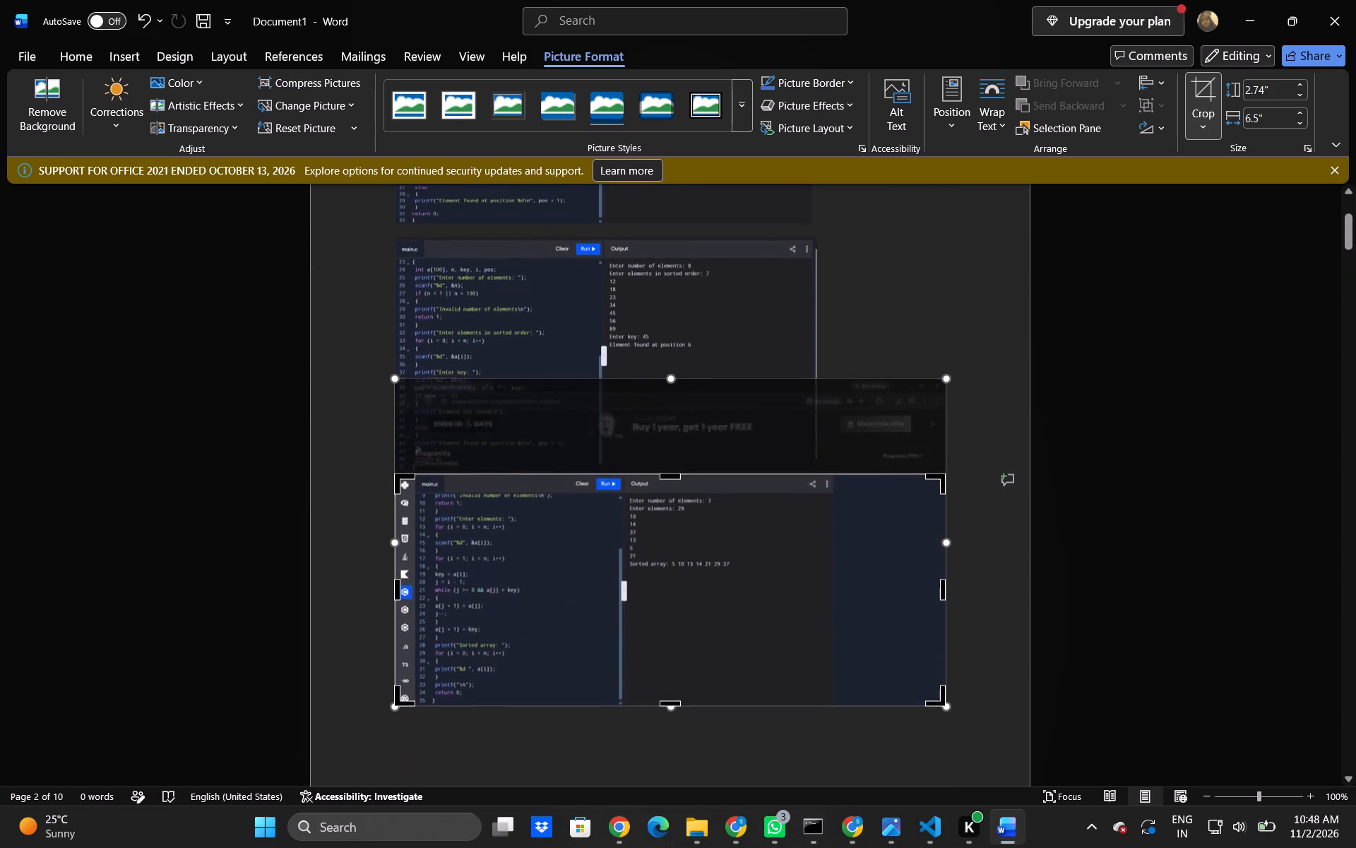
pyautogui.moveTo(942, 598); pyautogui.dragTo(919, 595)
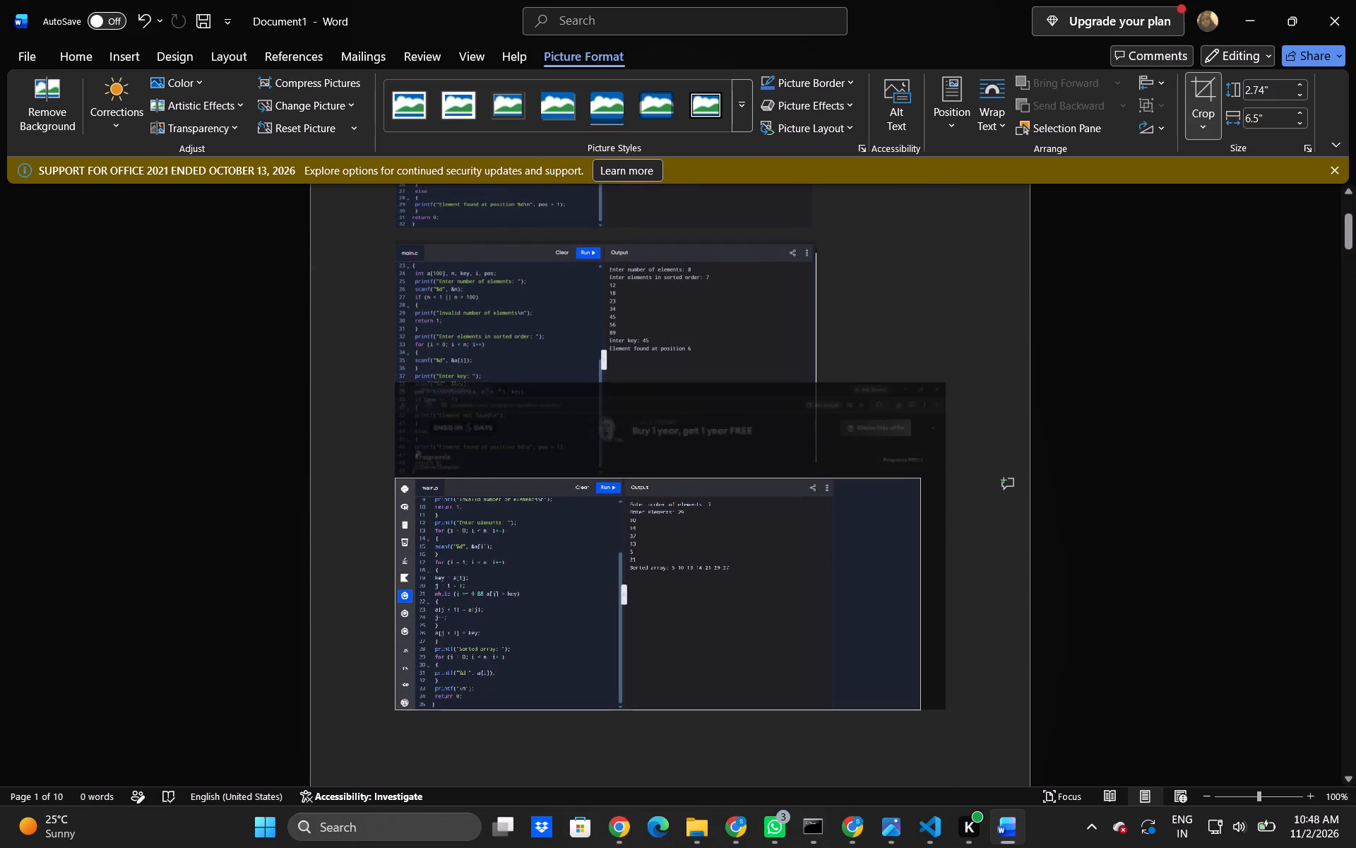
pyautogui.moveTo(919, 595); pyautogui.dragTo(835, 594)
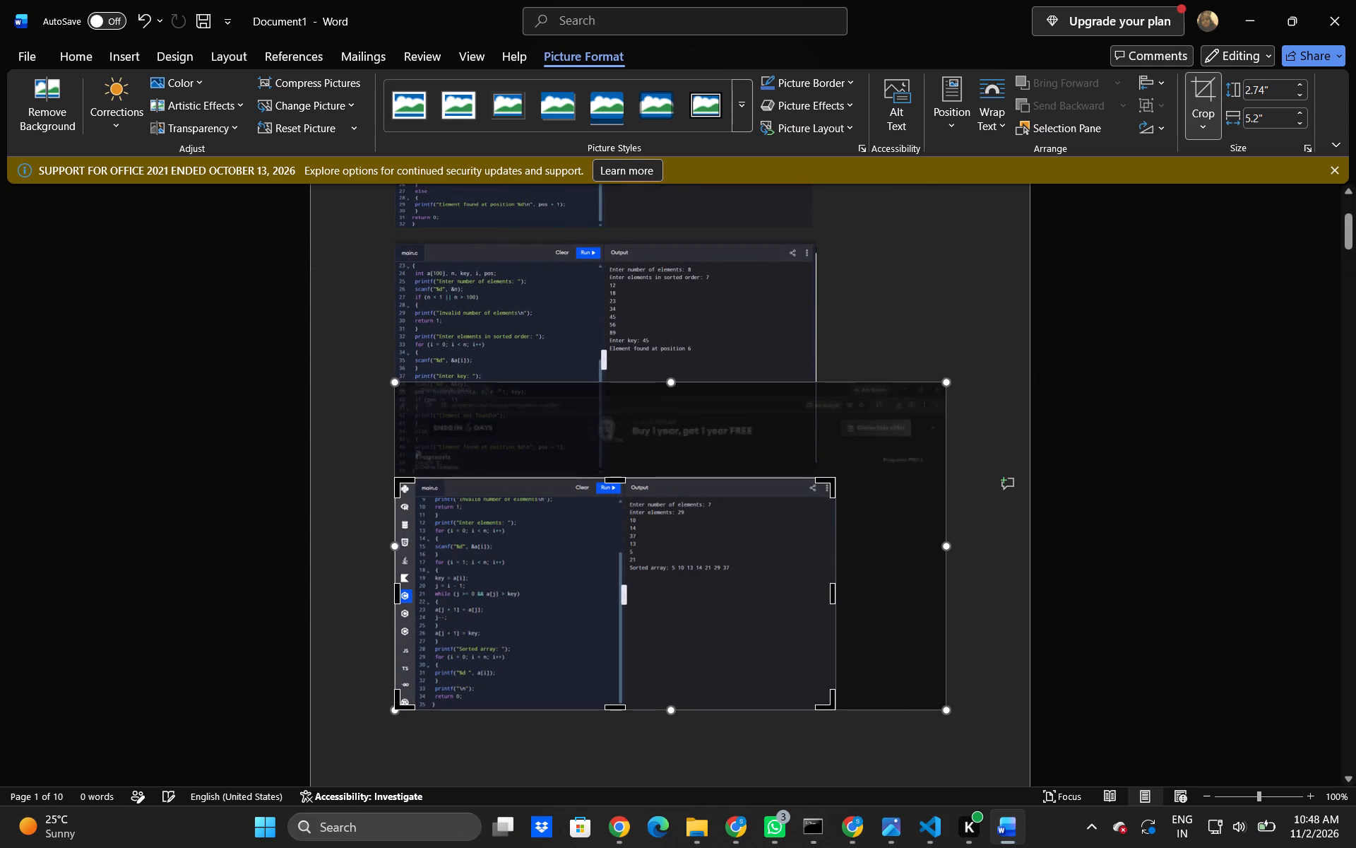
pyautogui.moveTo(391, 593); pyautogui.dragTo(408, 591)
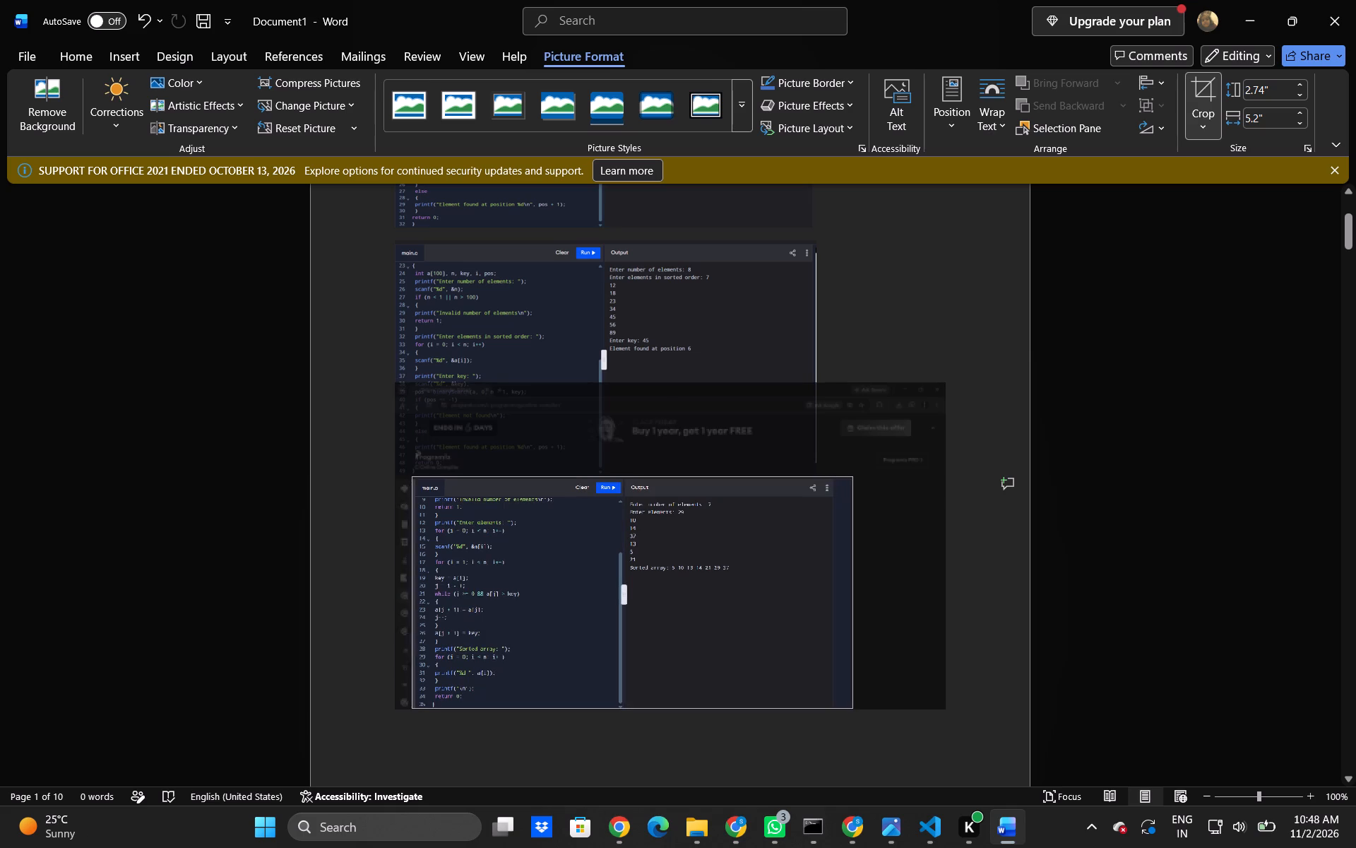
pyautogui.moveTo(408, 591); pyautogui.dragTo(411, 591)
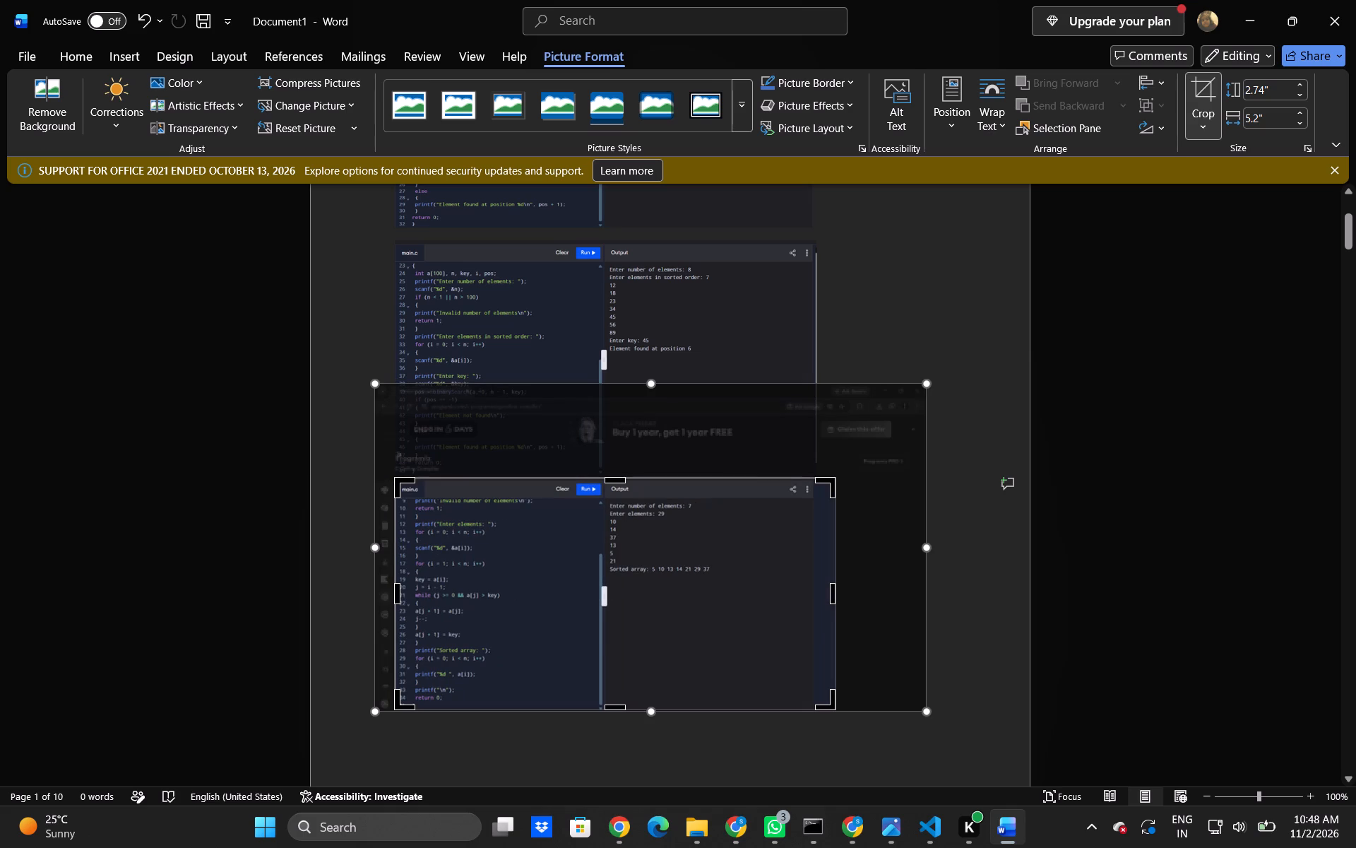
pyautogui.moveTo(832, 596); pyautogui.dragTo(818, 596)
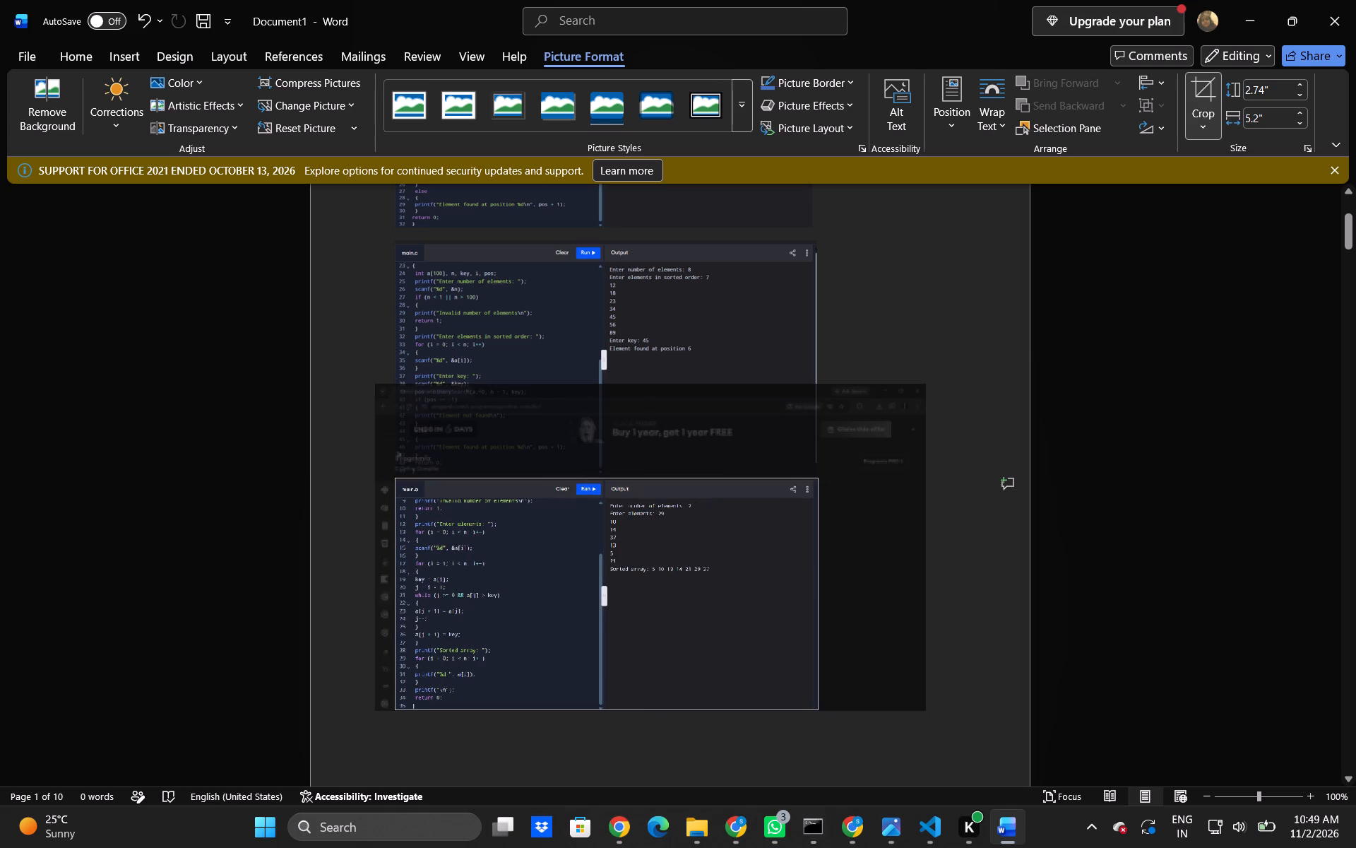
pyautogui.moveTo(818, 596); pyautogui.dragTo(815, 596)
pyautogui.doubleClick(1159, 596)
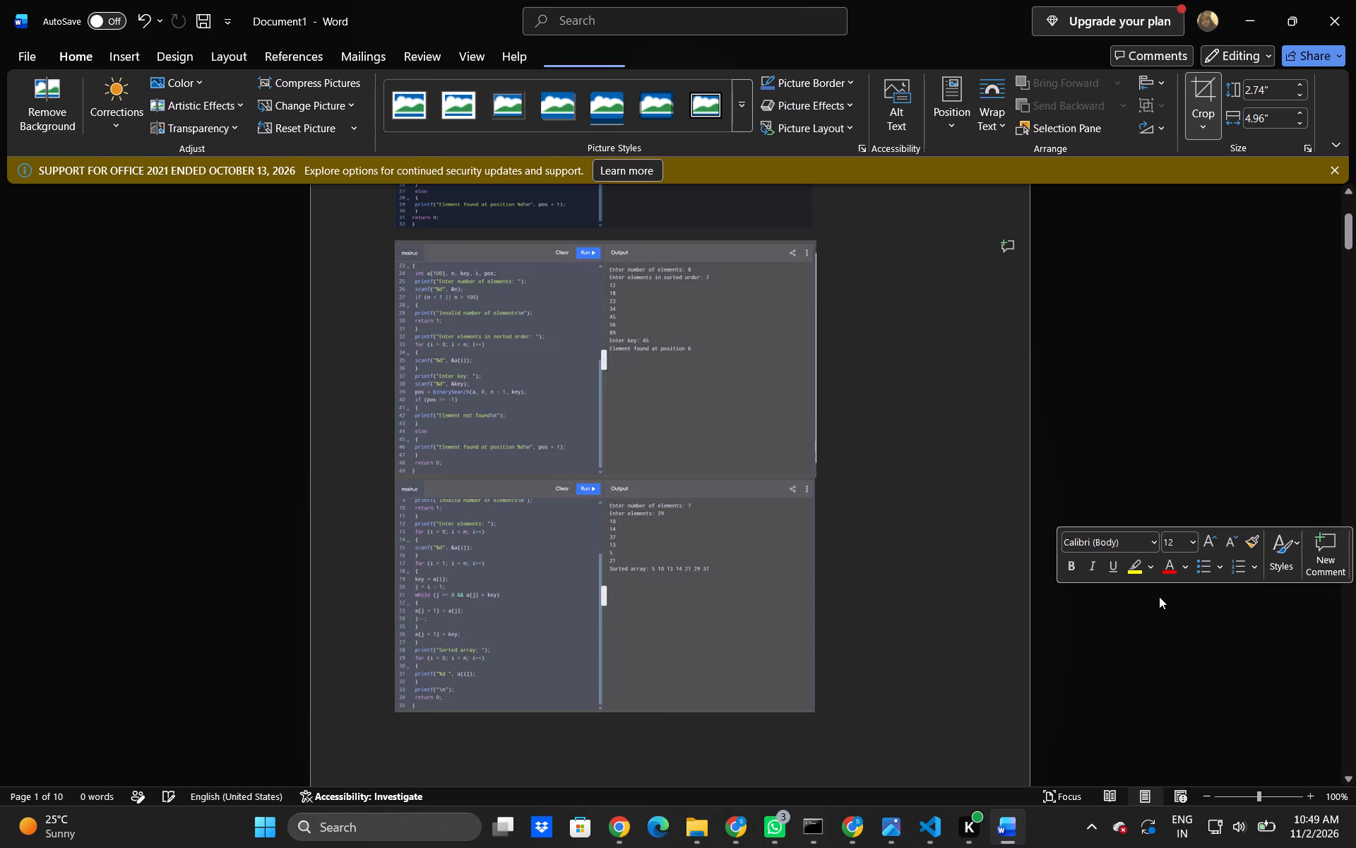
pyautogui.click(839, 491)
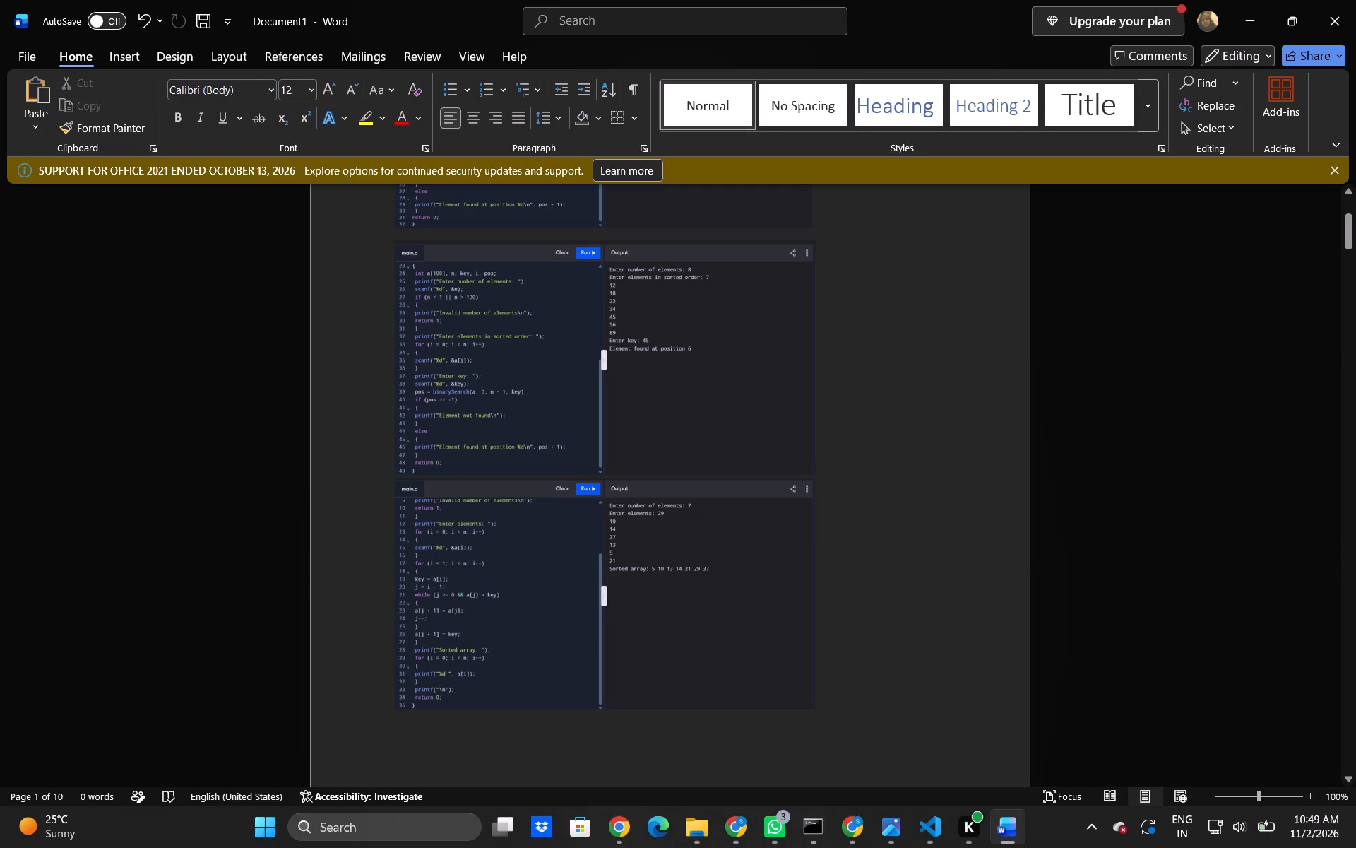
# Crop the thin white line off the output-pane edge of the binary search screenshot, leaving a width of about 4.93".
pyautogui.doubleClick(756, 367)
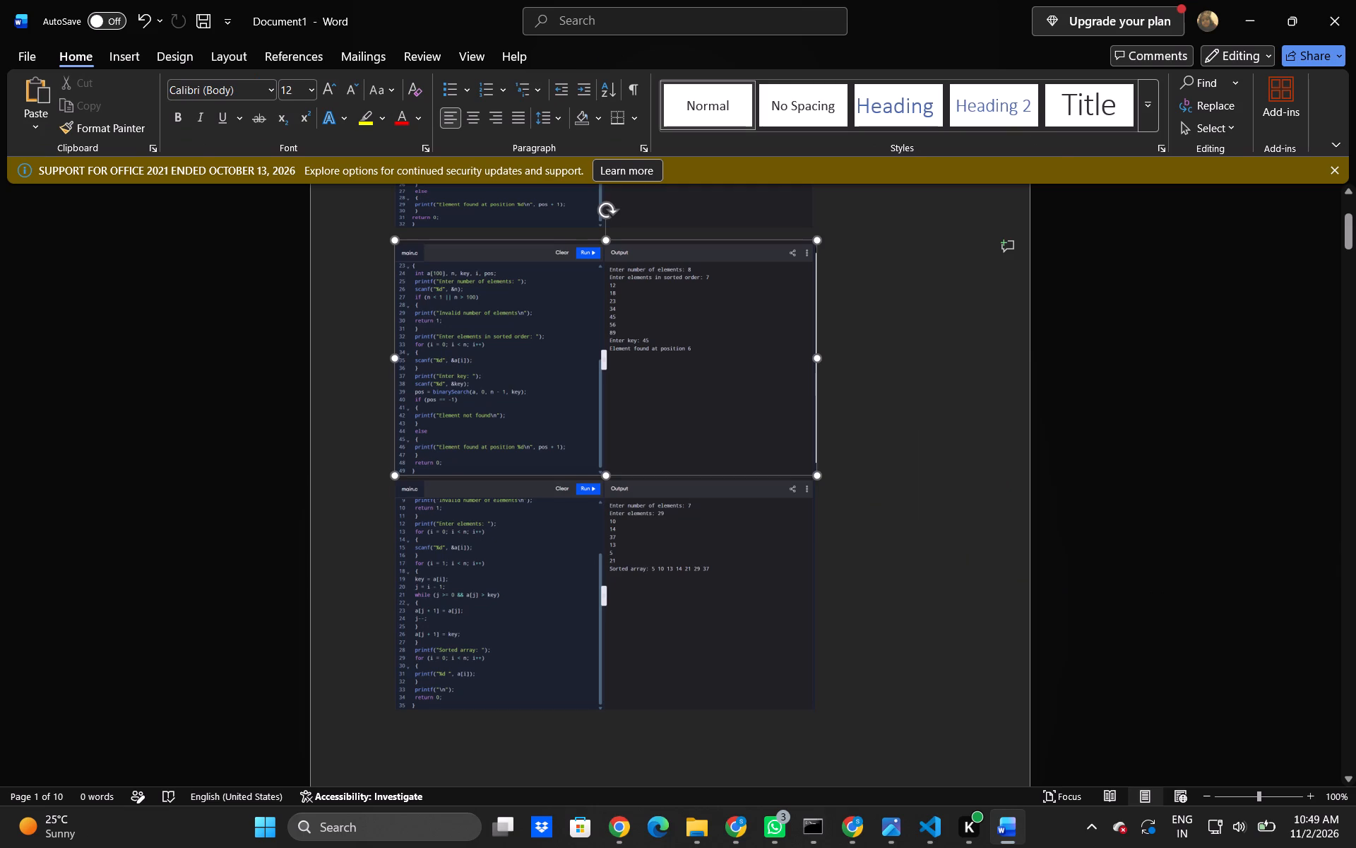
pyautogui.click(1208, 92)
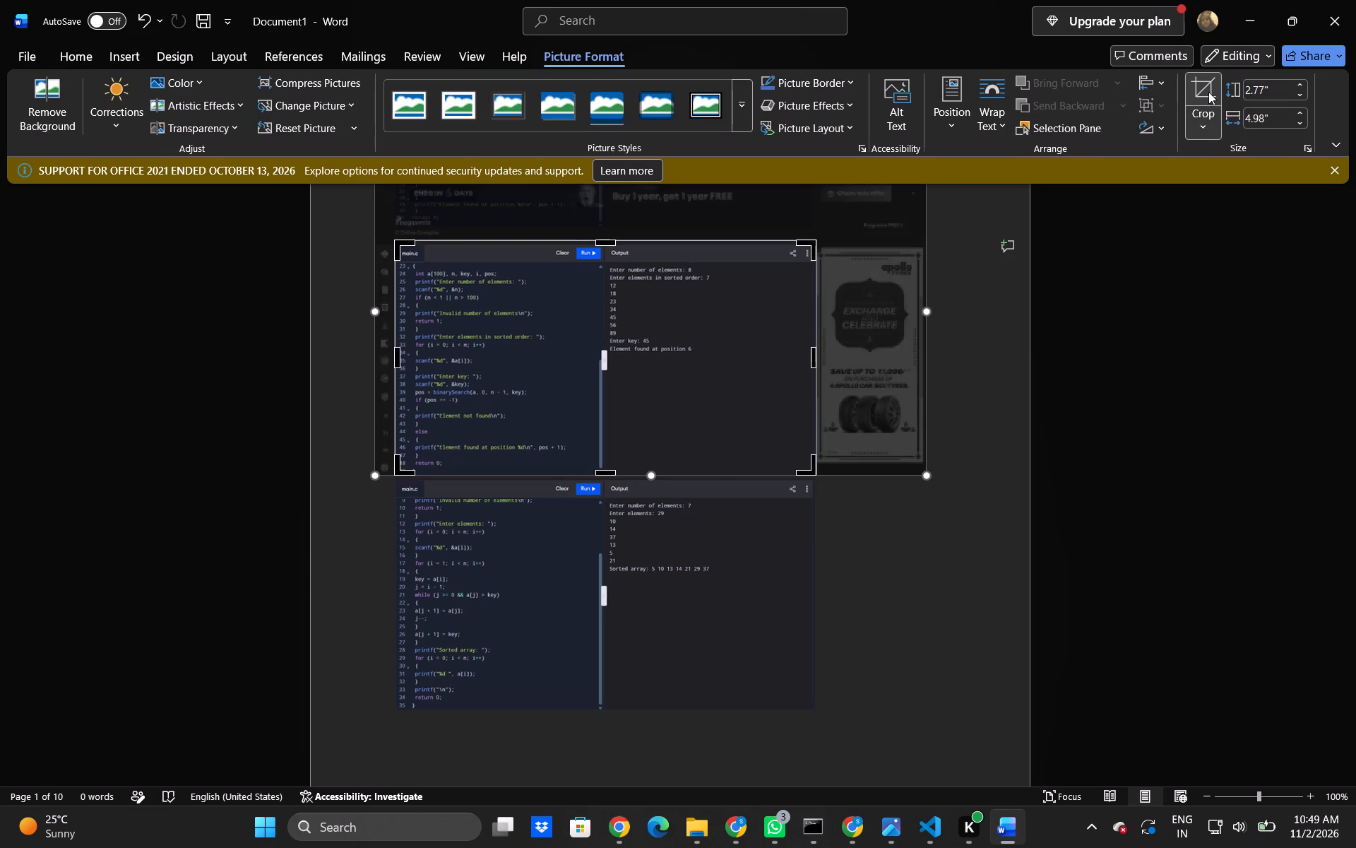
pyautogui.click(816, 355)
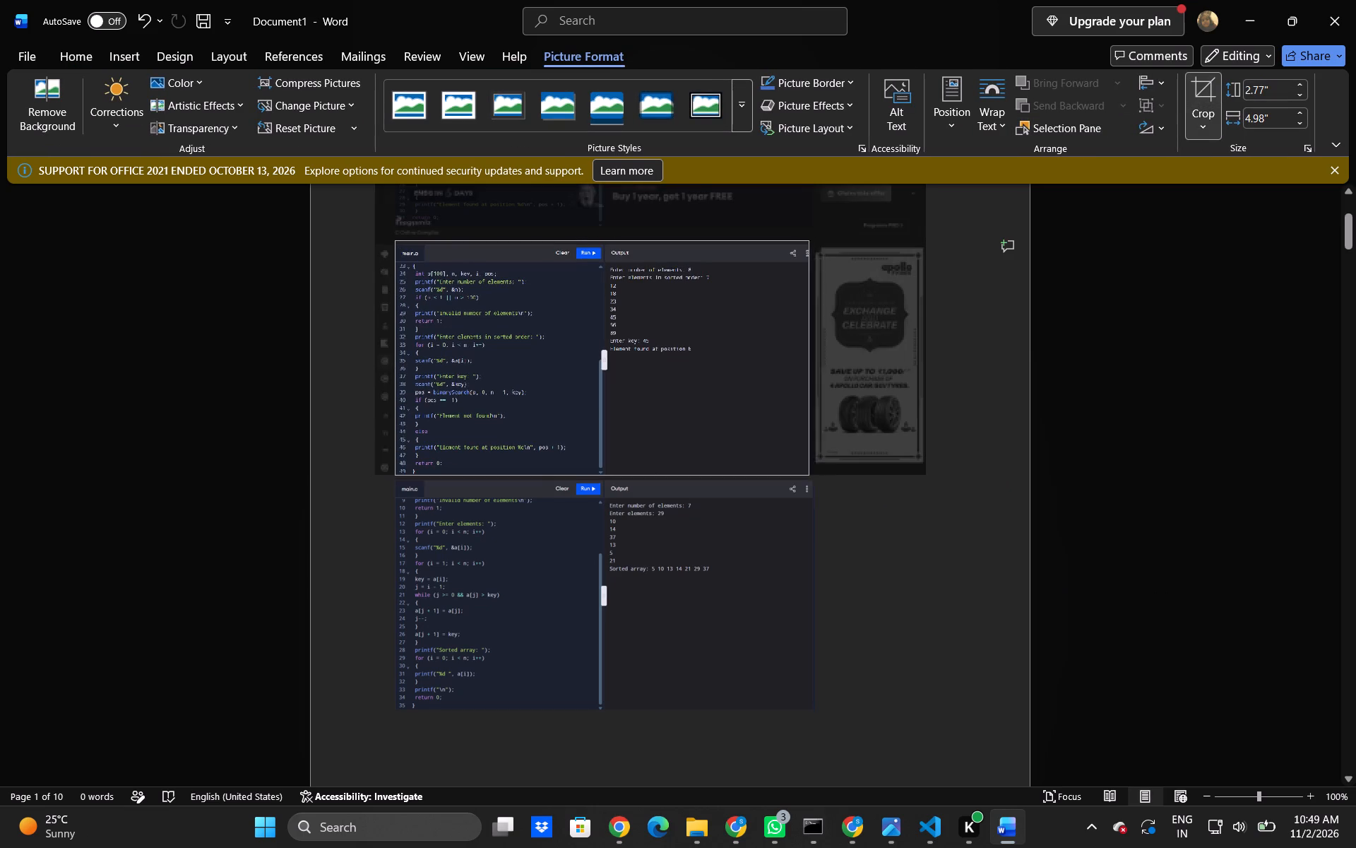
pyautogui.click(740, 360)
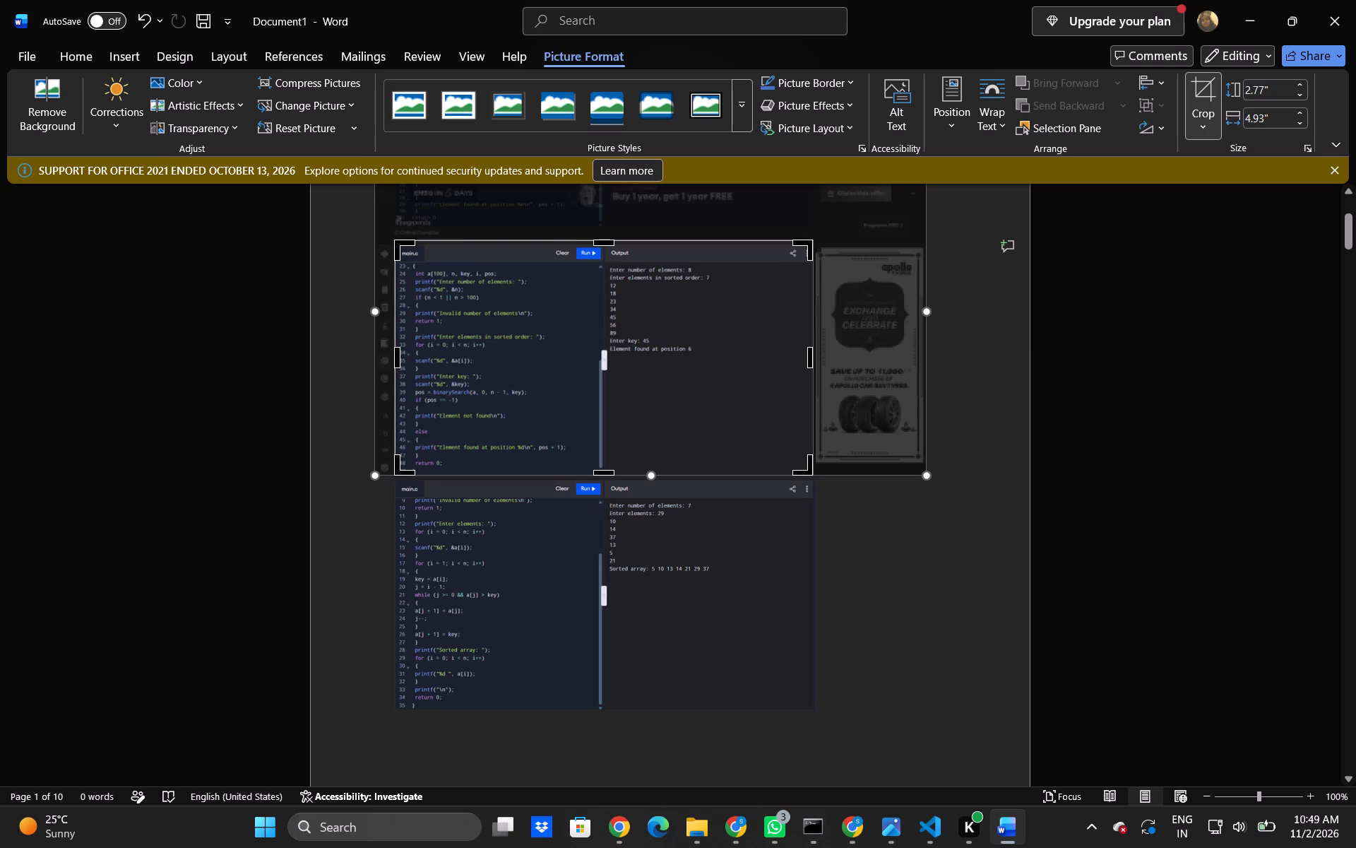
pyautogui.click(956, 691)
# Crop the selection sort screenshot on the second page to its code and output panes, about 2.71" high and 4.95" wide.
pyautogui.scroll(-7, 956, 691)
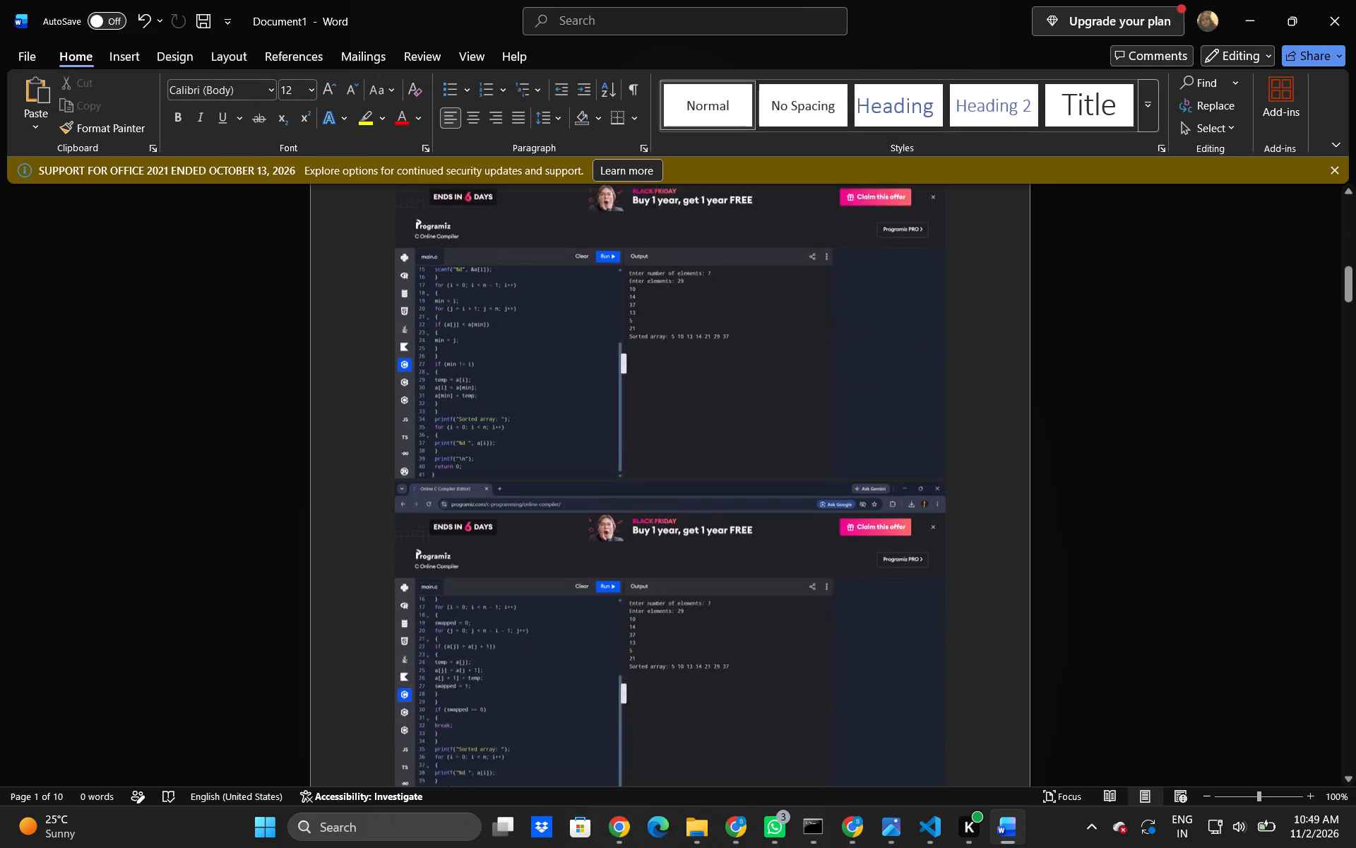
pyautogui.scroll(2, 956, 691)
pyautogui.click(720, 565)
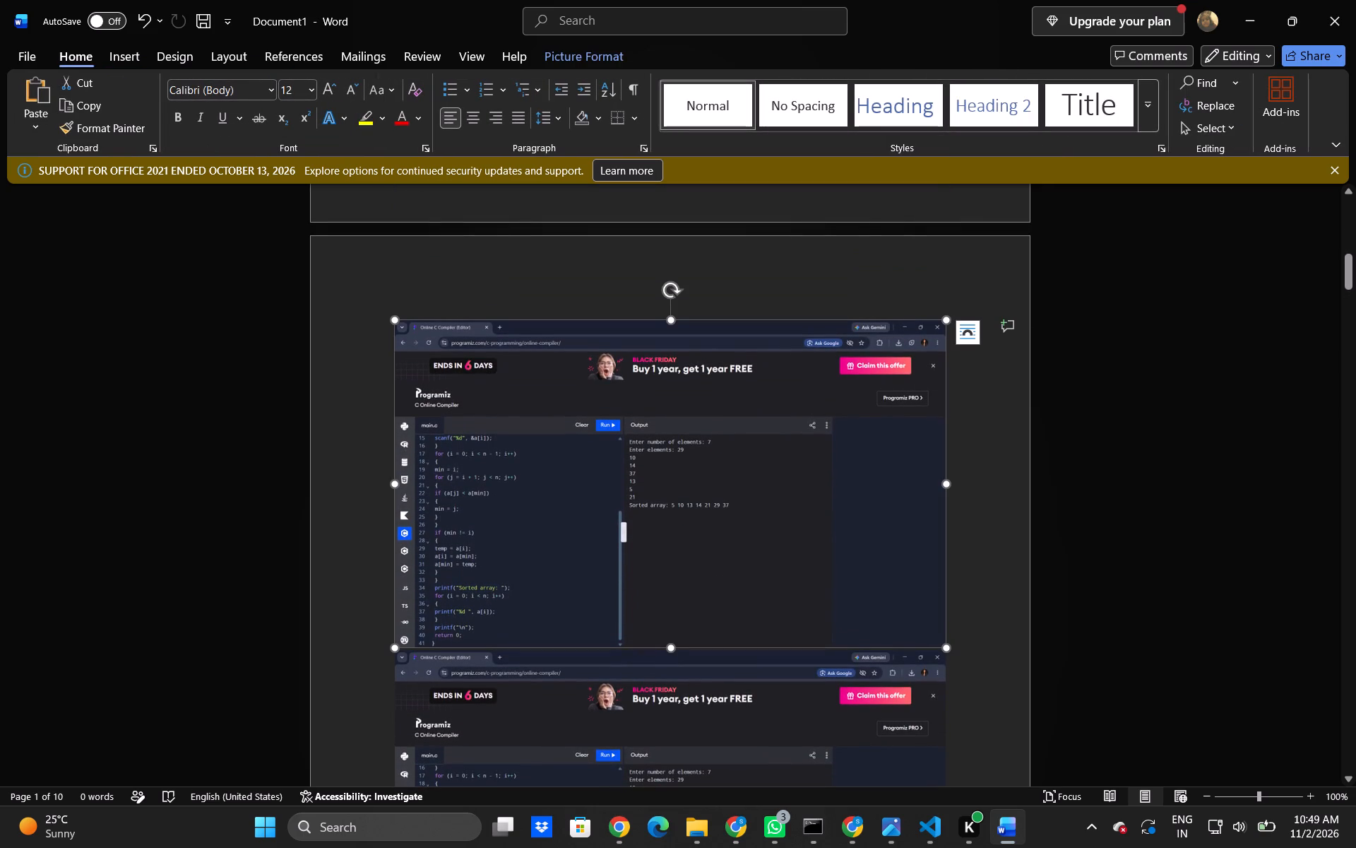
pyautogui.doubleClick(720, 565)
pyautogui.click(1197, 106)
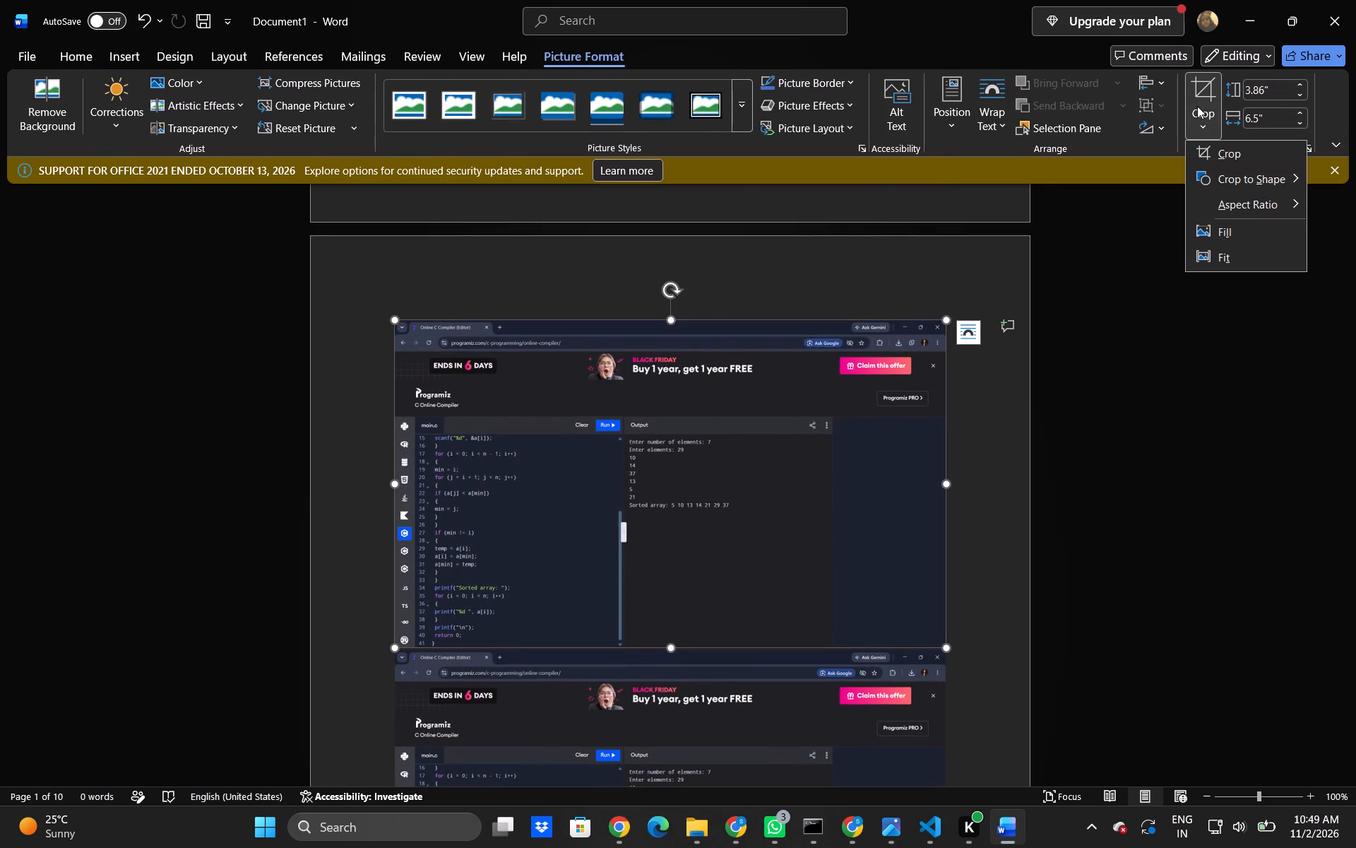
pyautogui.click(1206, 147)
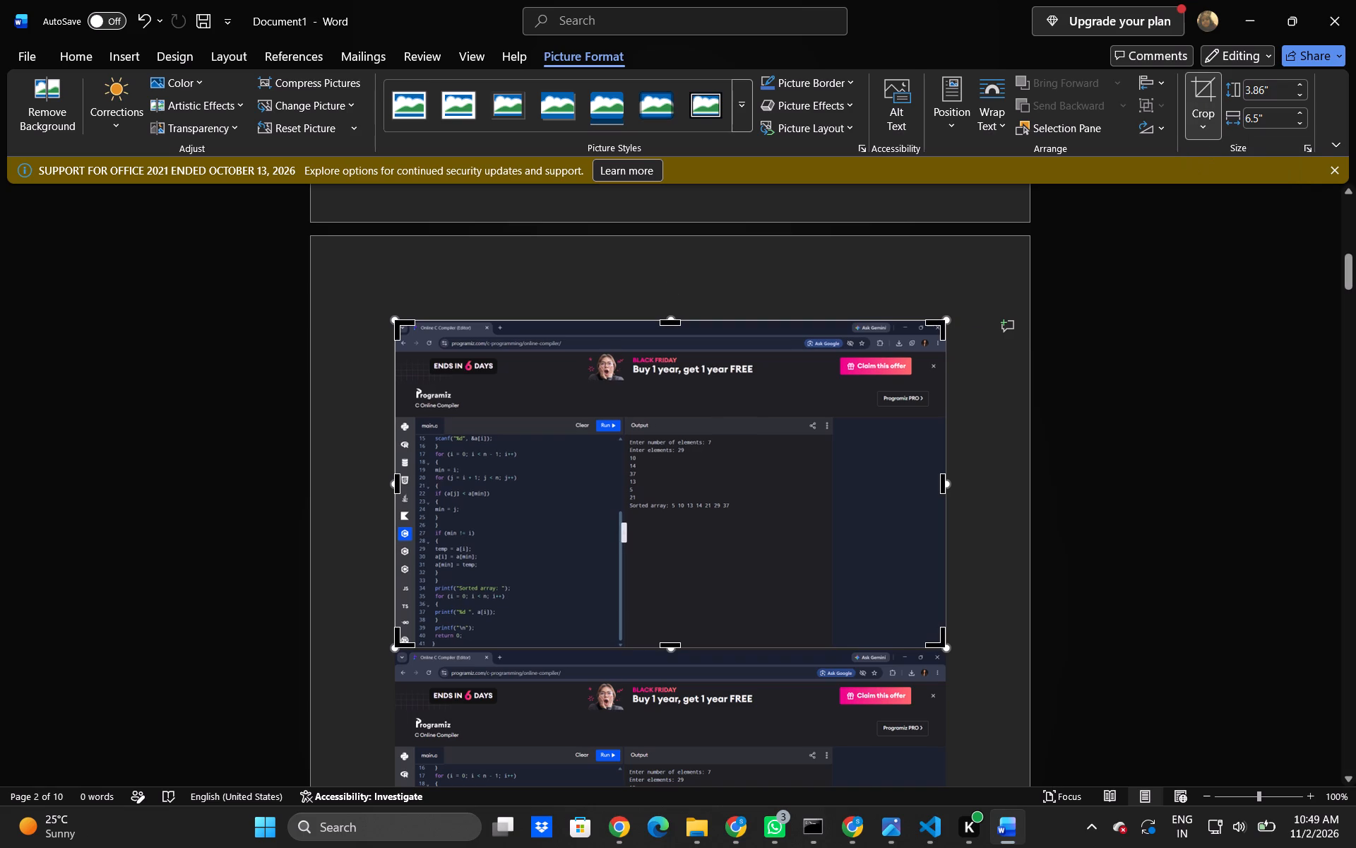
pyautogui.moveTo(941, 484); pyautogui.dragTo(826, 476)
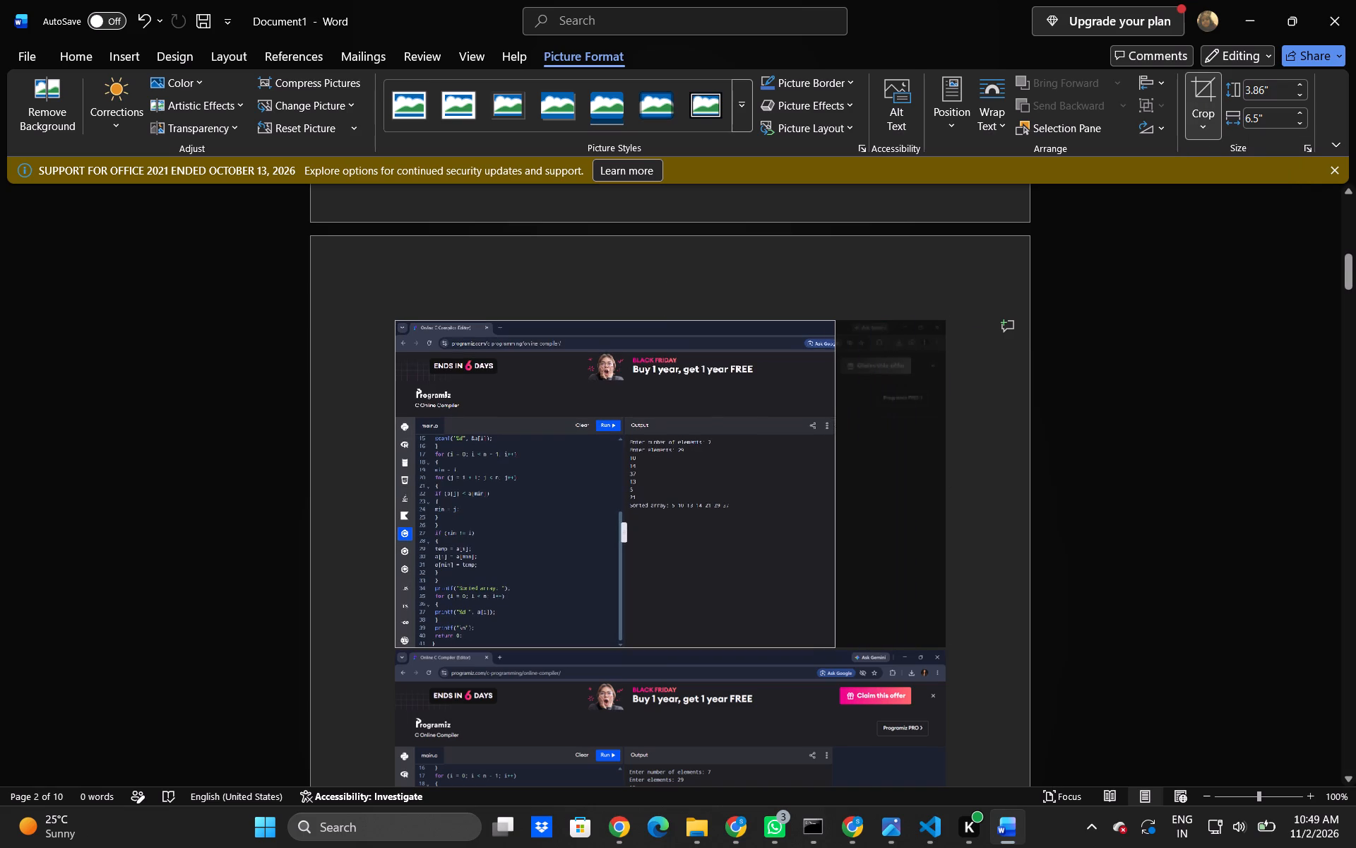
pyautogui.moveTo(826, 476); pyautogui.dragTo(833, 478)
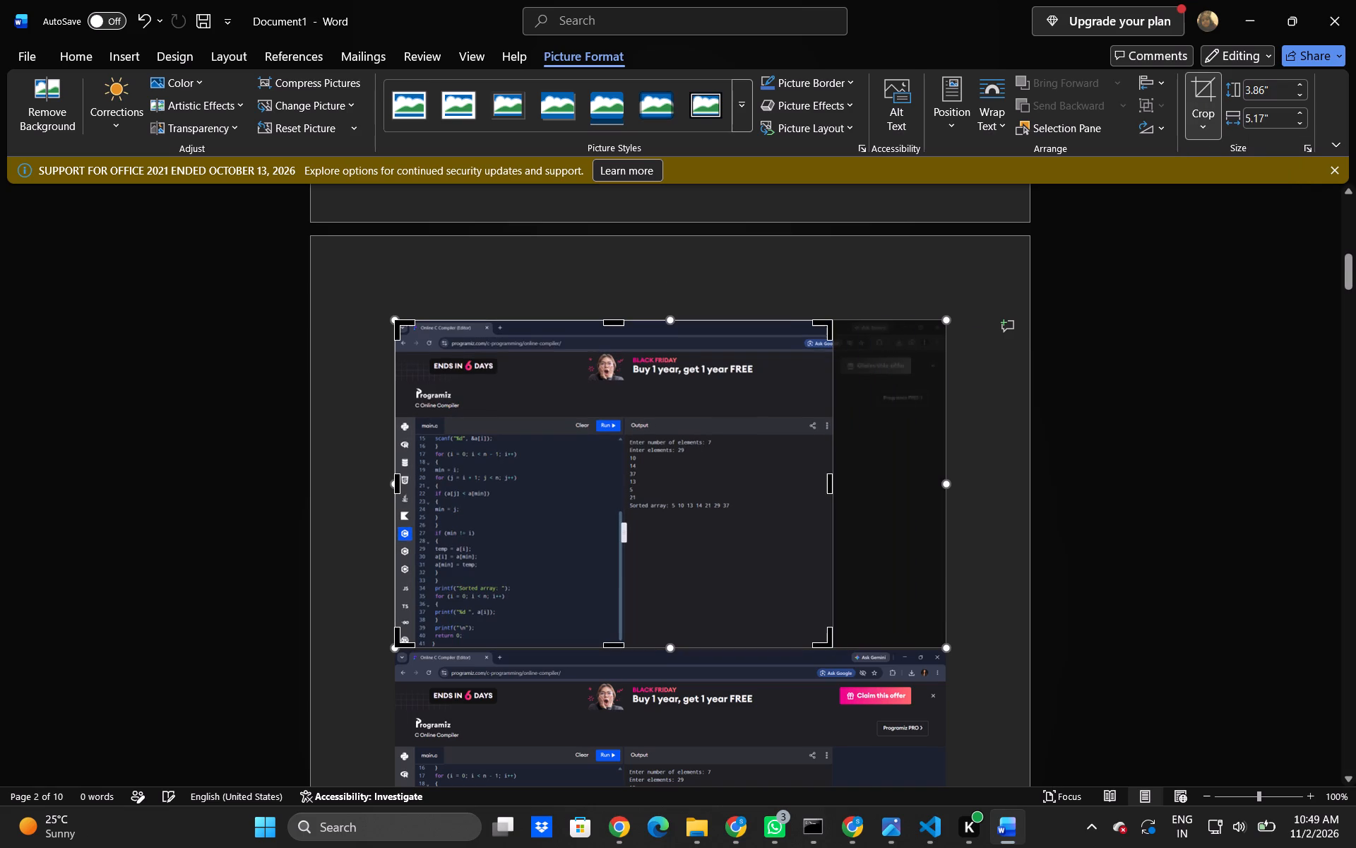
pyautogui.moveTo(613, 322); pyautogui.dragTo(615, 413)
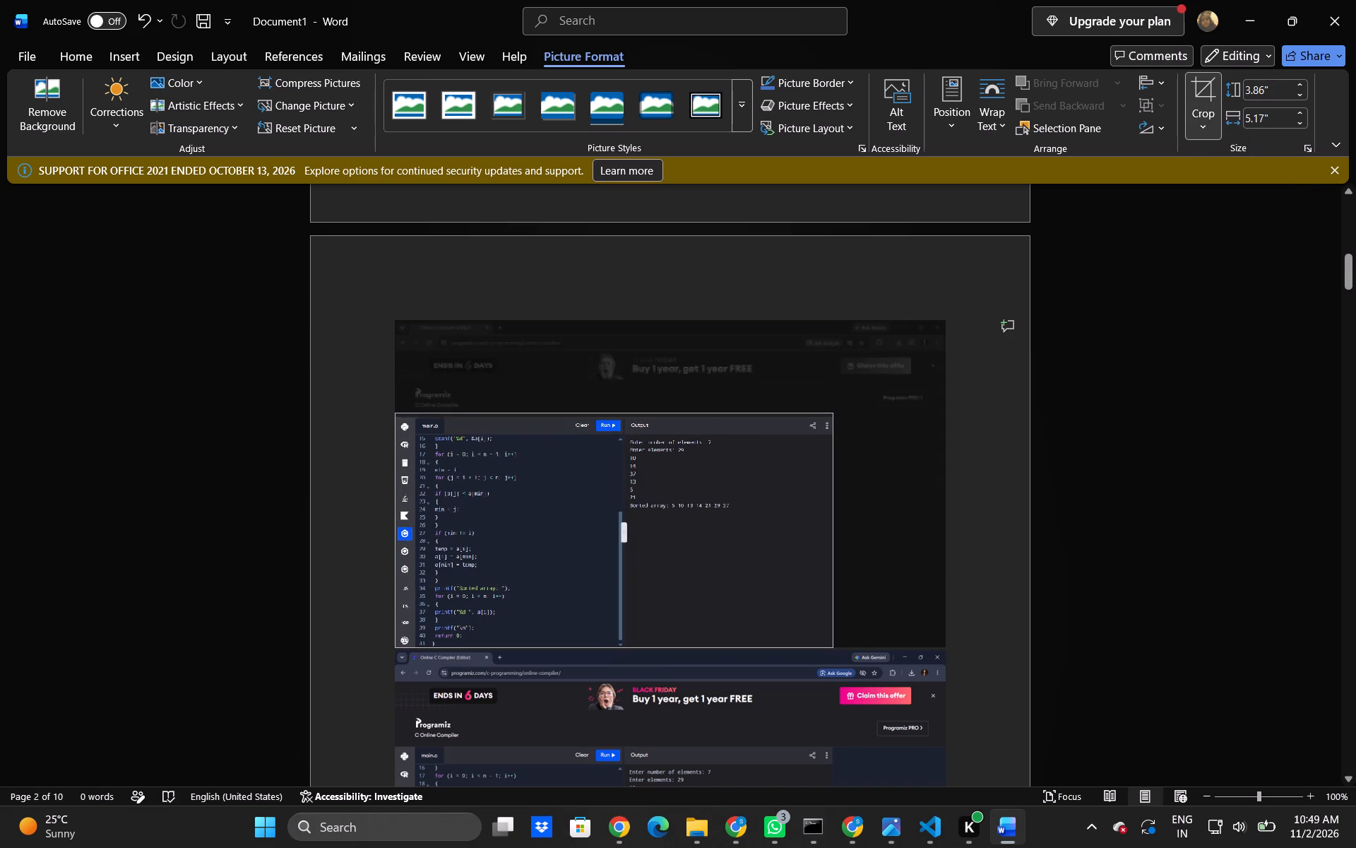
pyautogui.moveTo(615, 413); pyautogui.dragTo(615, 418)
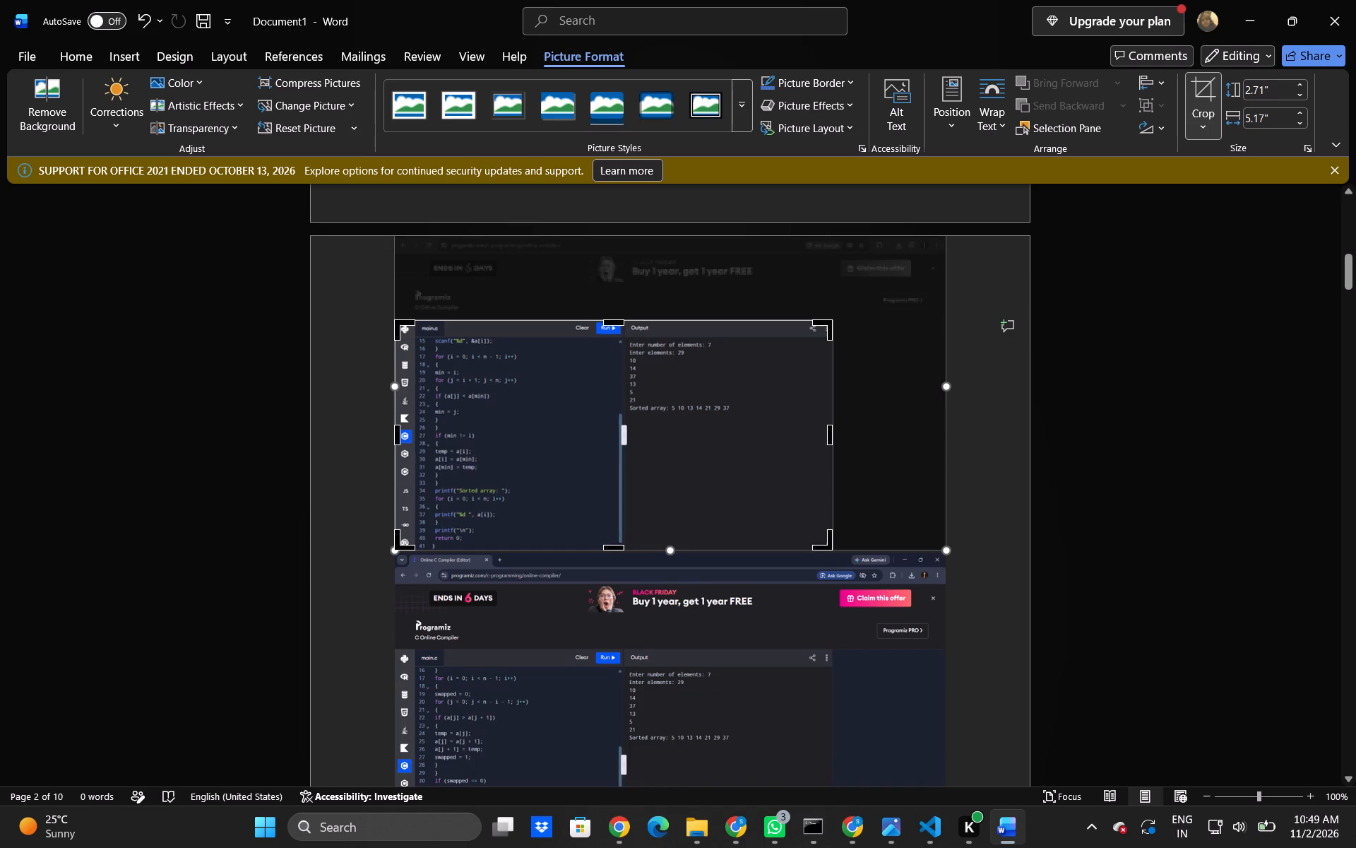
pyautogui.moveTo(399, 431); pyautogui.dragTo(422, 430)
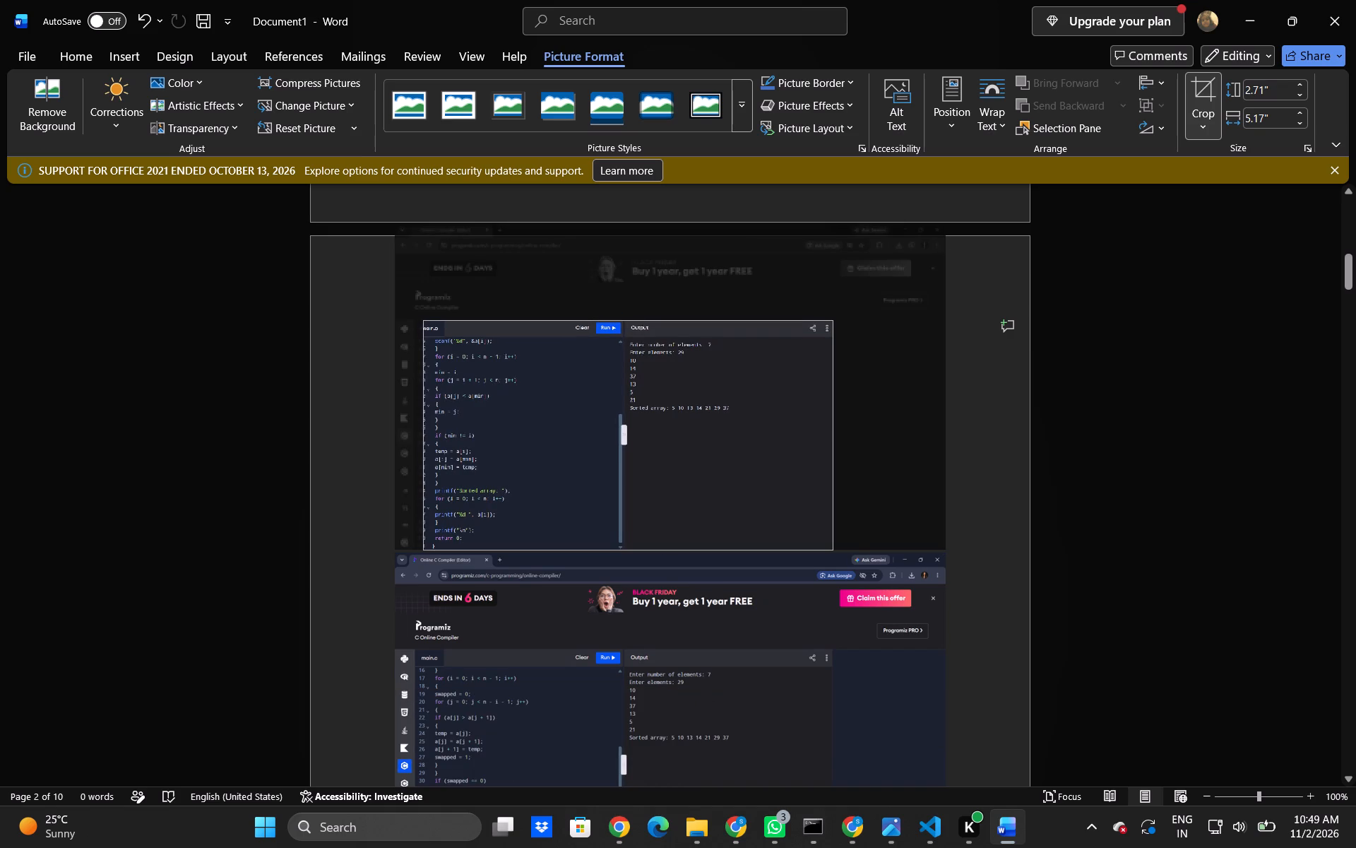
pyautogui.moveTo(422, 430); pyautogui.dragTo(413, 430)
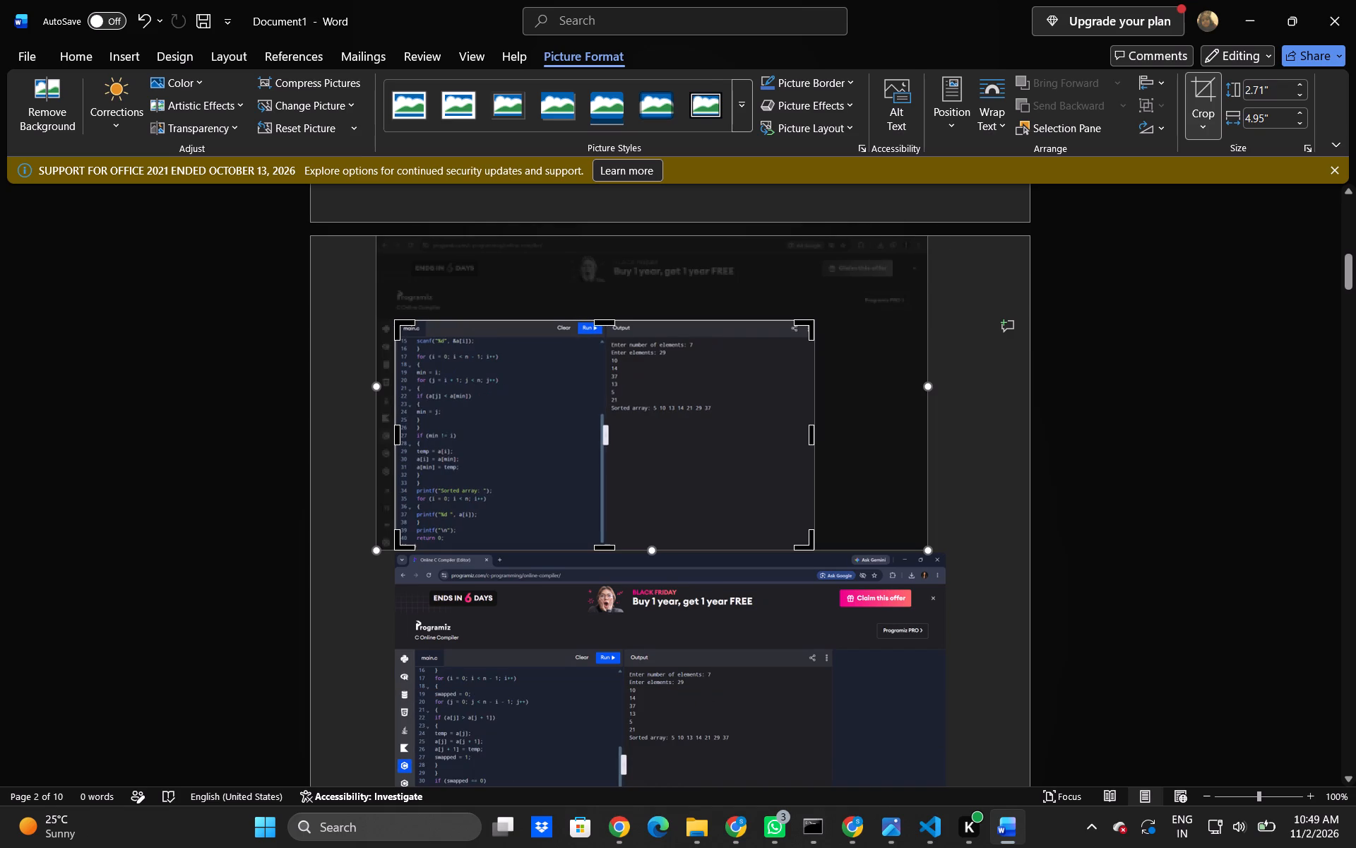
pyautogui.click(982, 647)
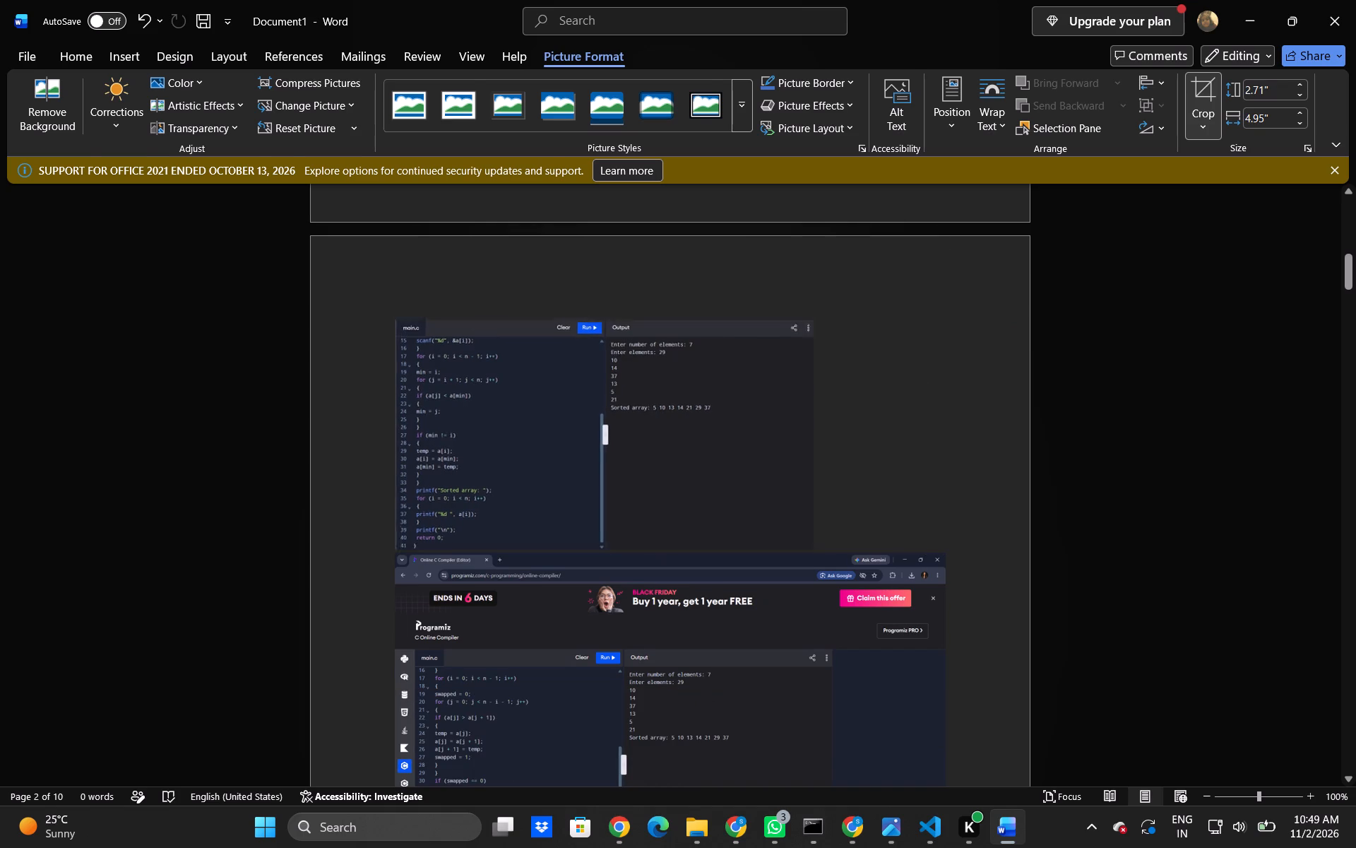
# Crop the bubble sort screenshot to its code and output panes, removing the header, icon strip and blue strip, leaving a height of about 2.78".
pyautogui.click(712, 608)
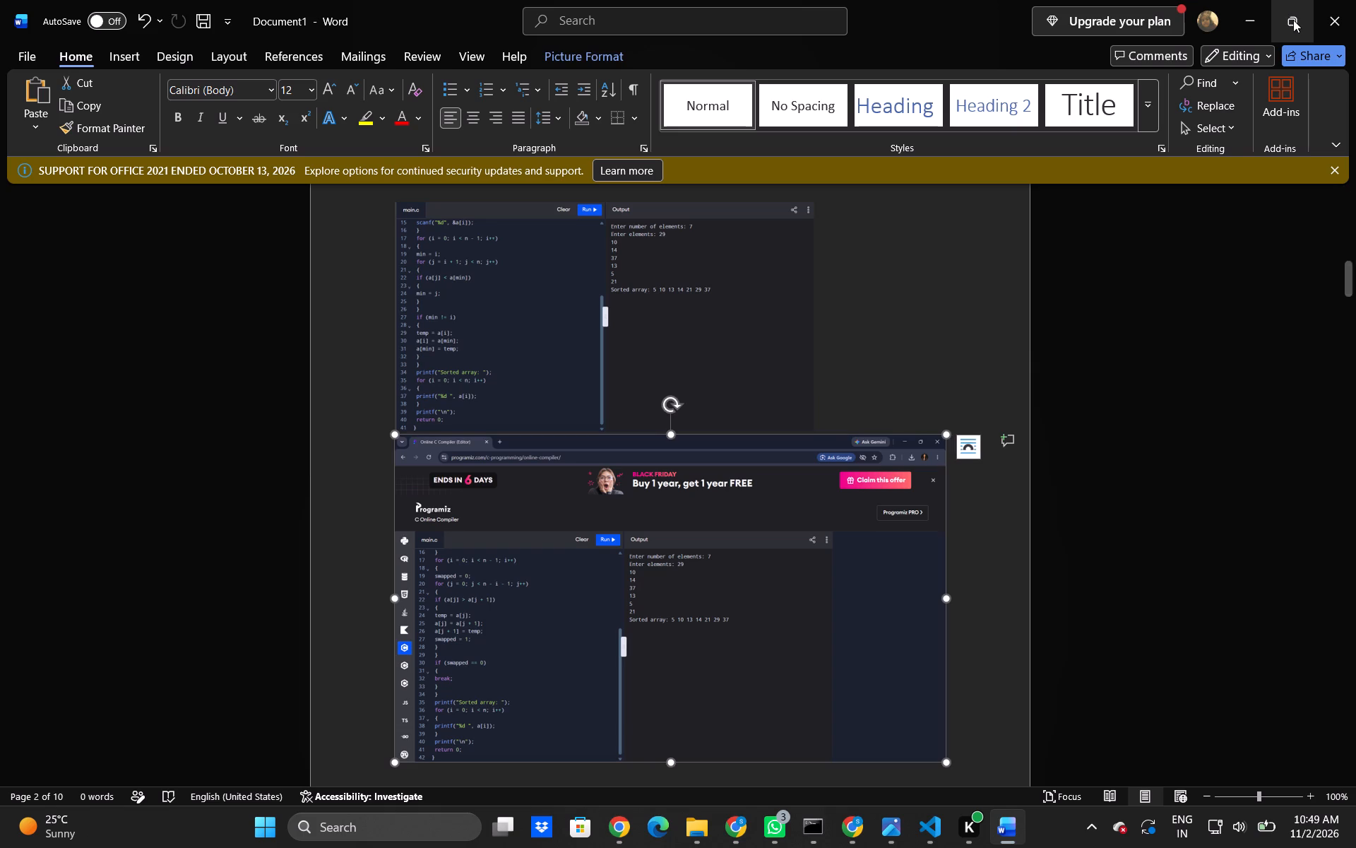
pyautogui.doubleClick(884, 577)
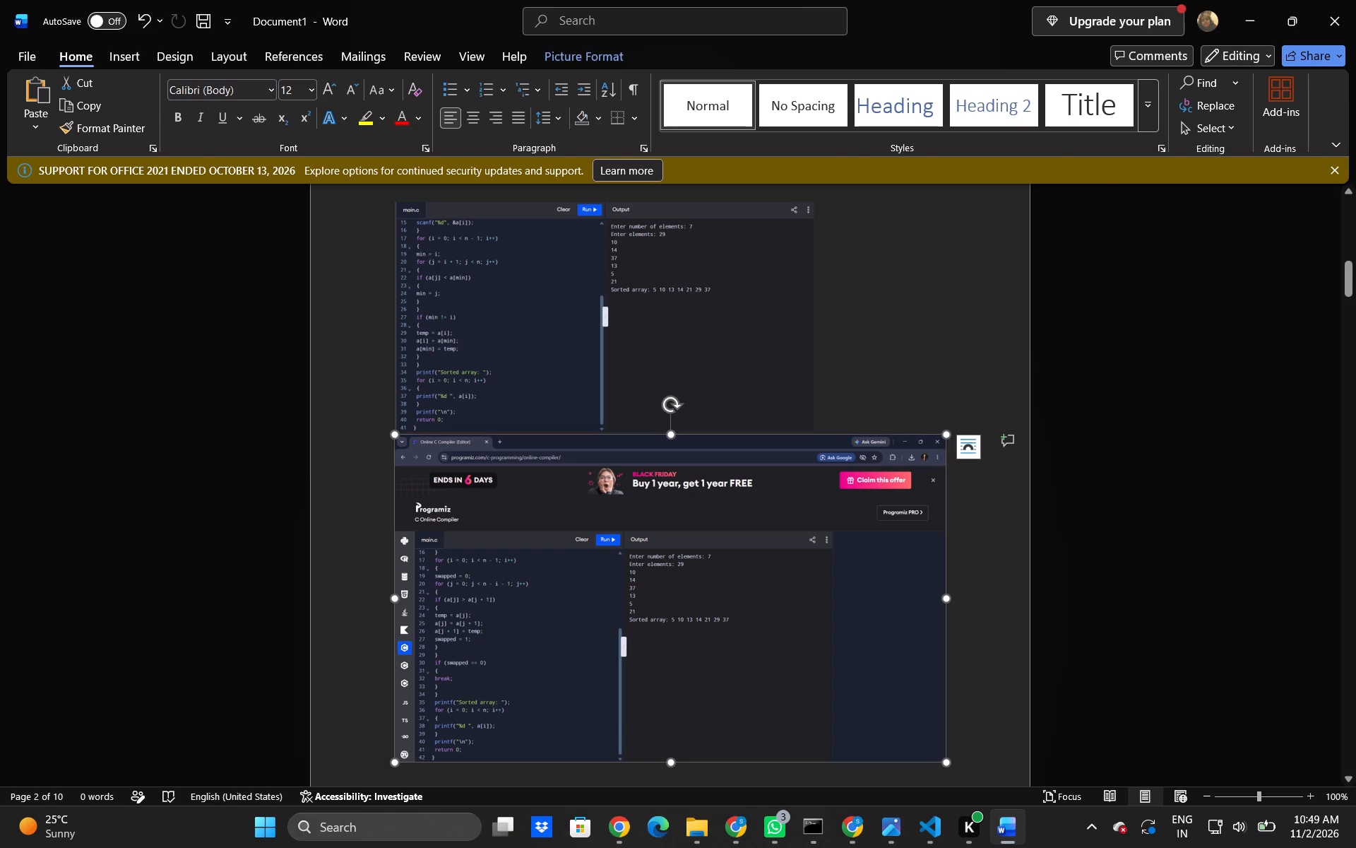
pyautogui.click(1202, 84)
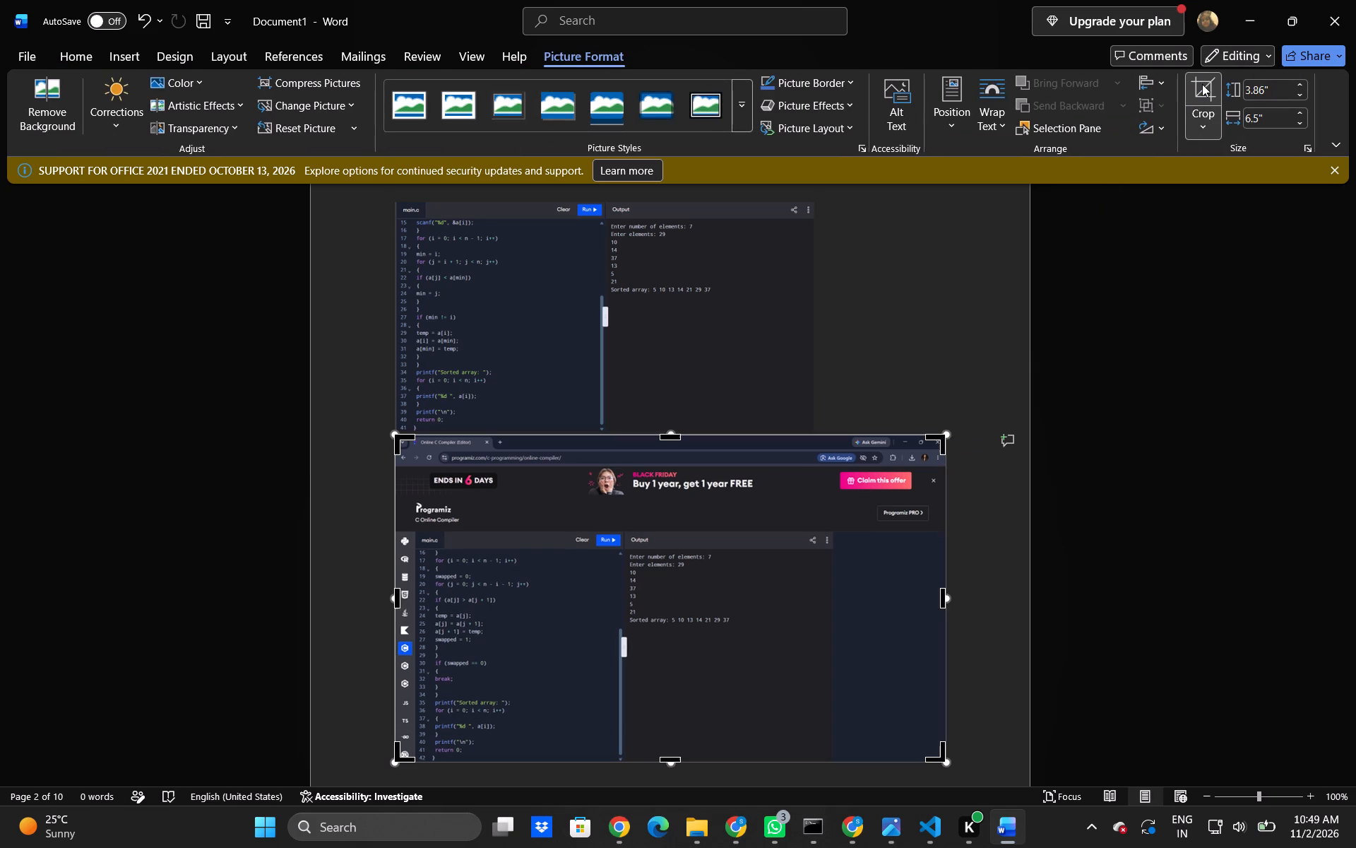
pyautogui.moveTo(670, 439); pyautogui.dragTo(672, 461)
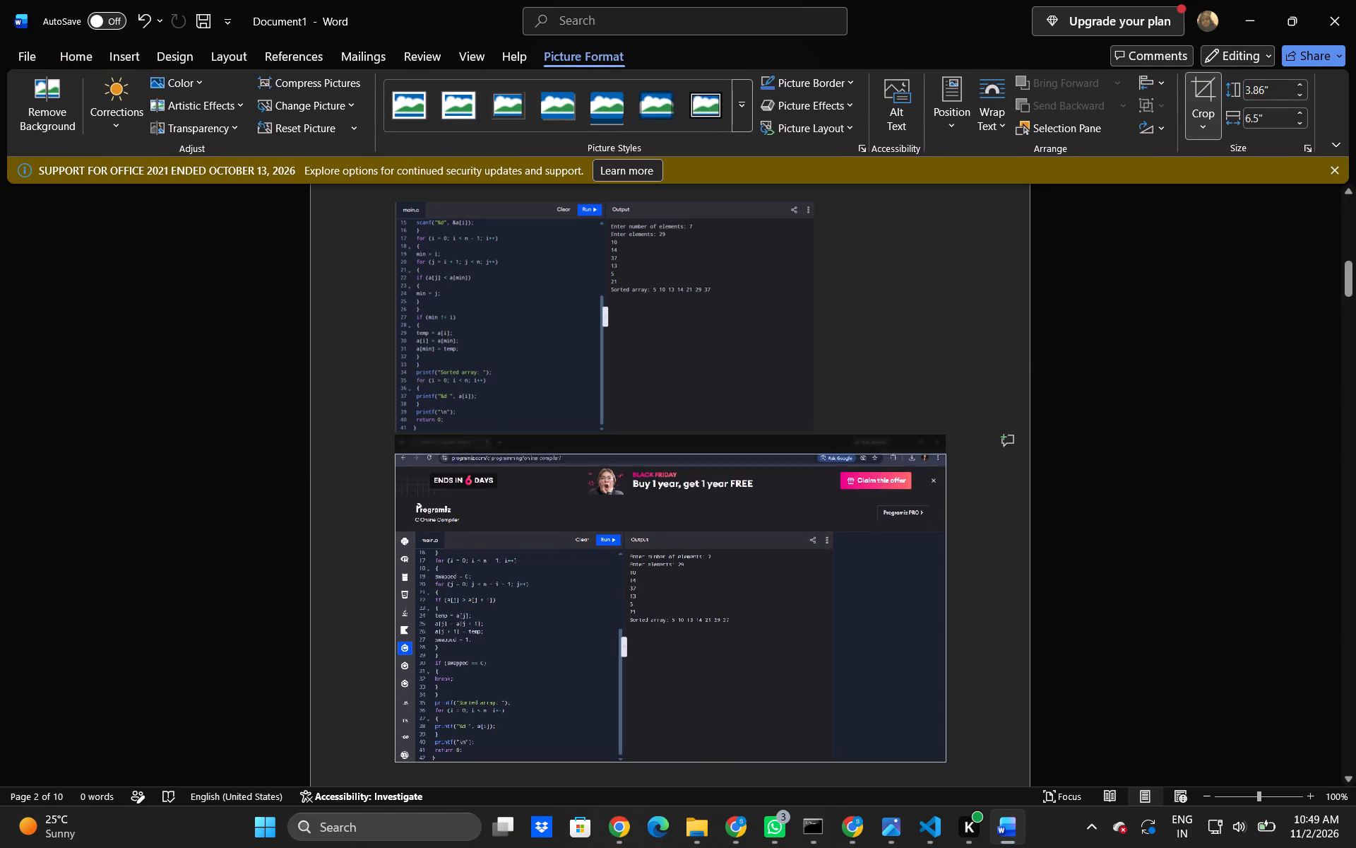
pyautogui.moveTo(672, 461); pyautogui.dragTo(667, 527)
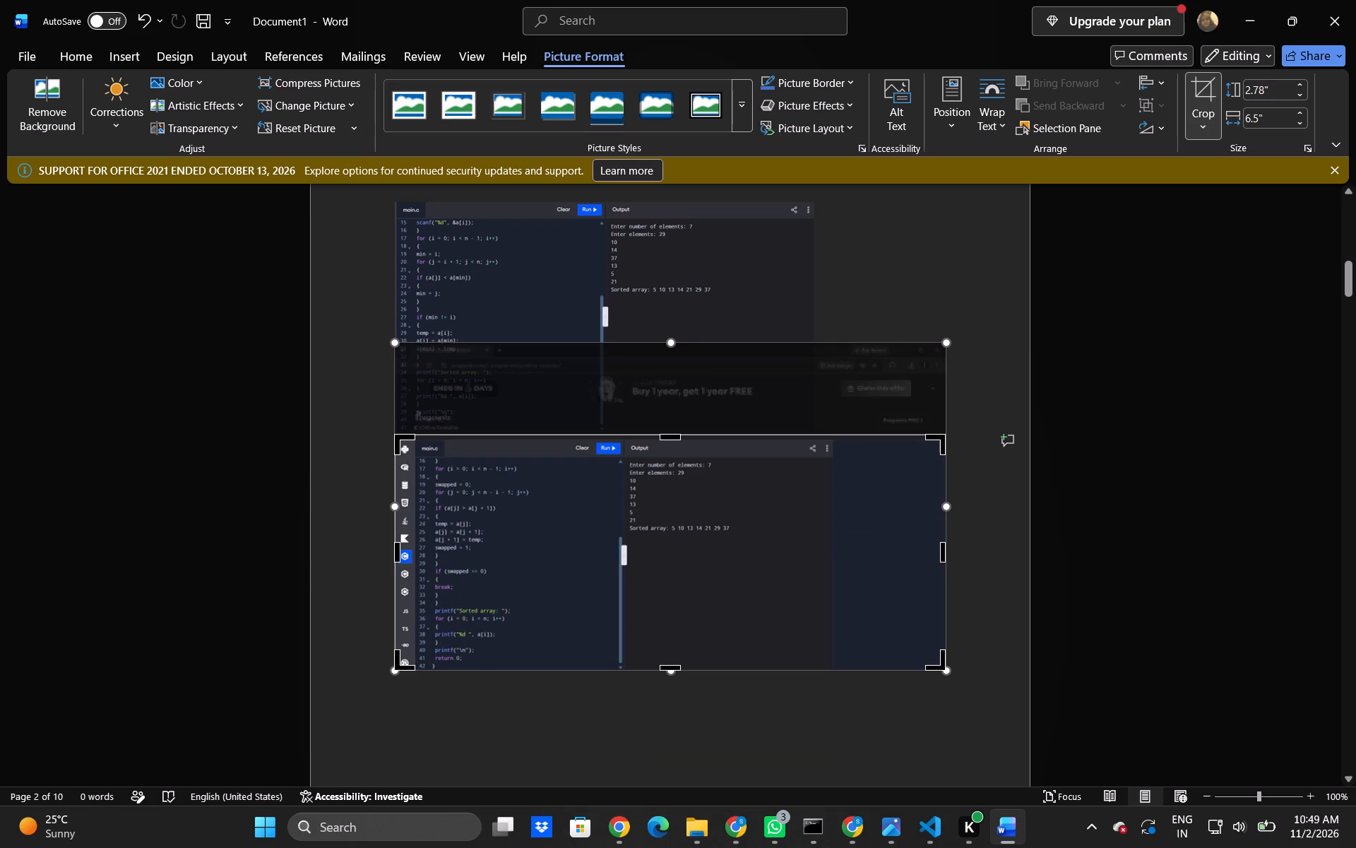
pyautogui.moveTo(395, 556); pyautogui.dragTo(413, 558)
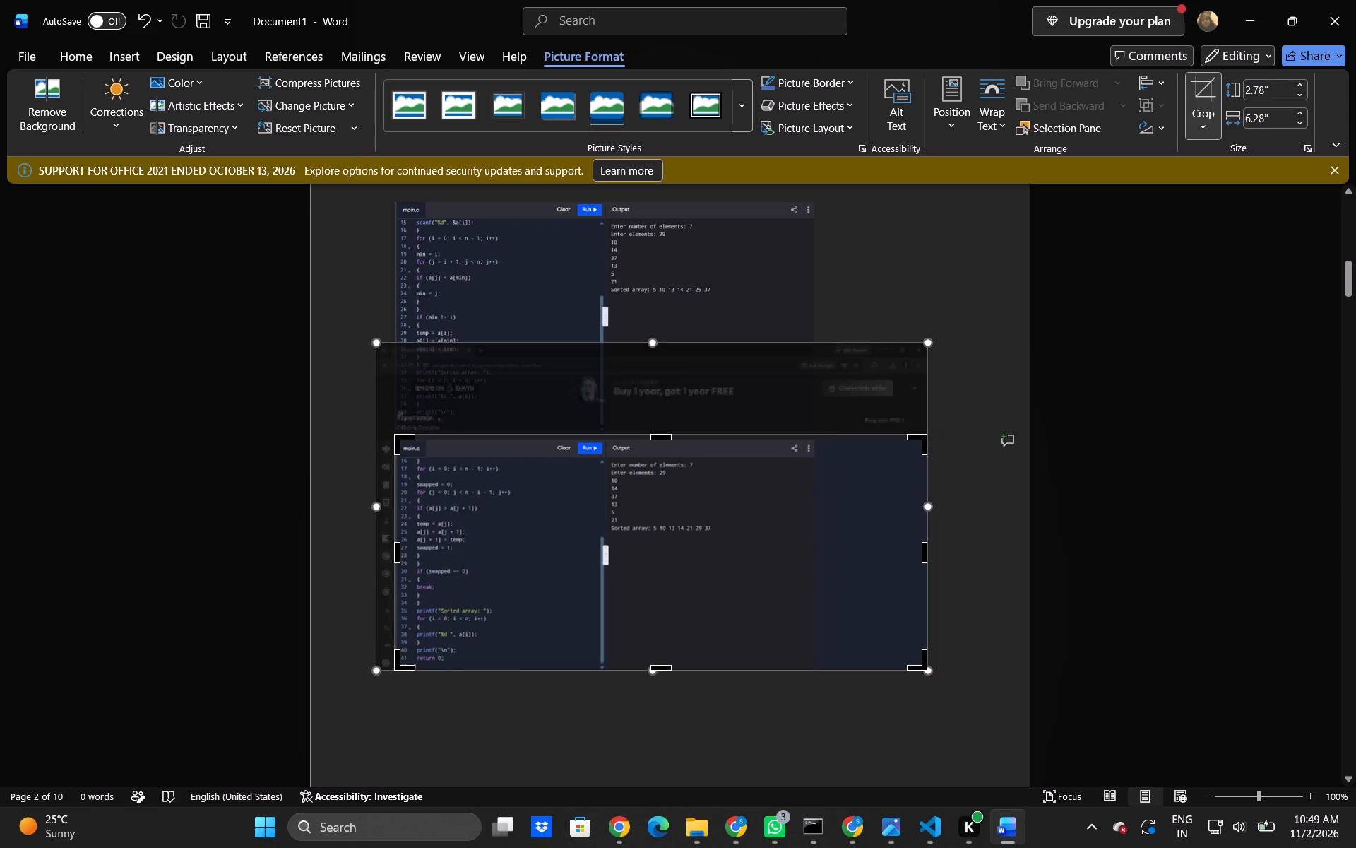
pyautogui.moveTo(927, 555); pyautogui.dragTo(817, 555)
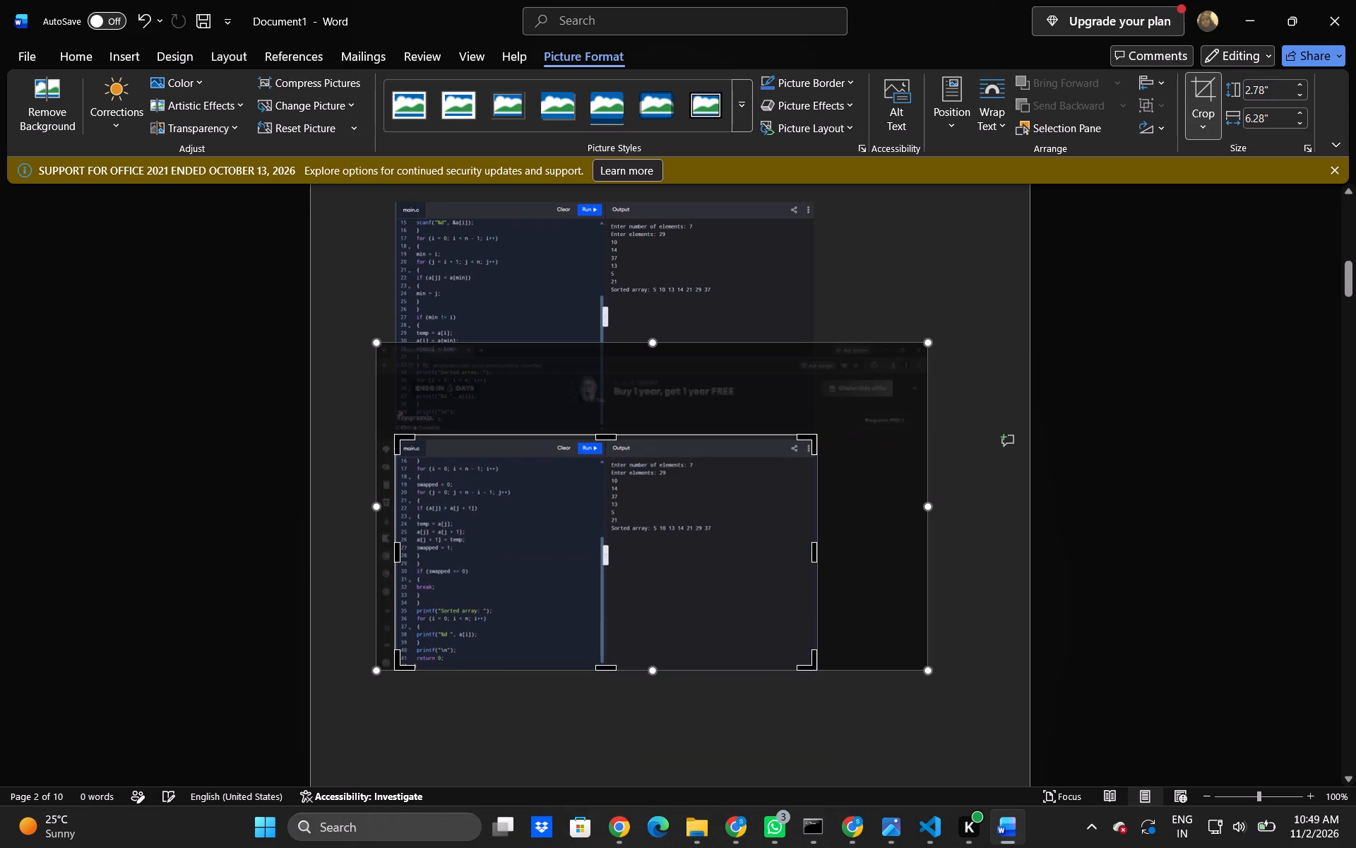
pyautogui.click(977, 591)
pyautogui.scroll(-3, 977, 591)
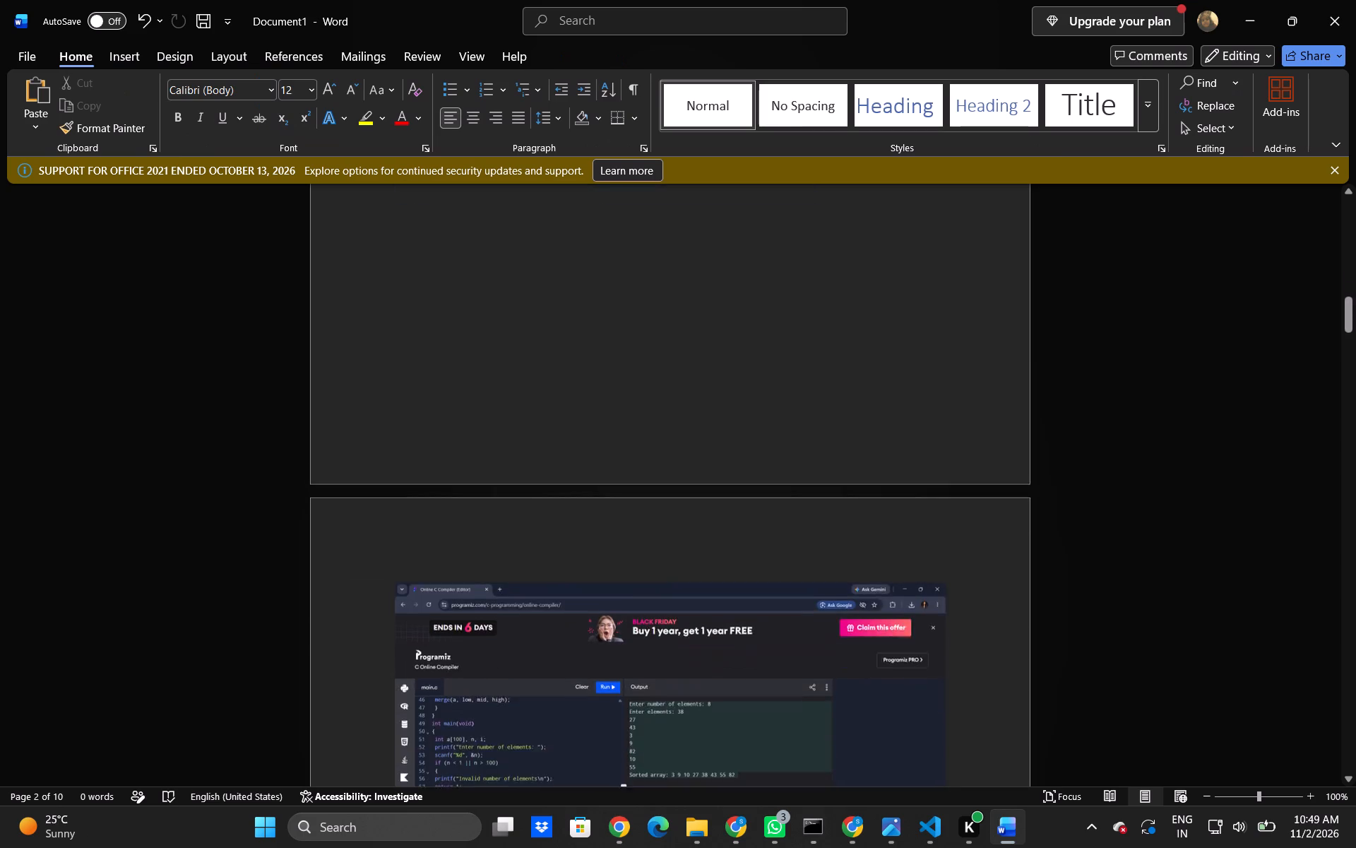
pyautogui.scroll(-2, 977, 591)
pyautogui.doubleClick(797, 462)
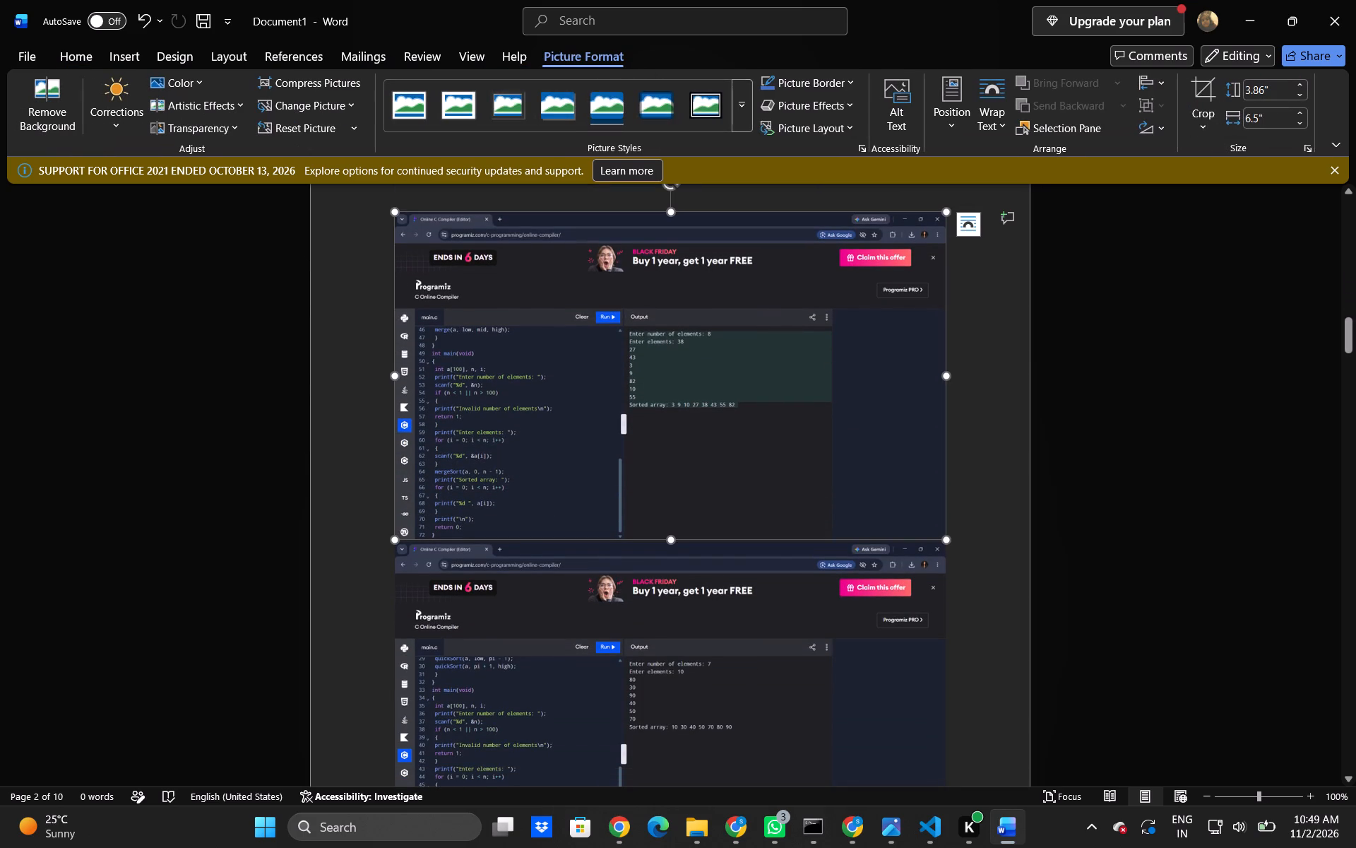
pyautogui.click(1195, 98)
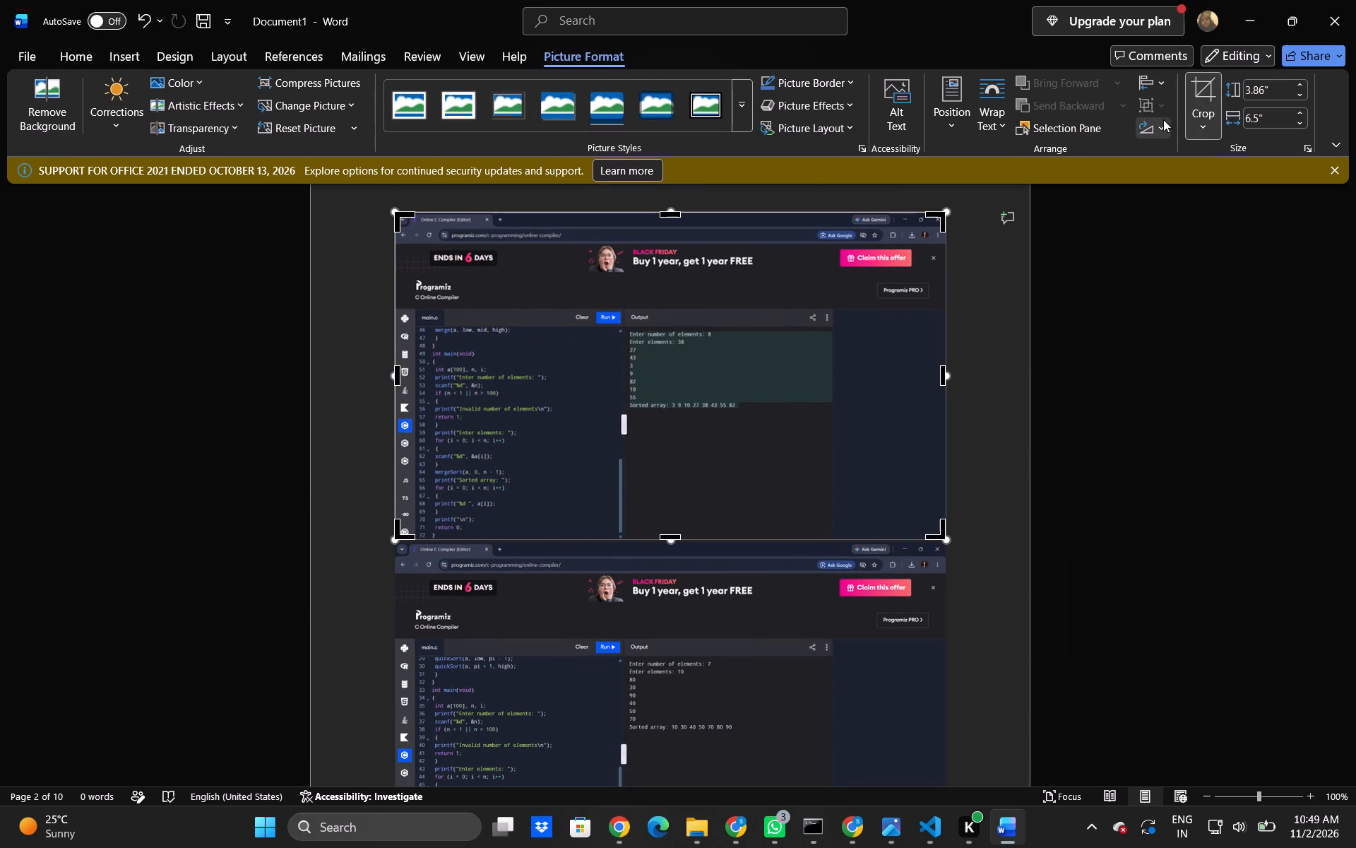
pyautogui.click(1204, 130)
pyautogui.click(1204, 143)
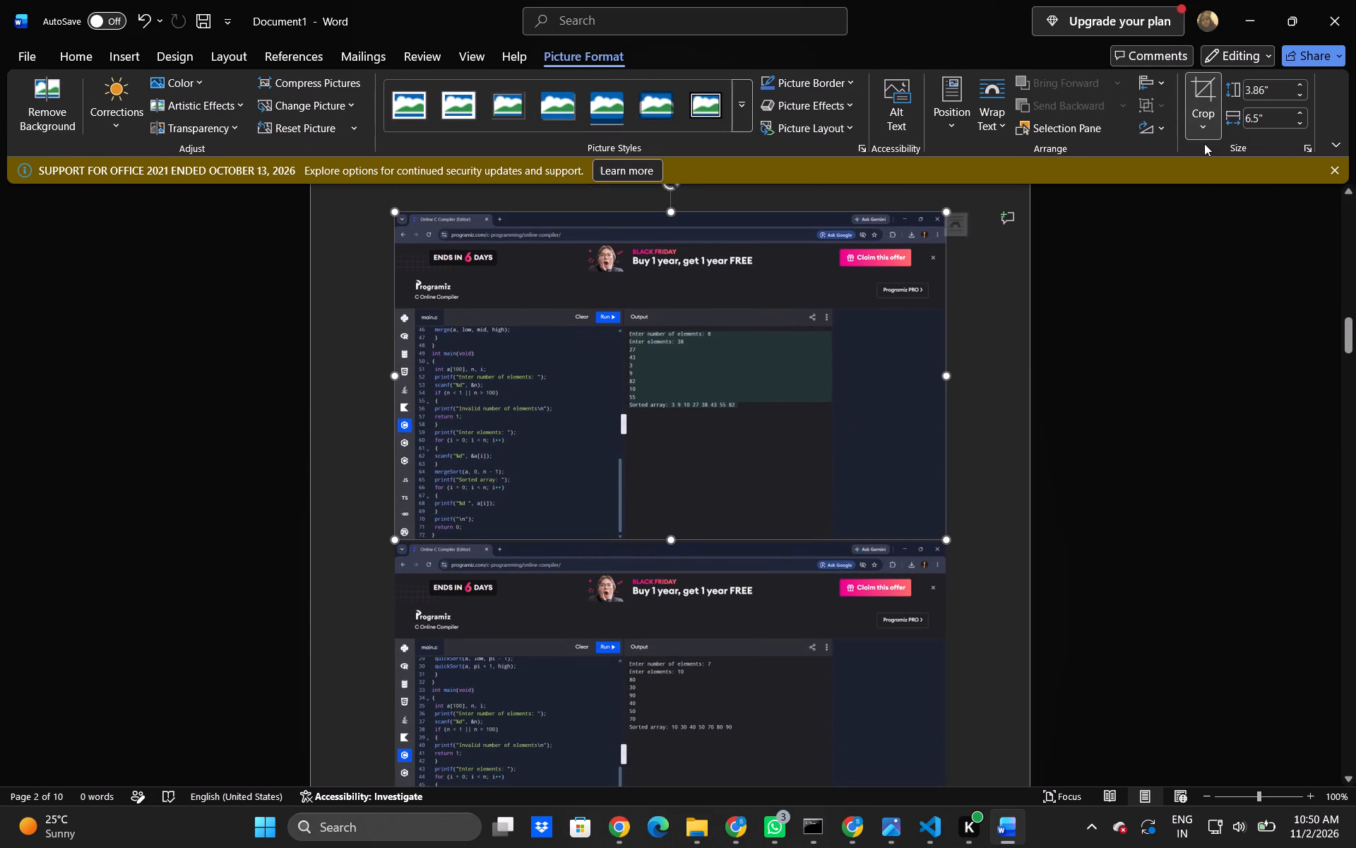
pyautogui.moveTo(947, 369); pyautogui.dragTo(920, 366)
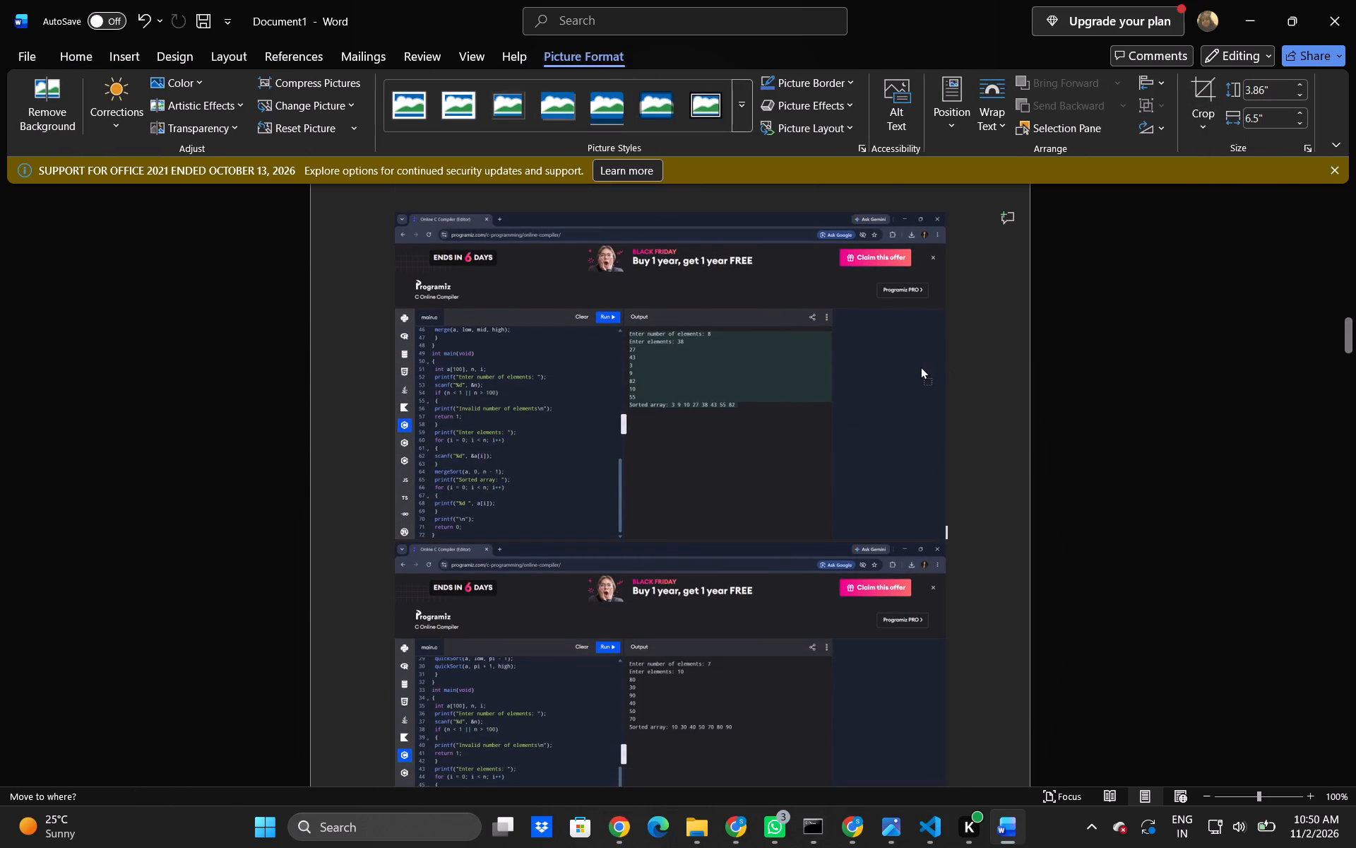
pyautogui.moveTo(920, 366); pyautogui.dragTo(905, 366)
# Crop the blue strip, browser header and advert banner off the merge sort screenshot, leaving about 2.73" high and 5.22" wide.
pyautogui.doubleClick(850, 343)
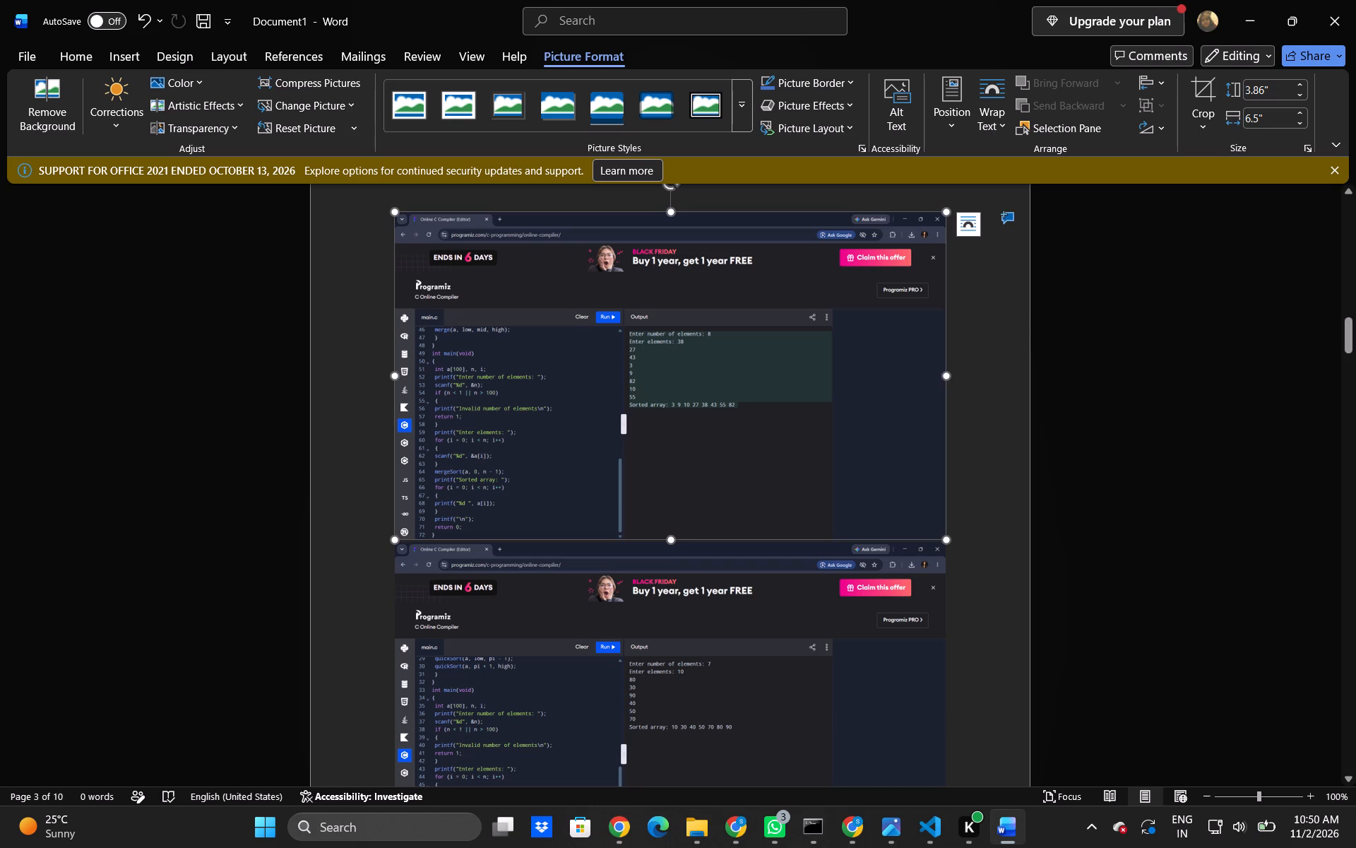
pyautogui.click(1195, 89)
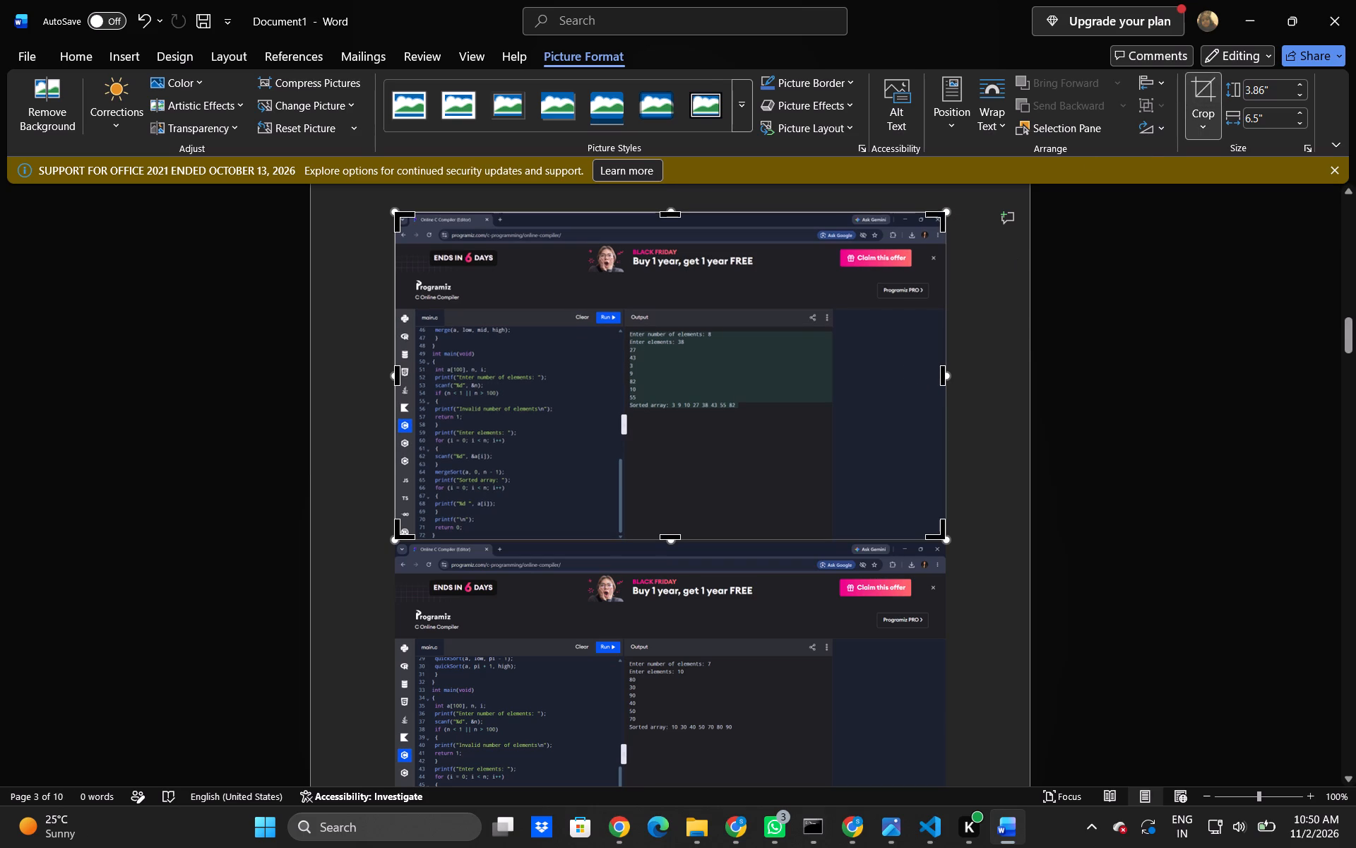
pyautogui.moveTo(944, 375); pyautogui.dragTo(838, 372)
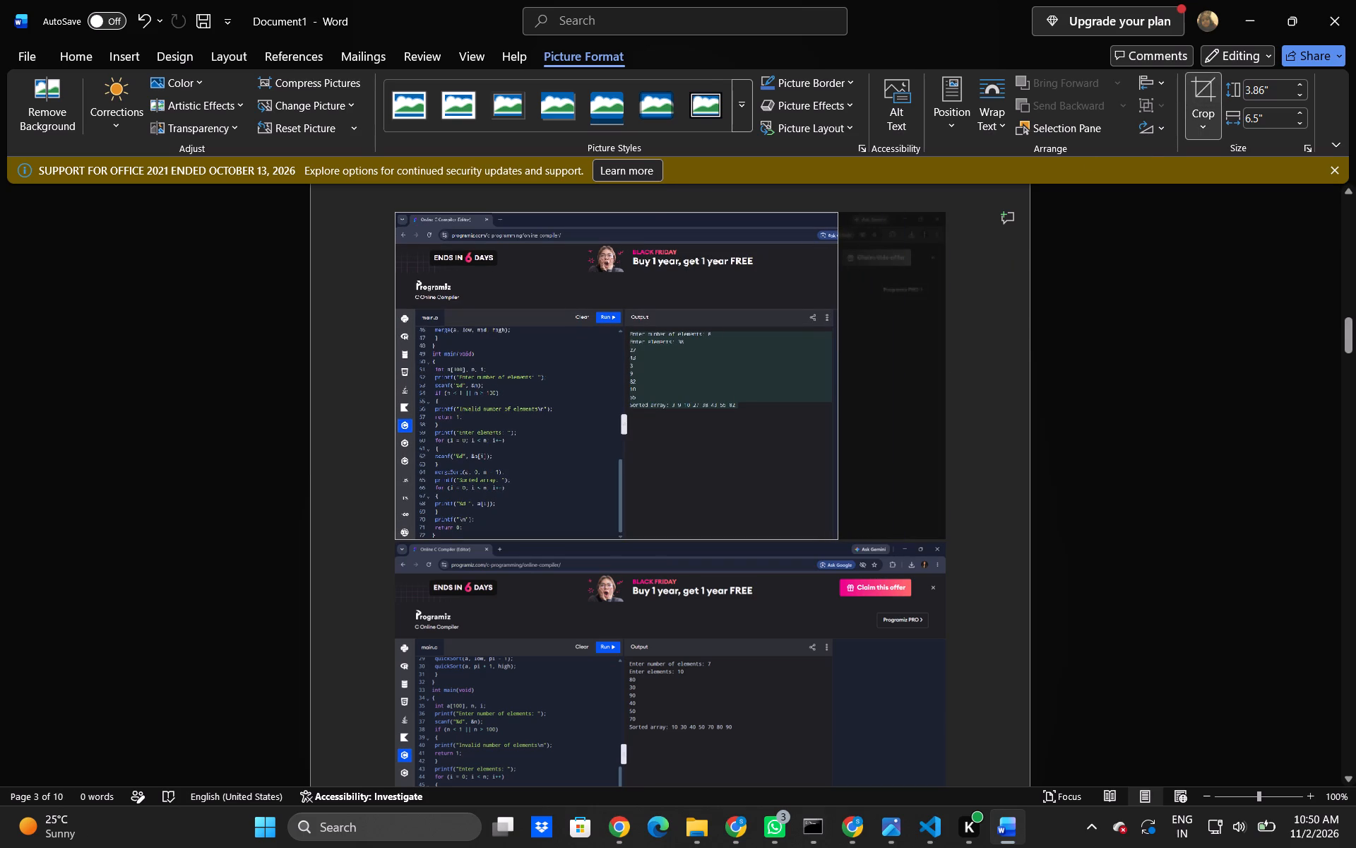
pyautogui.moveTo(838, 372); pyautogui.dragTo(837, 377)
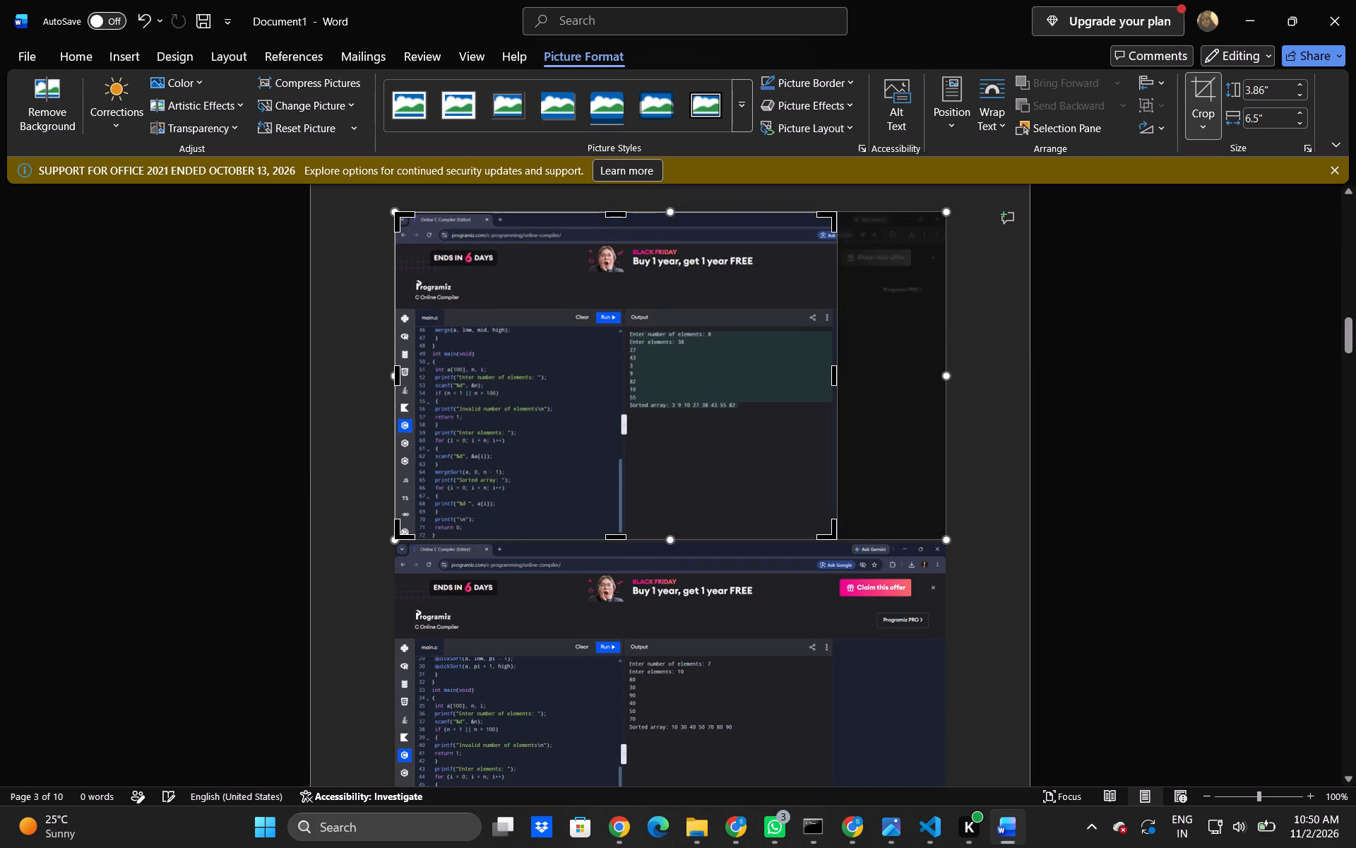
pyautogui.moveTo(620, 213); pyautogui.dragTo(608, 279)
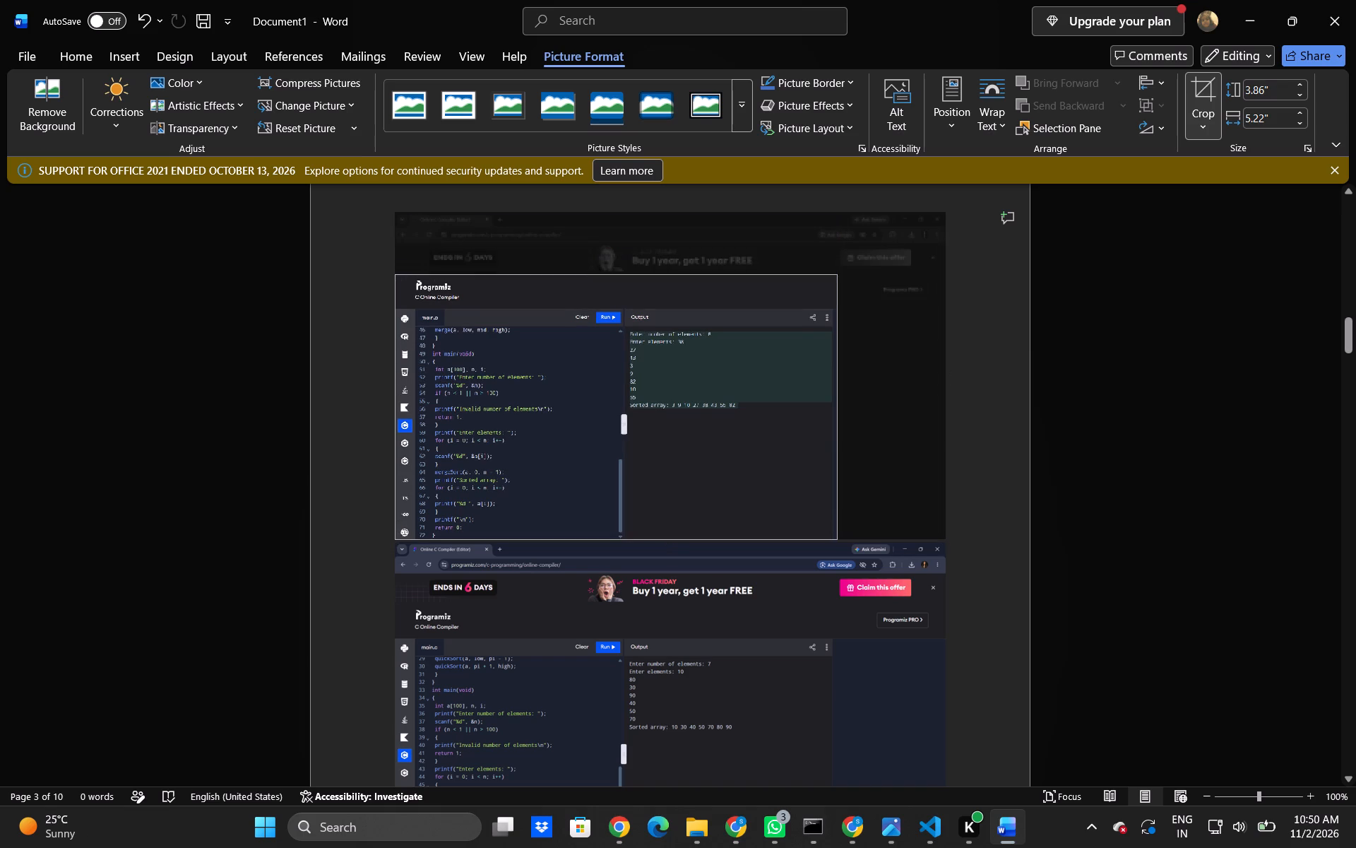
pyautogui.moveTo(608, 279); pyautogui.dragTo(602, 308)
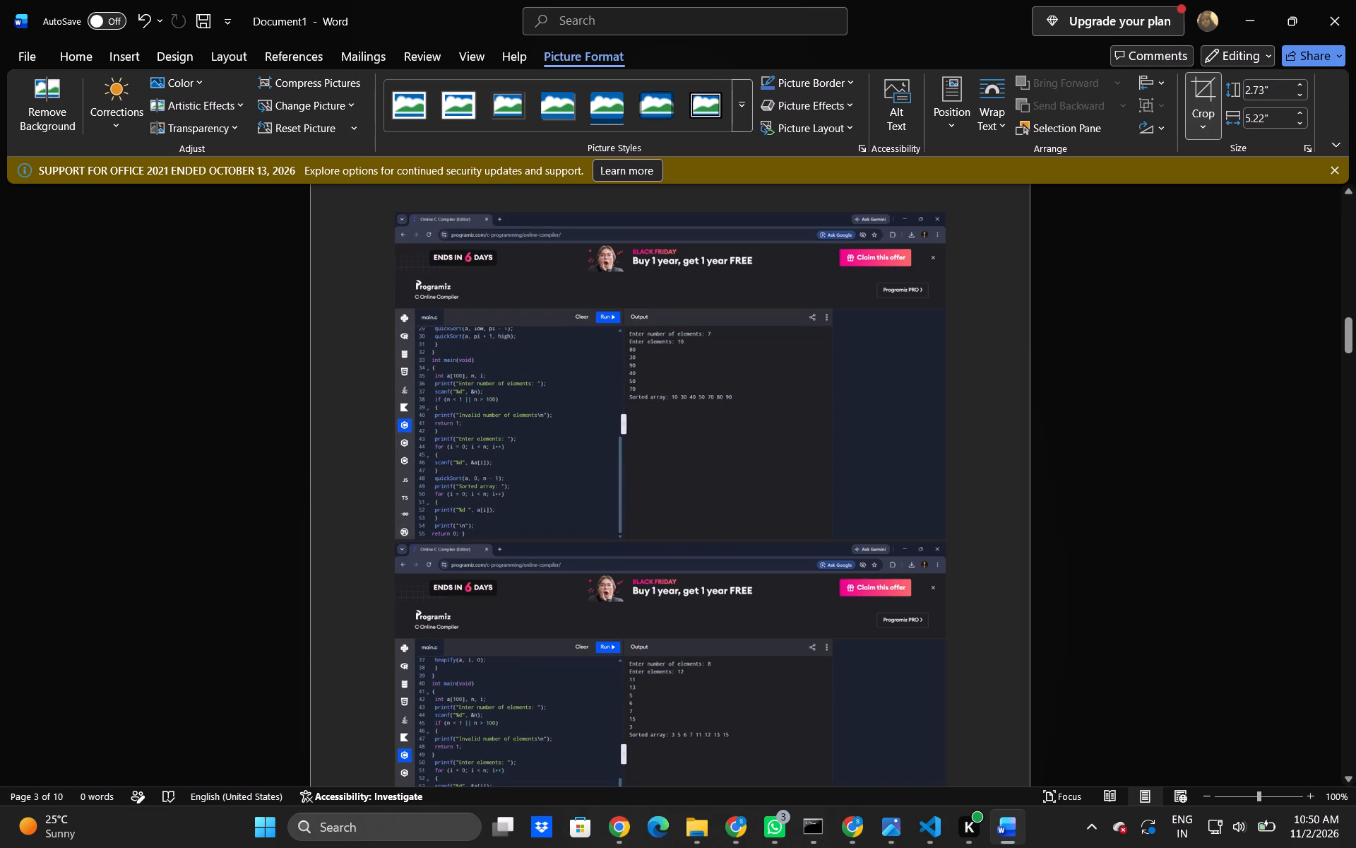
# Crop the icon strip, browser header, advert banner and blue strip off the quick sort screenshot on the third page.
pyautogui.moveTo(398, 429); pyautogui.dragTo(415, 429)
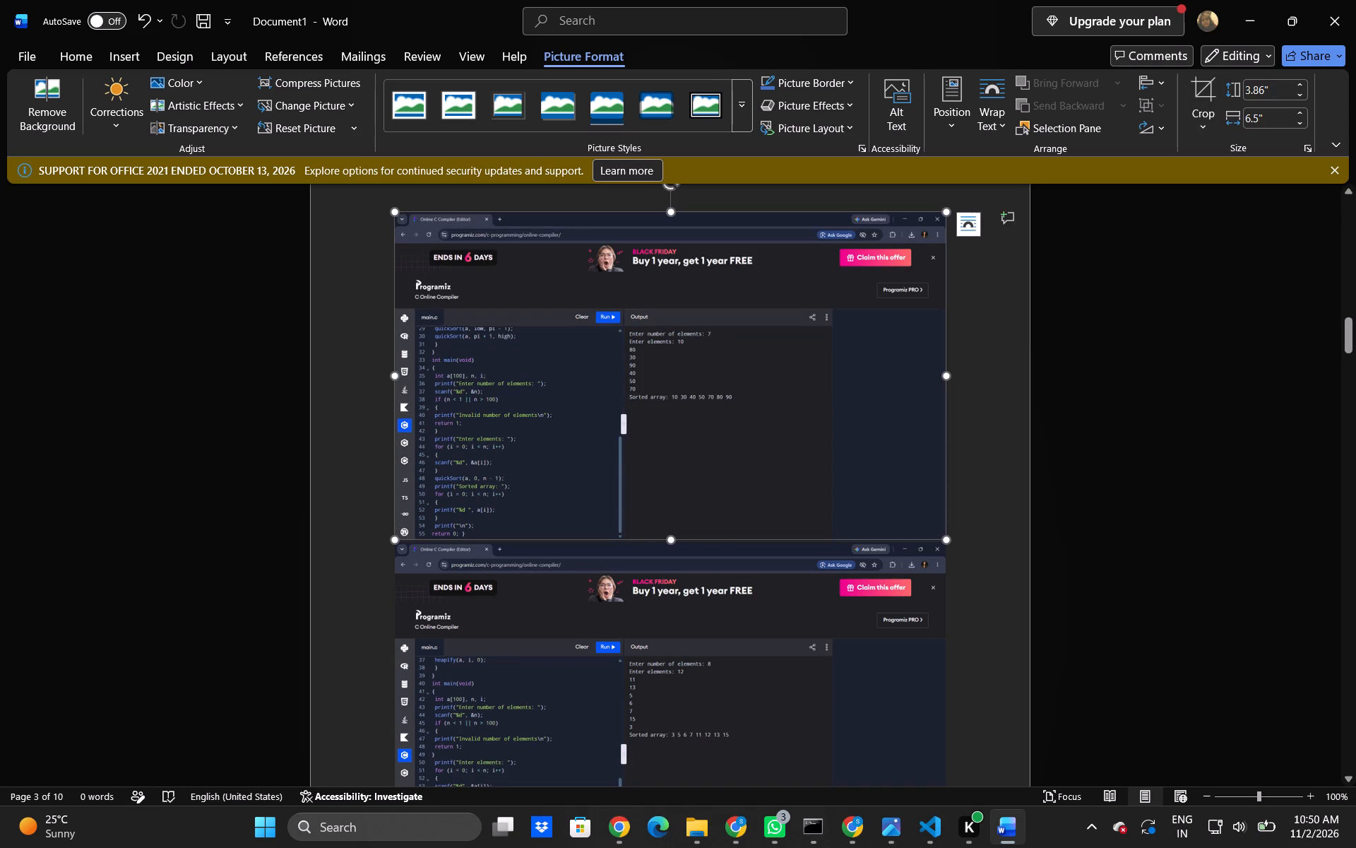
pyautogui.click(1191, 99)
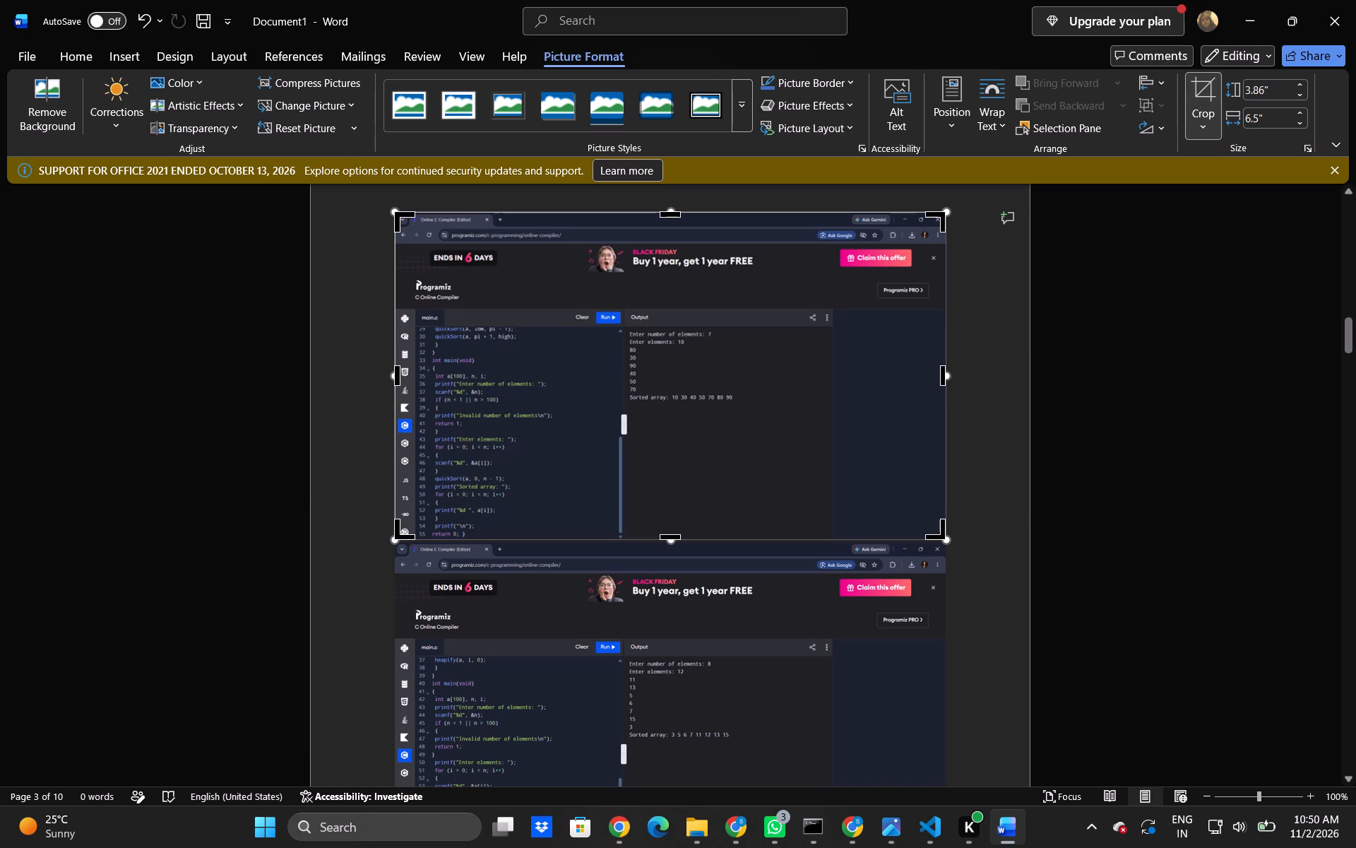
pyautogui.moveTo(399, 372); pyautogui.dragTo(412, 372)
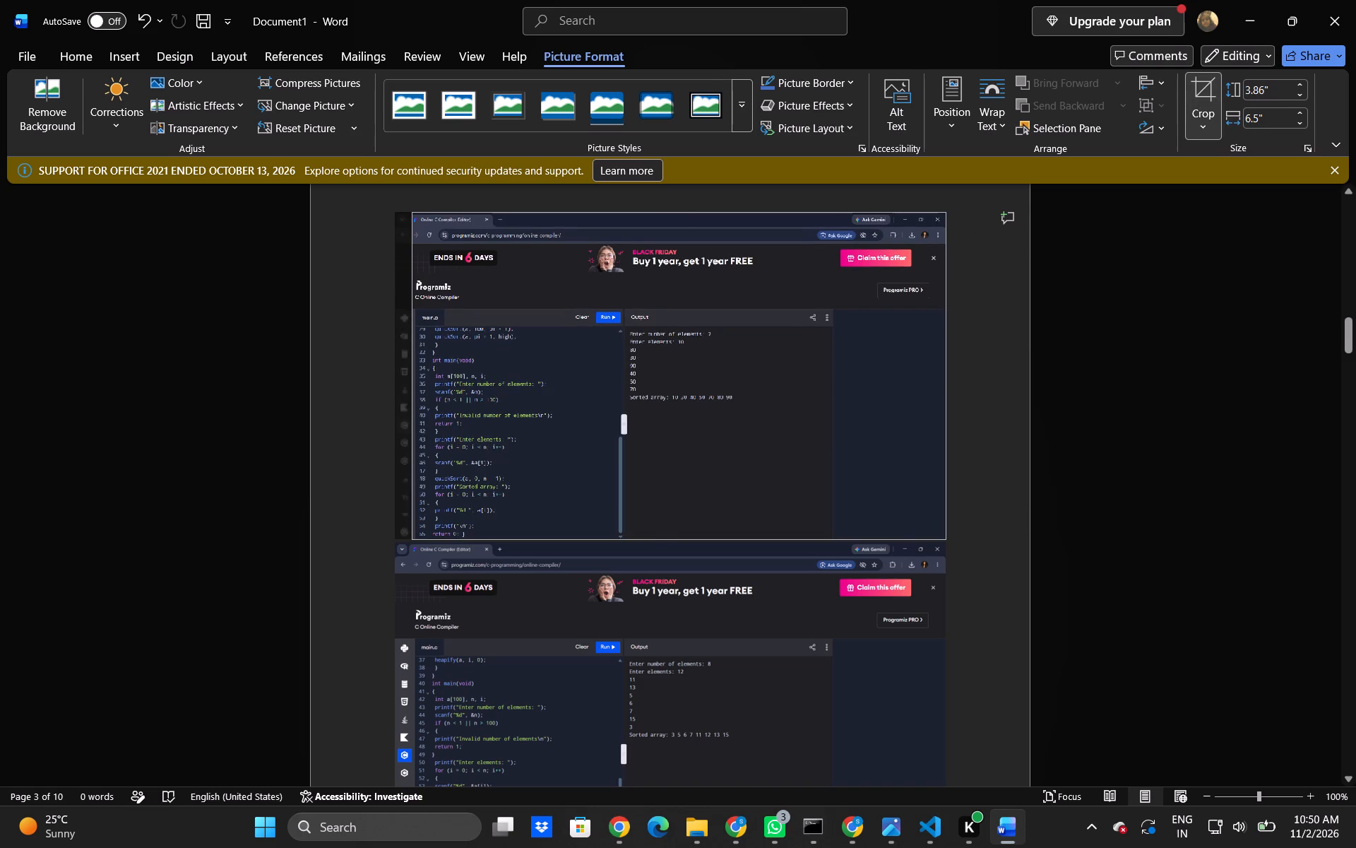
pyautogui.moveTo(412, 372); pyautogui.dragTo(413, 372)
pyautogui.moveTo(665, 216); pyautogui.dragTo(663, 239)
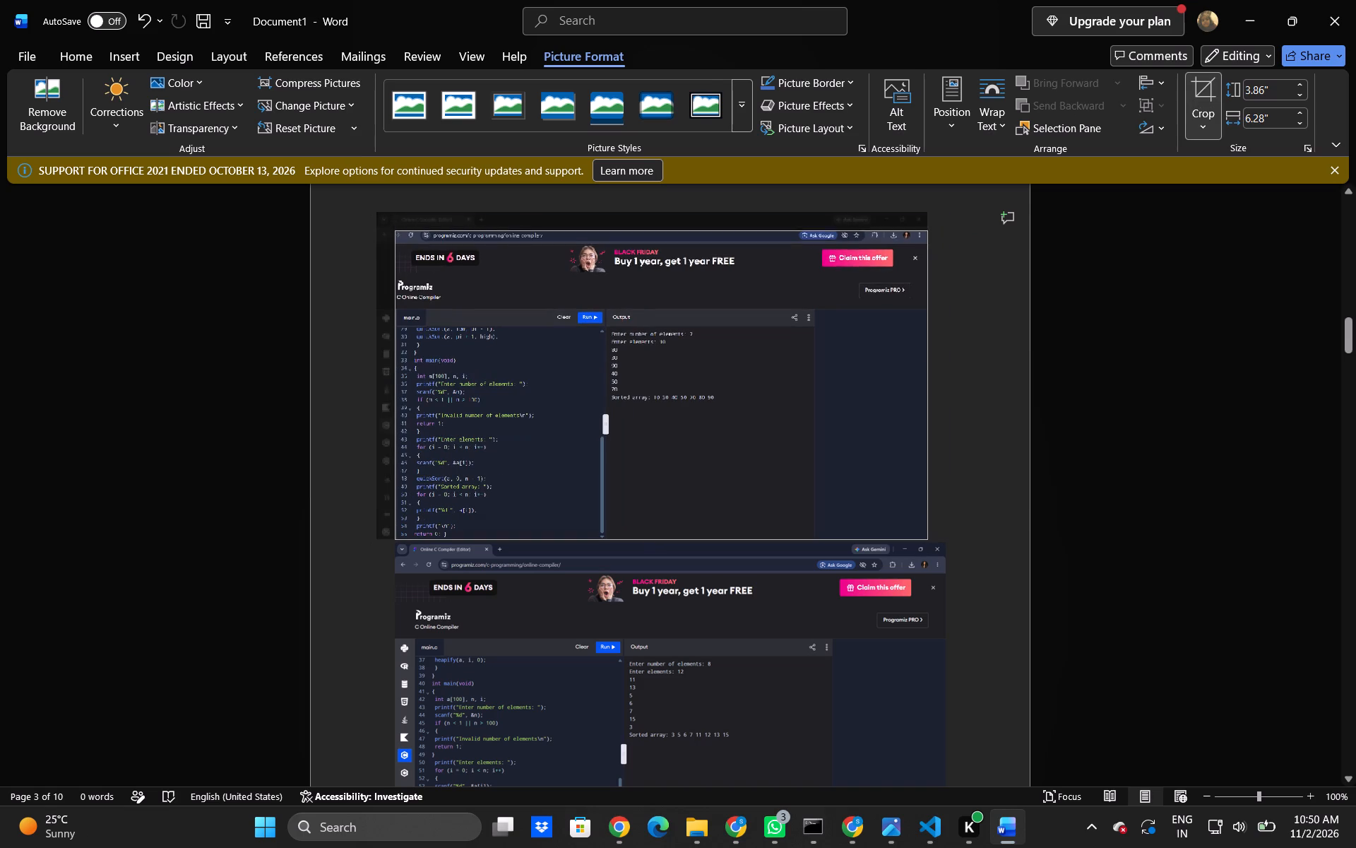
pyautogui.moveTo(663, 239); pyautogui.dragTo(649, 307)
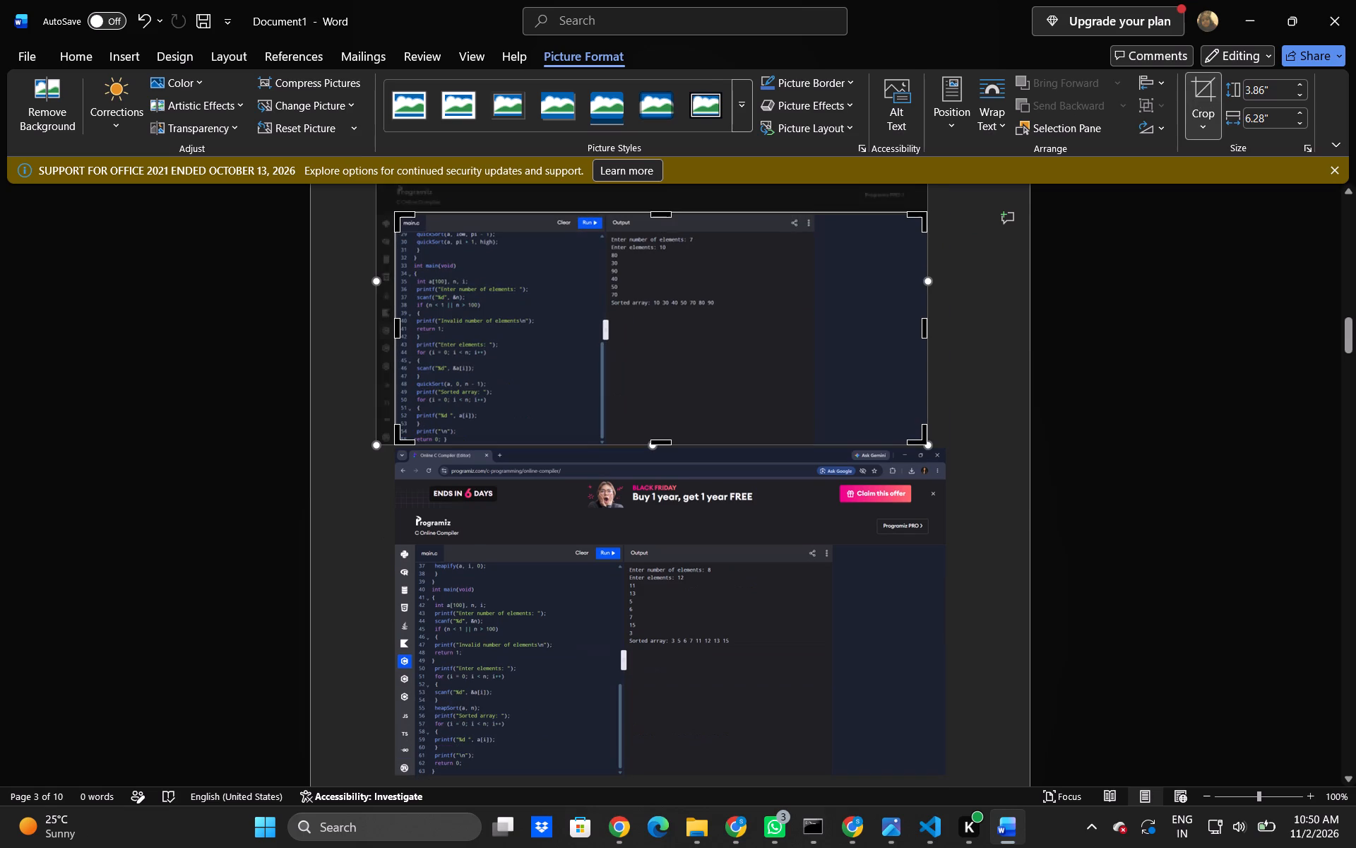
pyautogui.moveTo(925, 327); pyautogui.dragTo(815, 323)
# Crop the heap sort screenshot on the third page to its code and output panes, removing blue strip, browser header, advert banner and icon strip, about 2.73" high.
pyautogui.click(772, 596)
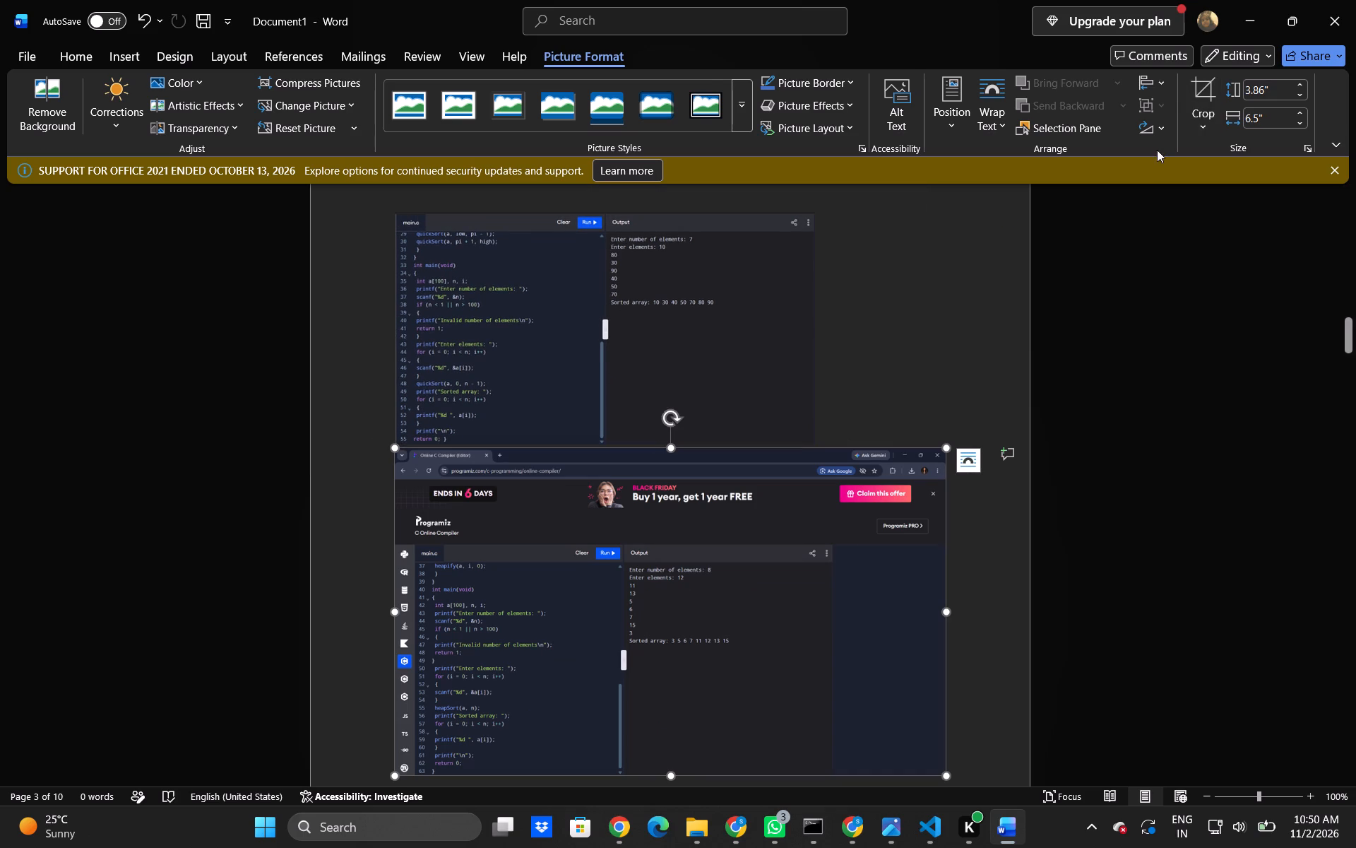
pyautogui.click(1187, 105)
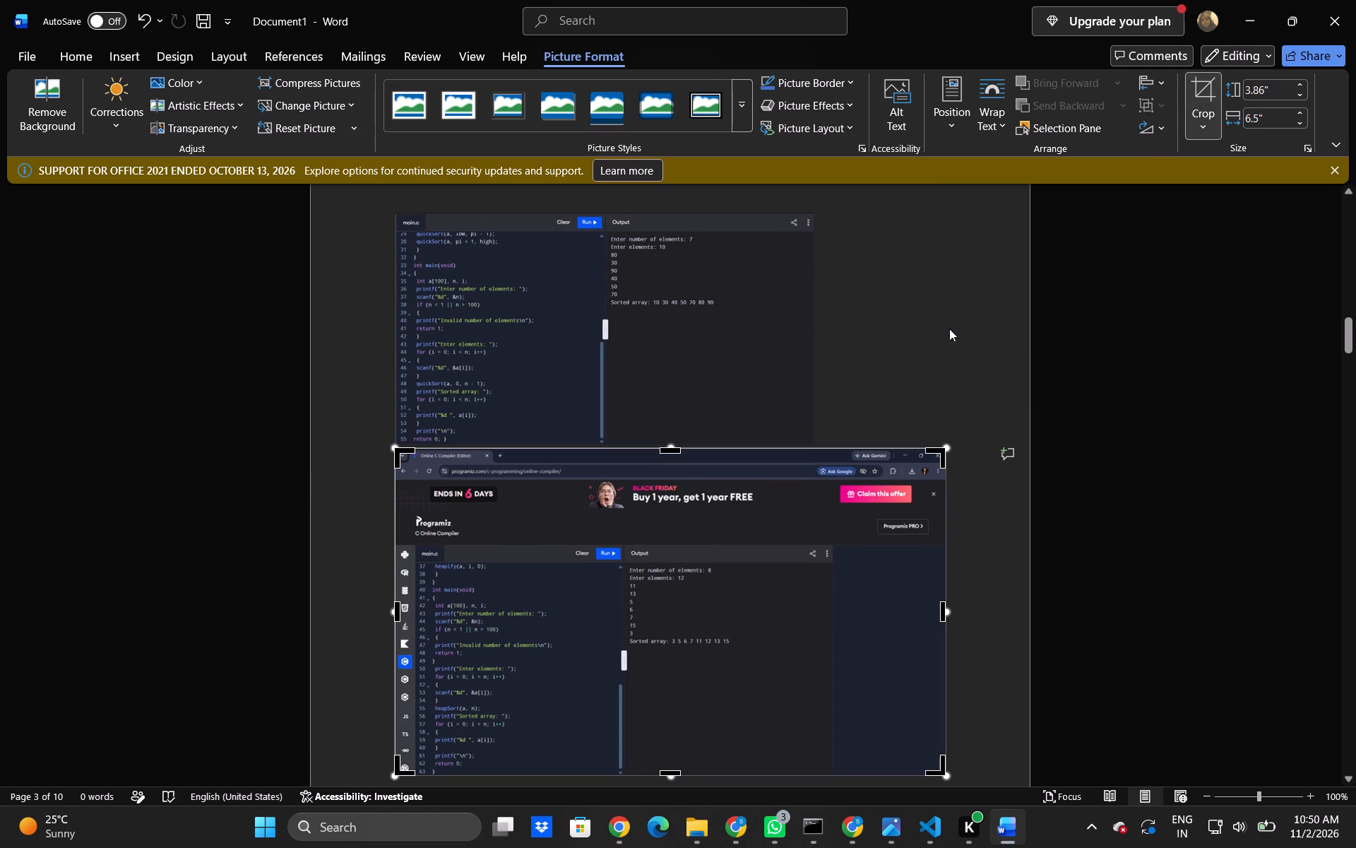
pyautogui.scroll(-3, 949, 329)
pyautogui.scroll(1, 893, 521)
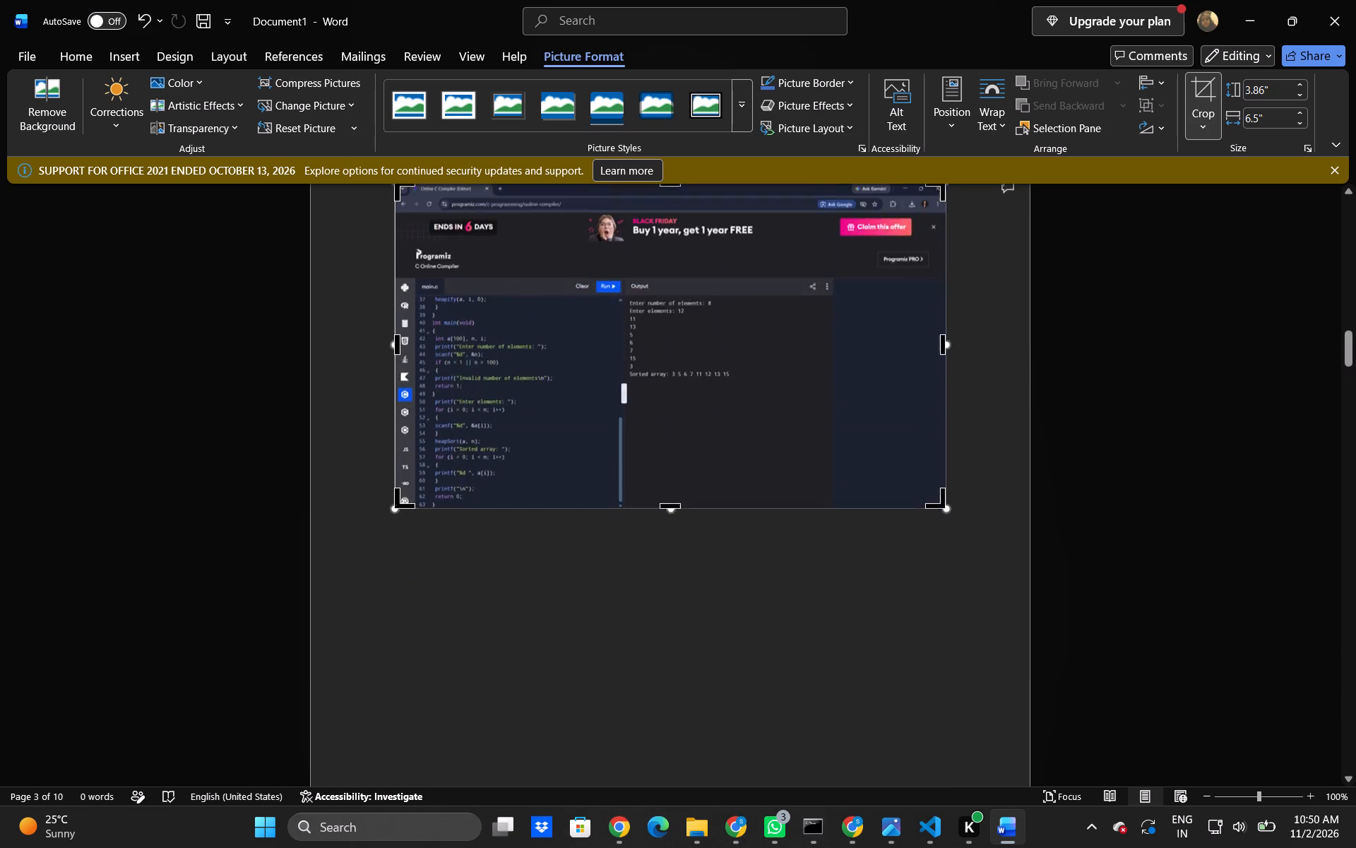
pyautogui.scroll(1, 893, 521)
pyautogui.click(946, 485)
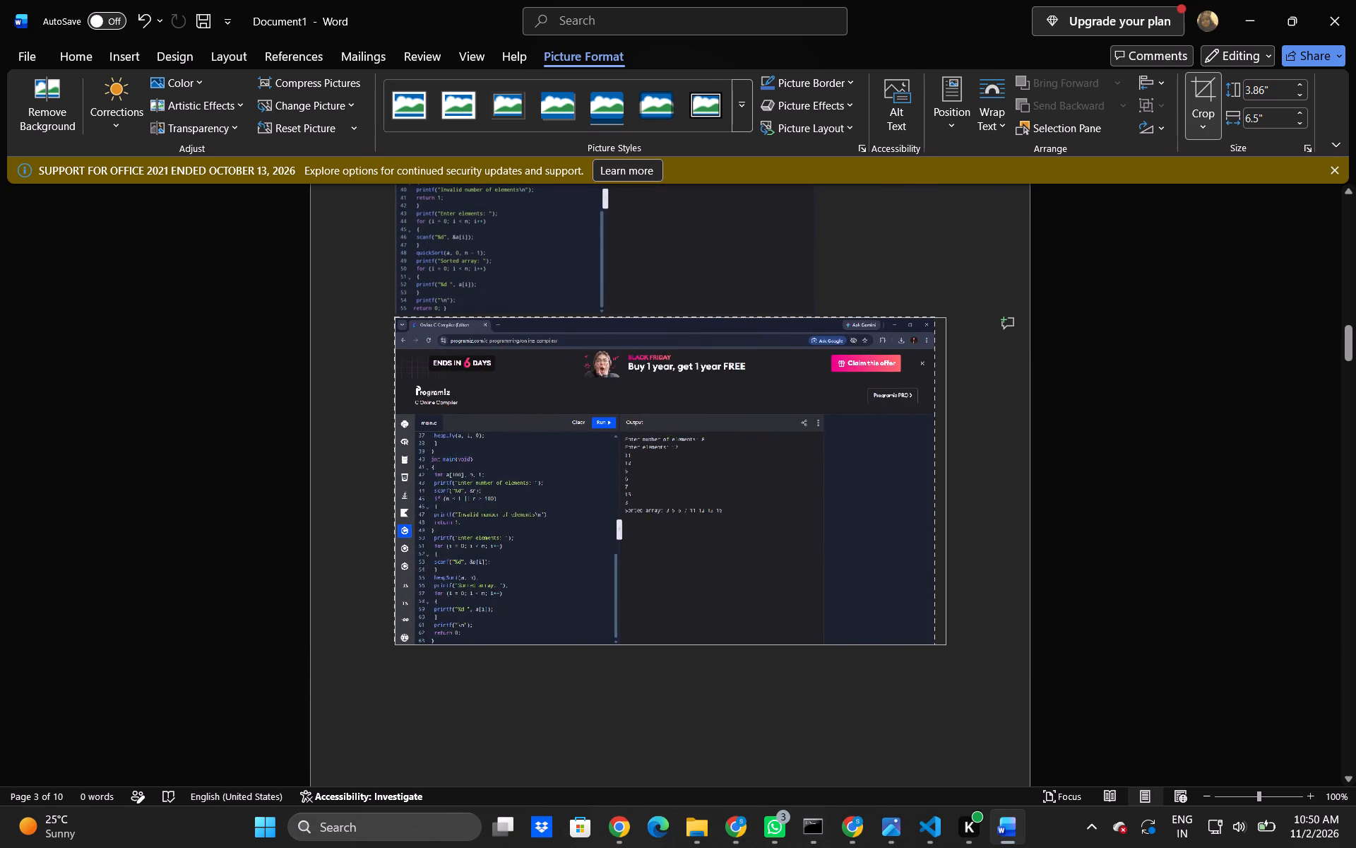
pyautogui.moveTo(941, 485); pyautogui.dragTo(905, 487)
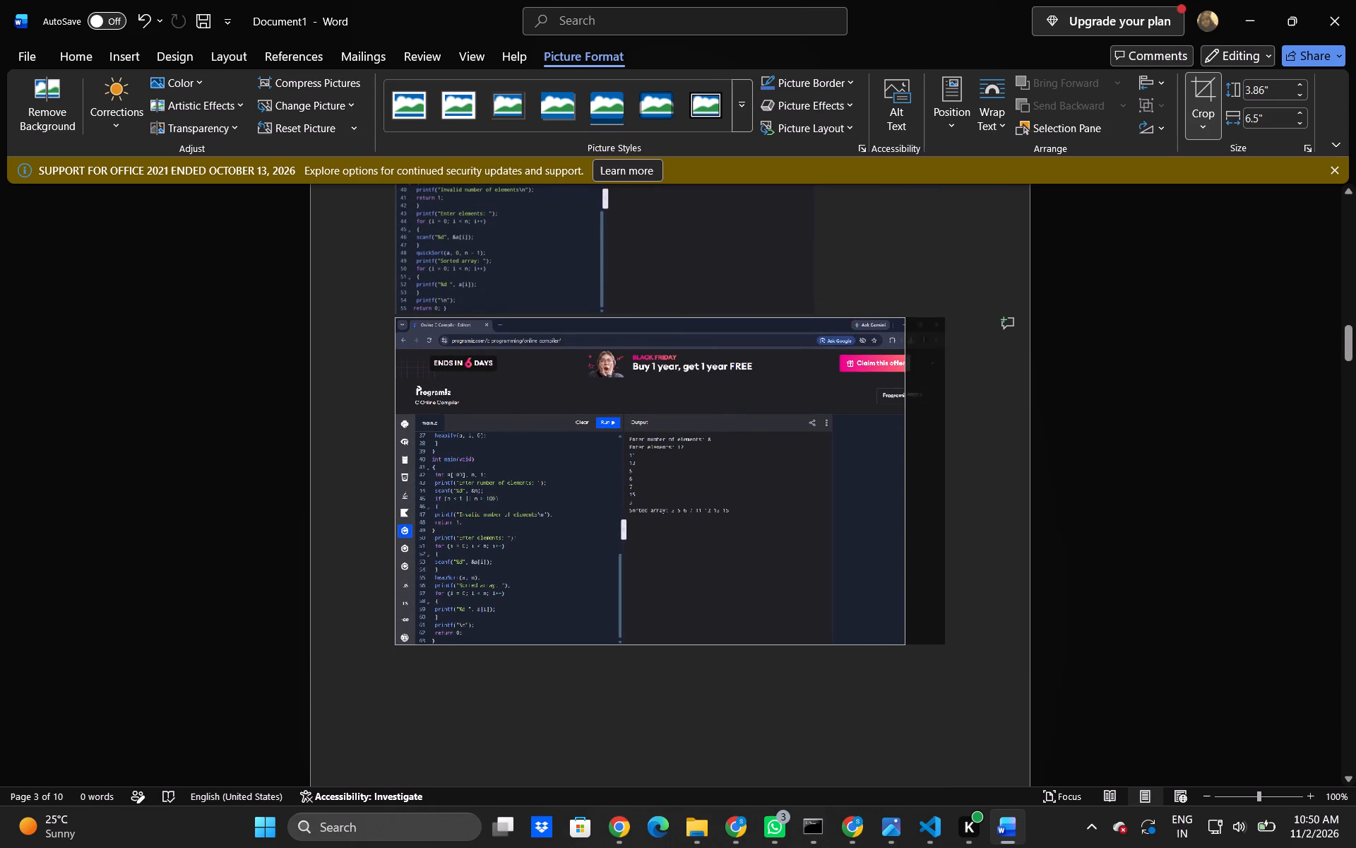
pyautogui.moveTo(905, 487); pyautogui.dragTo(839, 489)
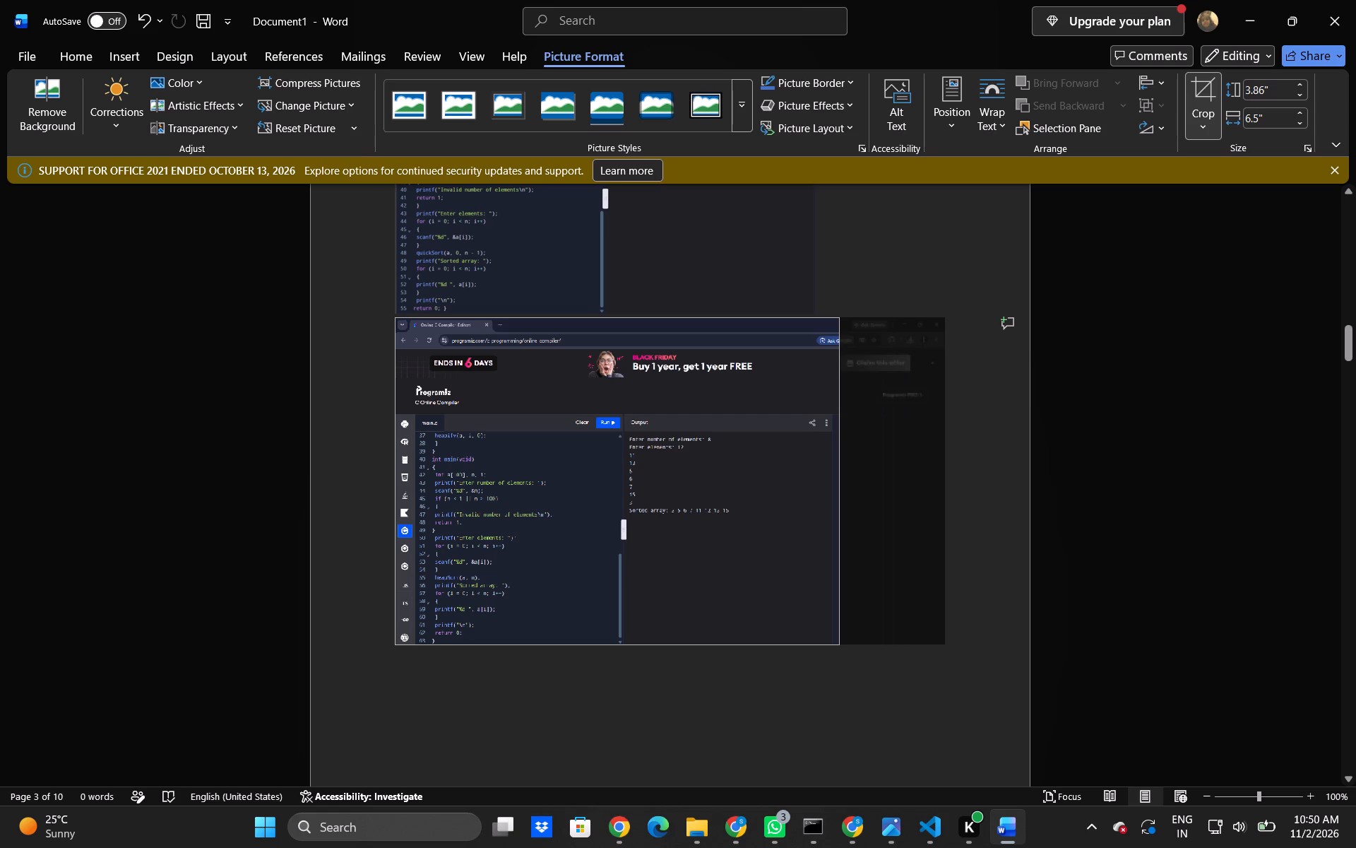
pyautogui.moveTo(839, 489); pyautogui.dragTo(838, 485)
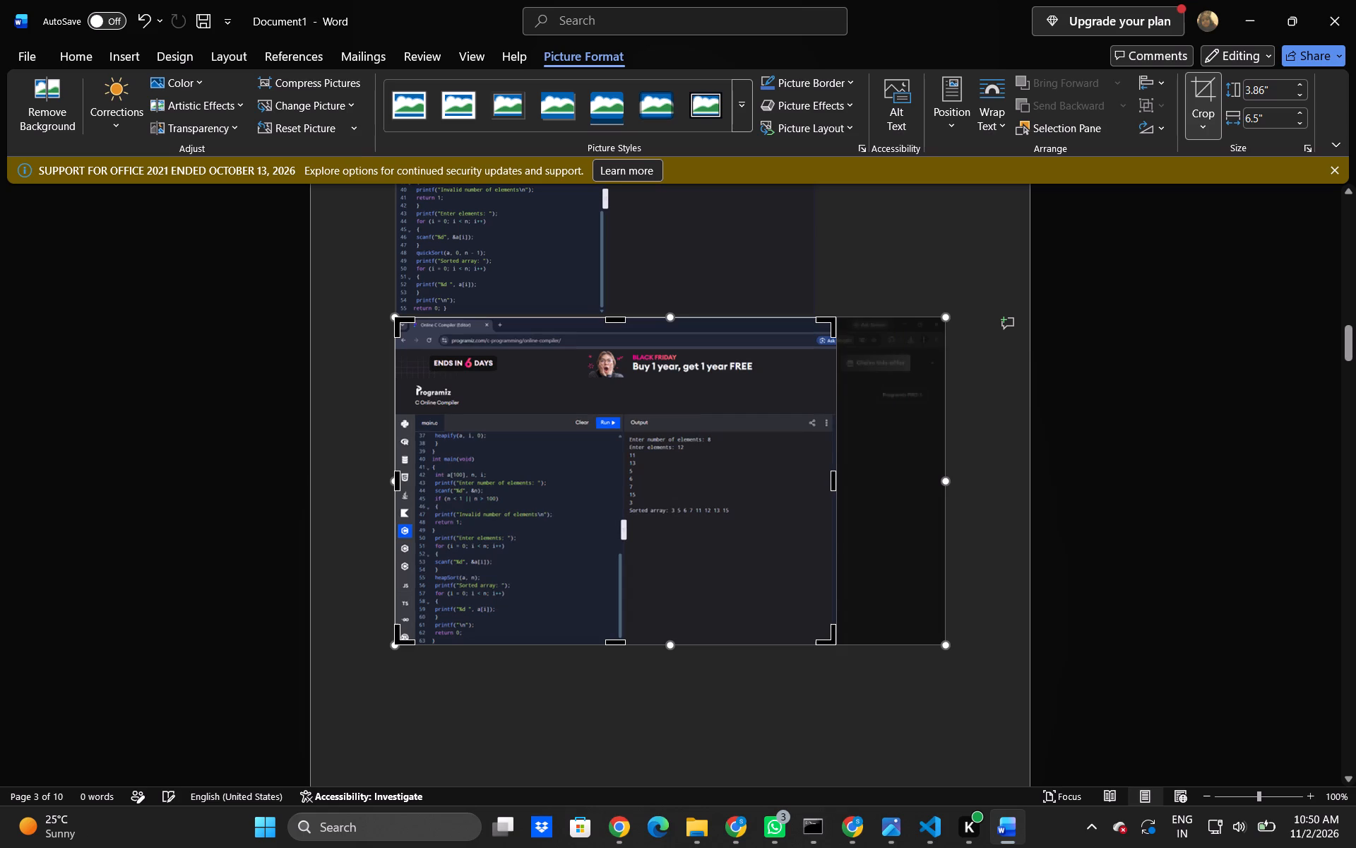
pyautogui.click(614, 314)
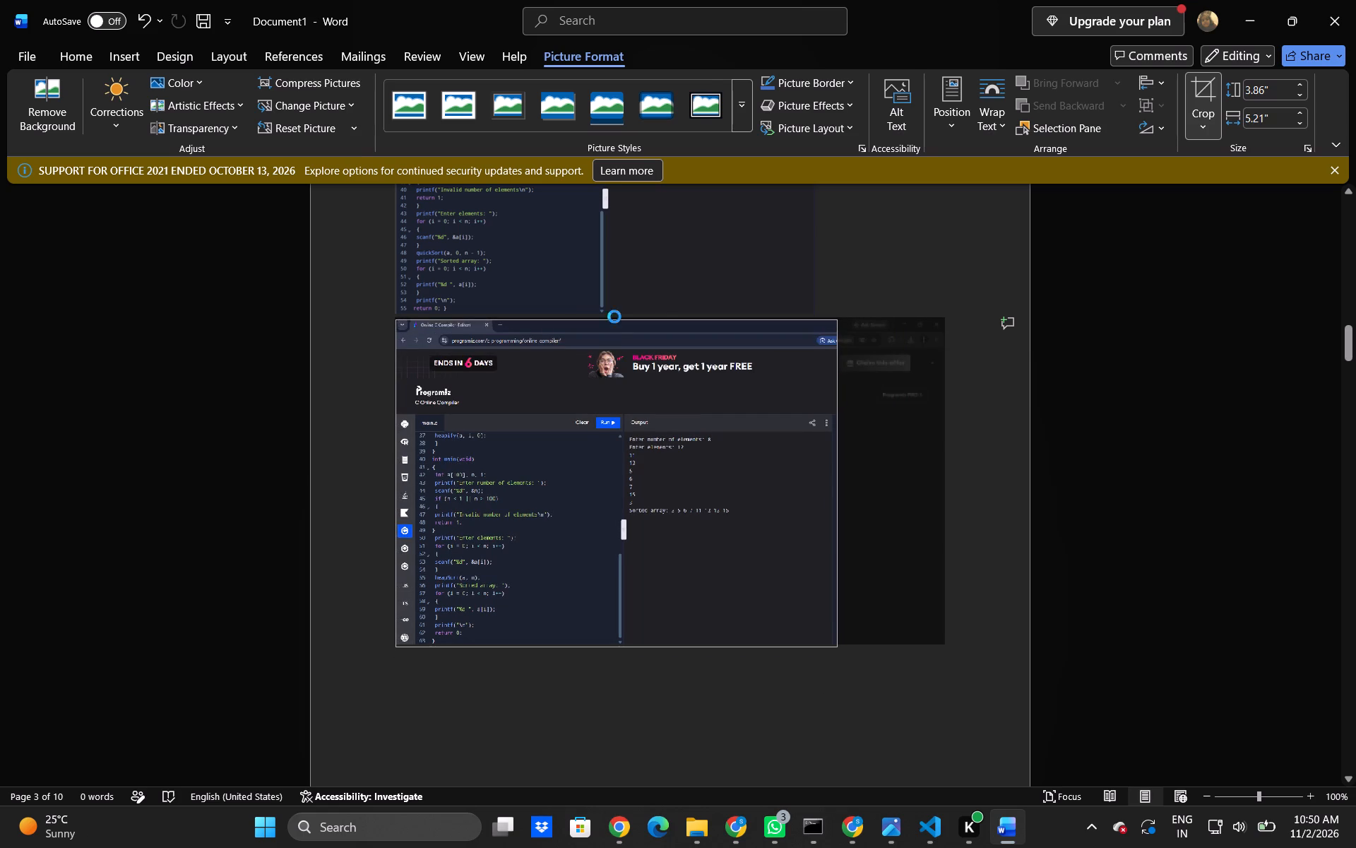
pyautogui.click(619, 325)
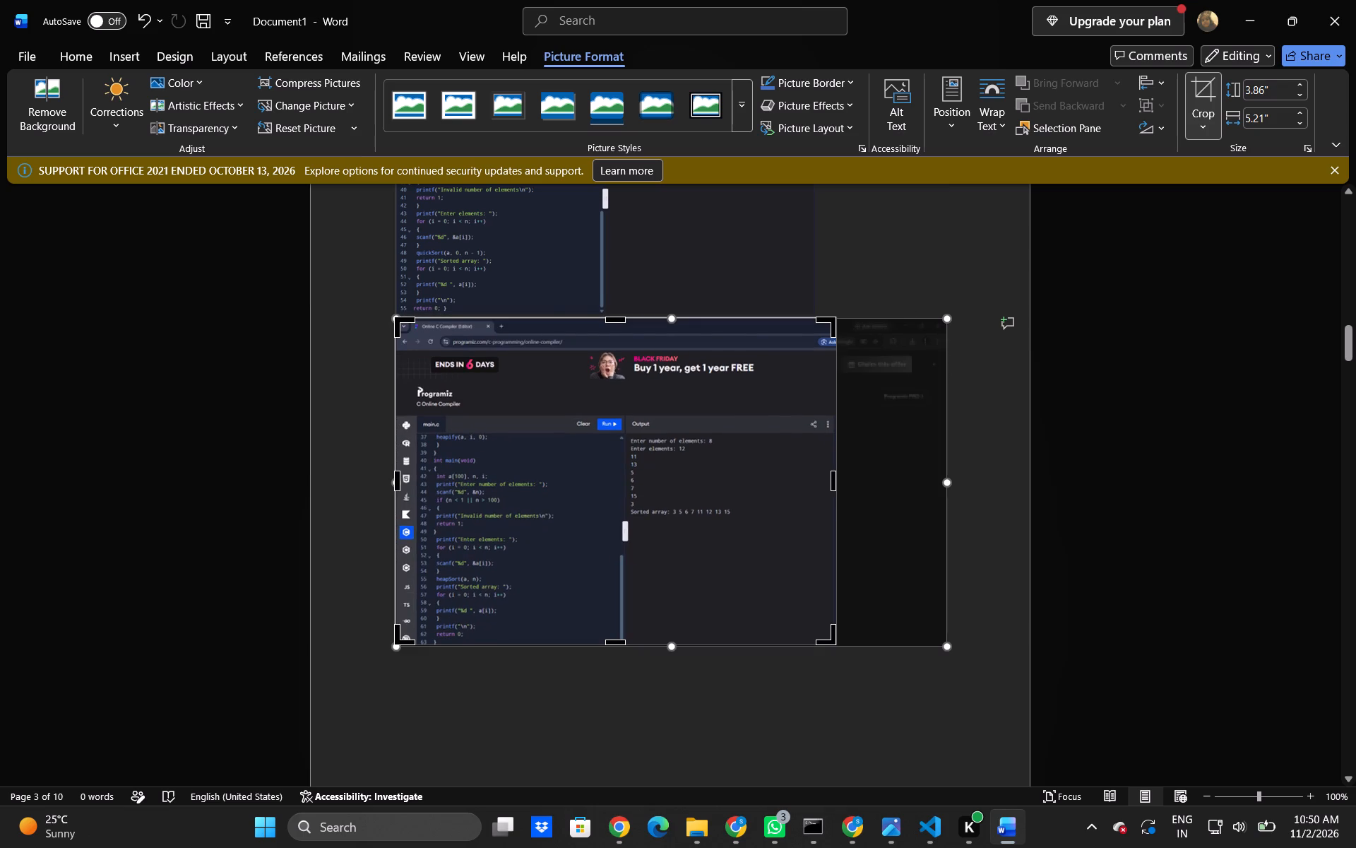
pyautogui.moveTo(613, 319); pyautogui.dragTo(611, 413)
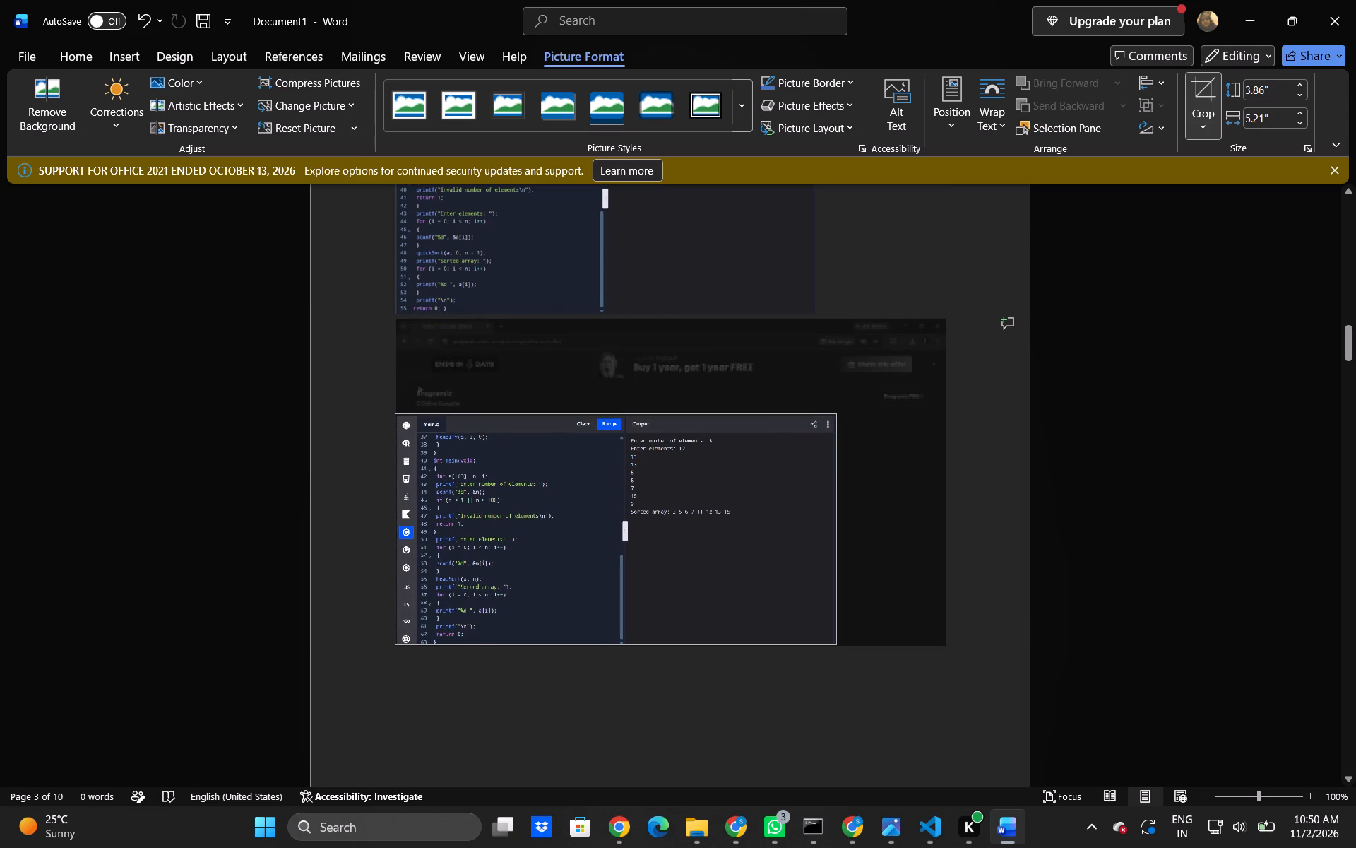
pyautogui.moveTo(611, 413); pyautogui.dragTo(611, 414)
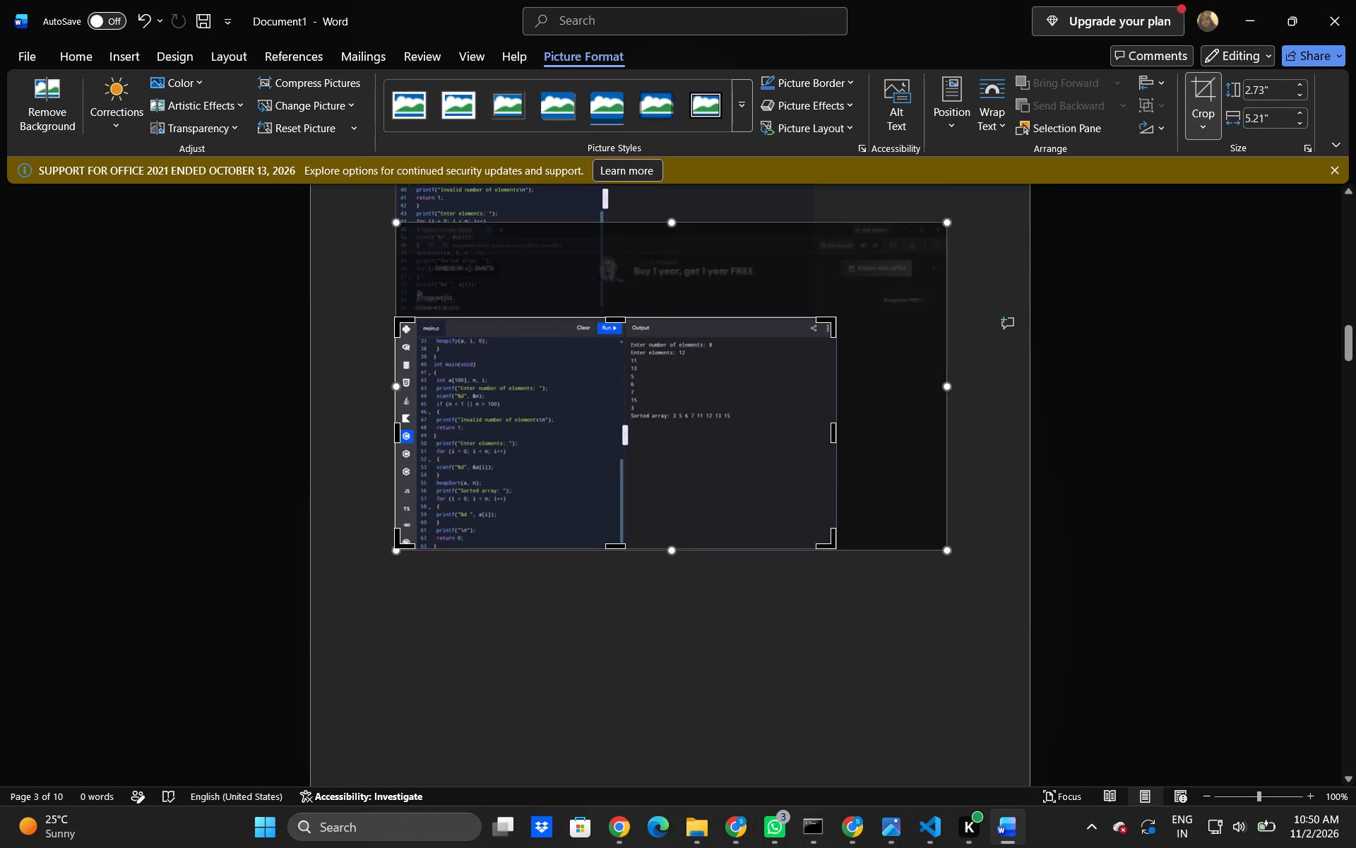
pyautogui.moveTo(398, 433); pyautogui.dragTo(416, 435)
pyautogui.click(492, 750)
# Crop the browser header and advert banner off the counting sort screenshot on the fourth page, leaving a height of about 2.74".
pyautogui.scroll(-4, 492, 750)
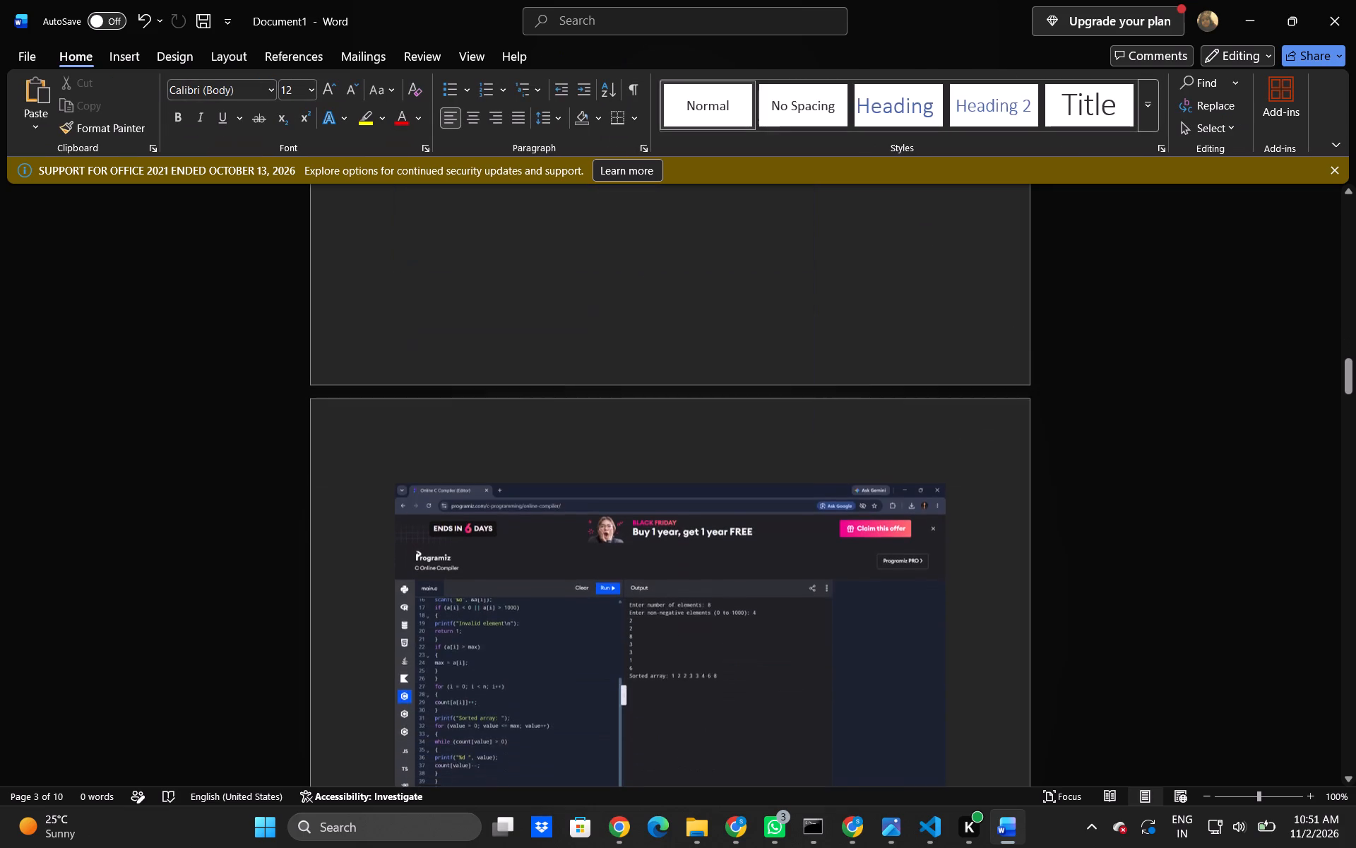
pyautogui.click(616, 668)
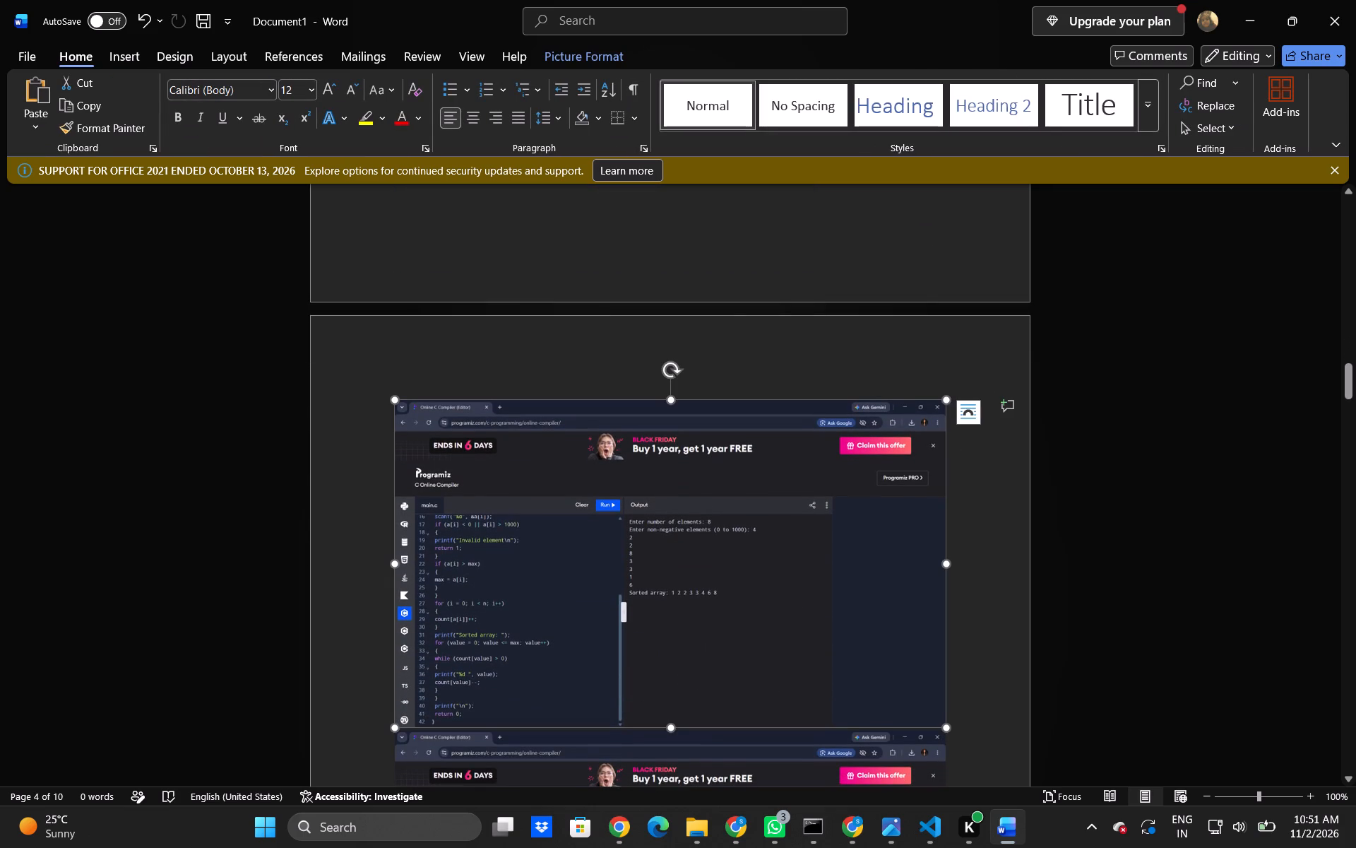
pyautogui.doubleClick(856, 508)
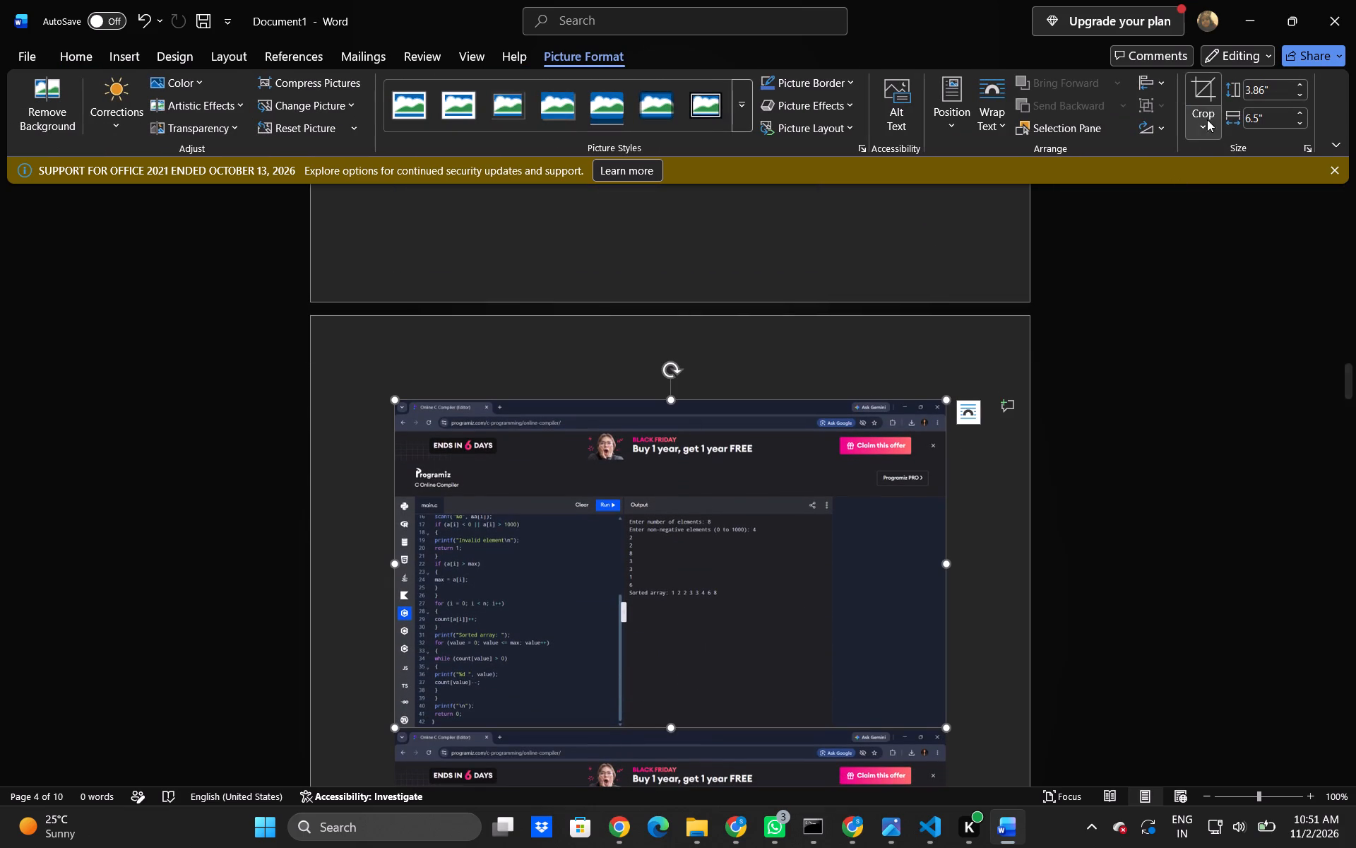
pyautogui.click(1208, 86)
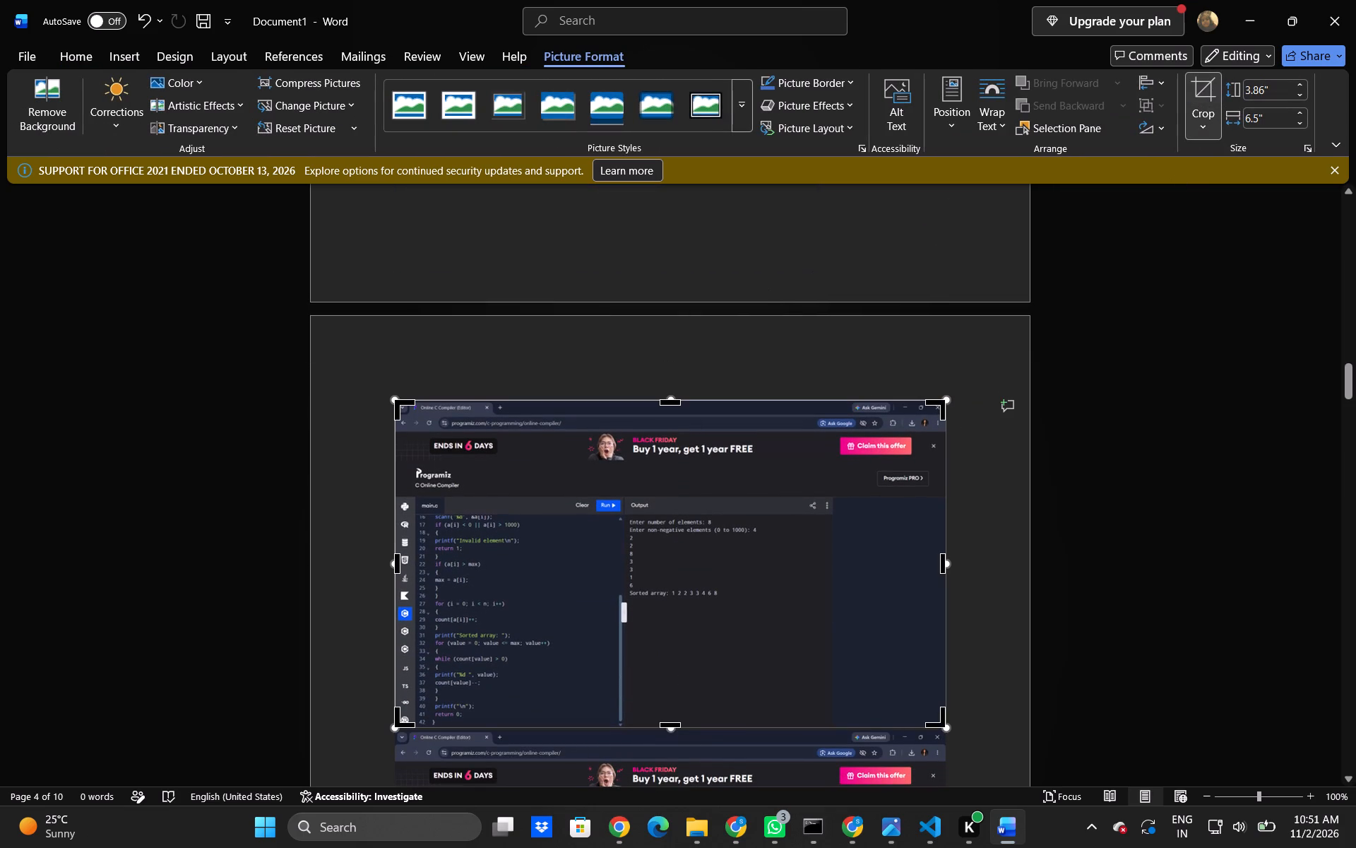
pyautogui.moveTo(668, 401); pyautogui.dragTo(664, 493)
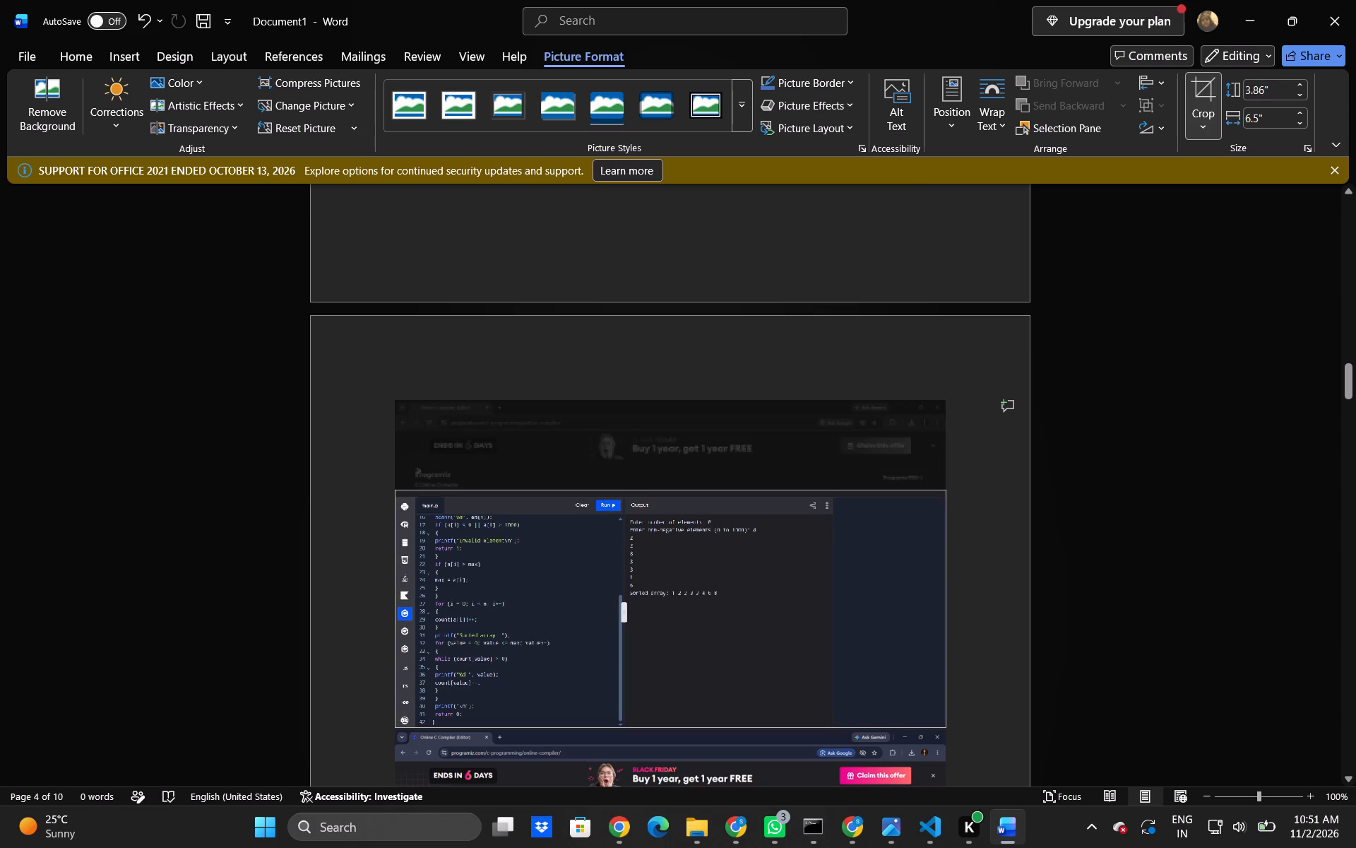
pyautogui.moveTo(664, 493); pyautogui.dragTo(664, 495)
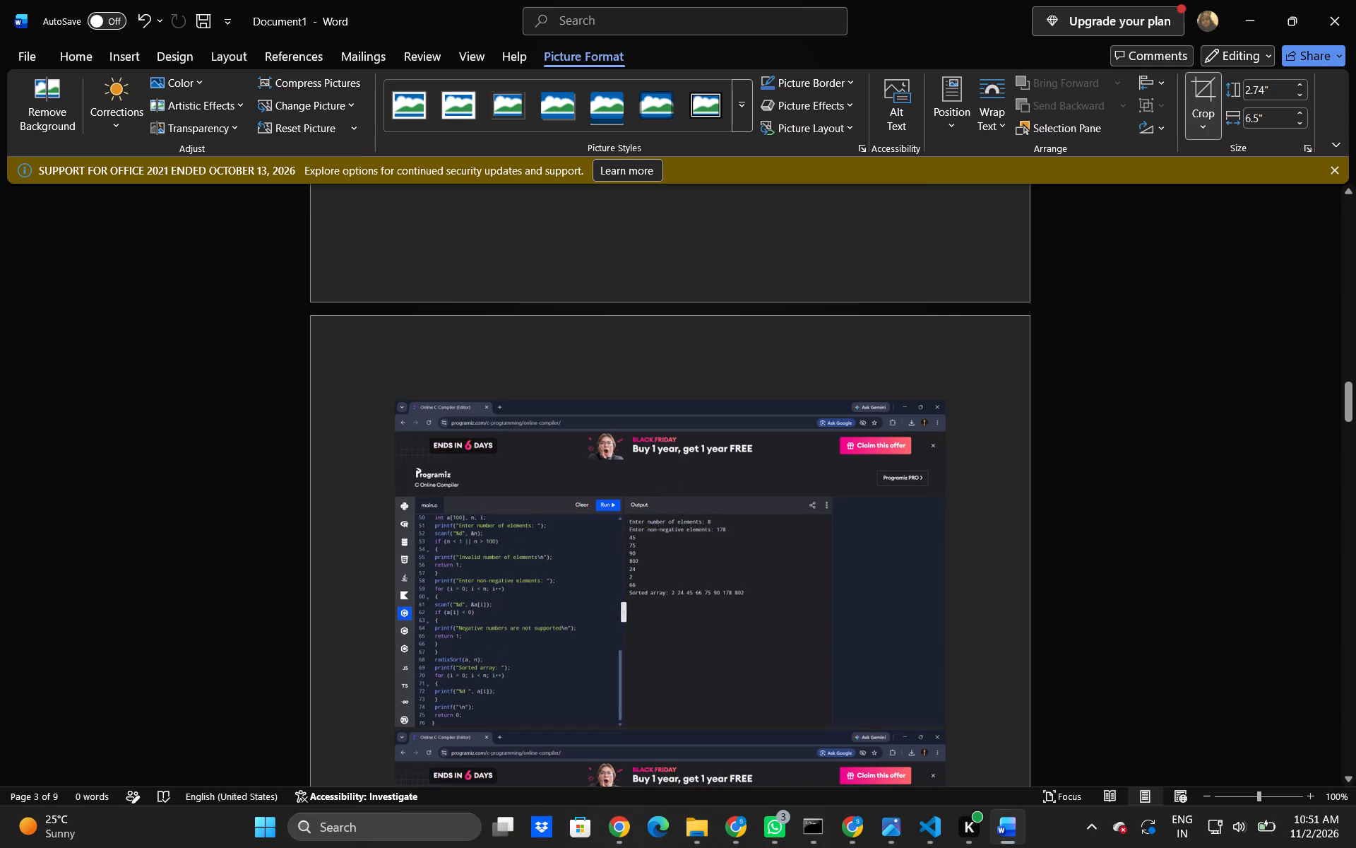
# Crop the radix sort screenshot to its code and output panes, removing header, banner, blue strip and icon strip, about 2.78" high and 5.02" wide.
pyautogui.click(1196, 100)
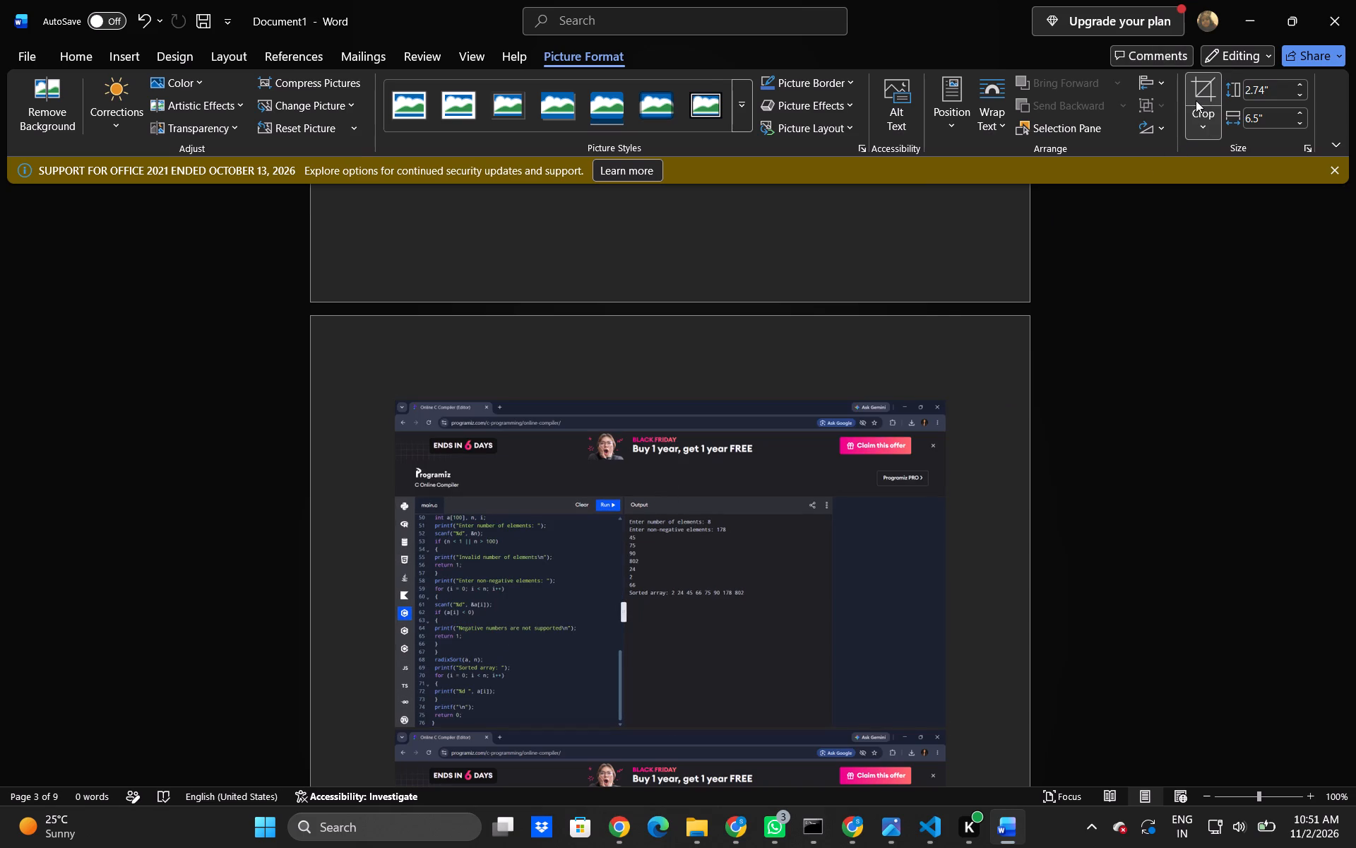
pyautogui.click(1204, 88)
pyautogui.click(749, 526)
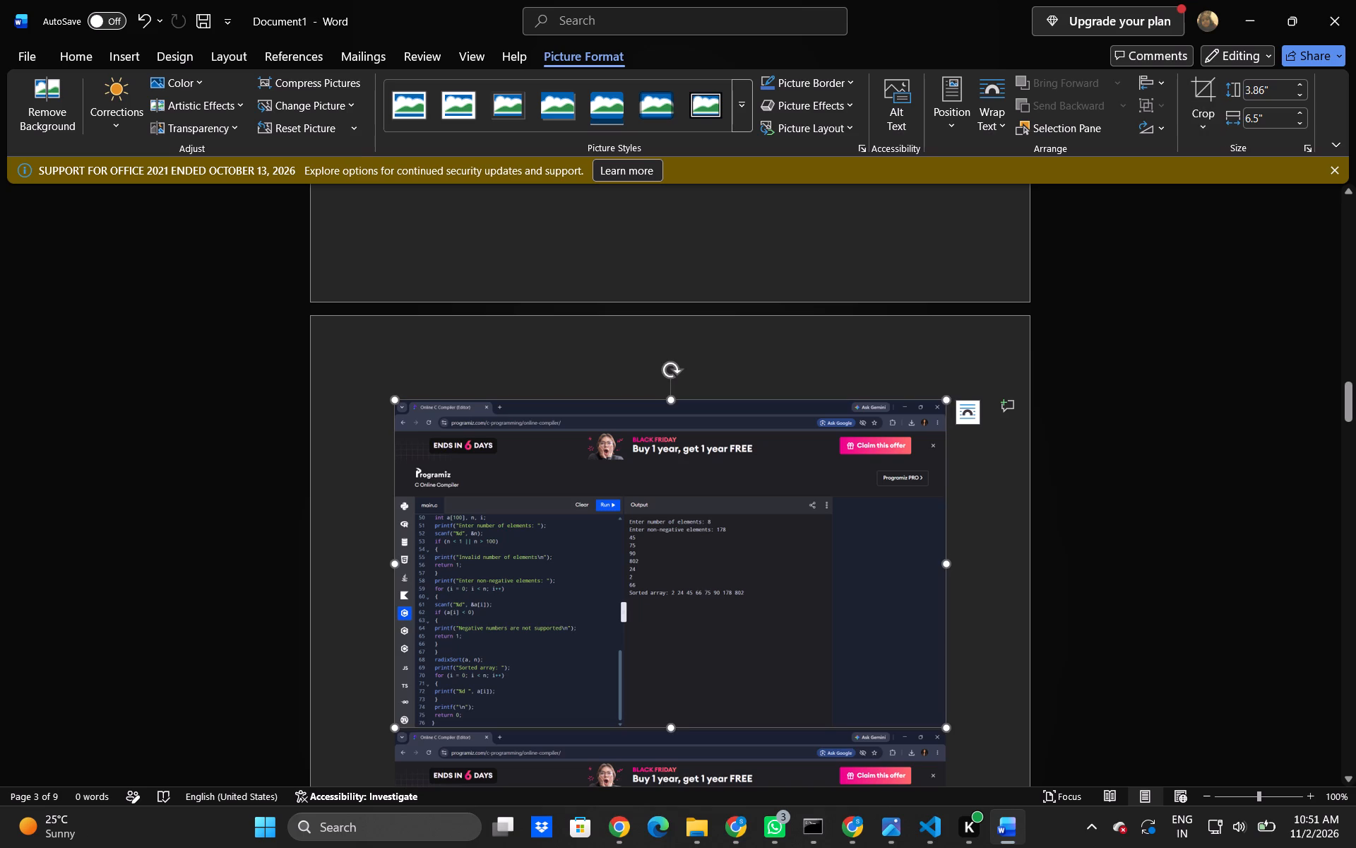
pyautogui.doubleClick(749, 526)
pyautogui.click(1207, 88)
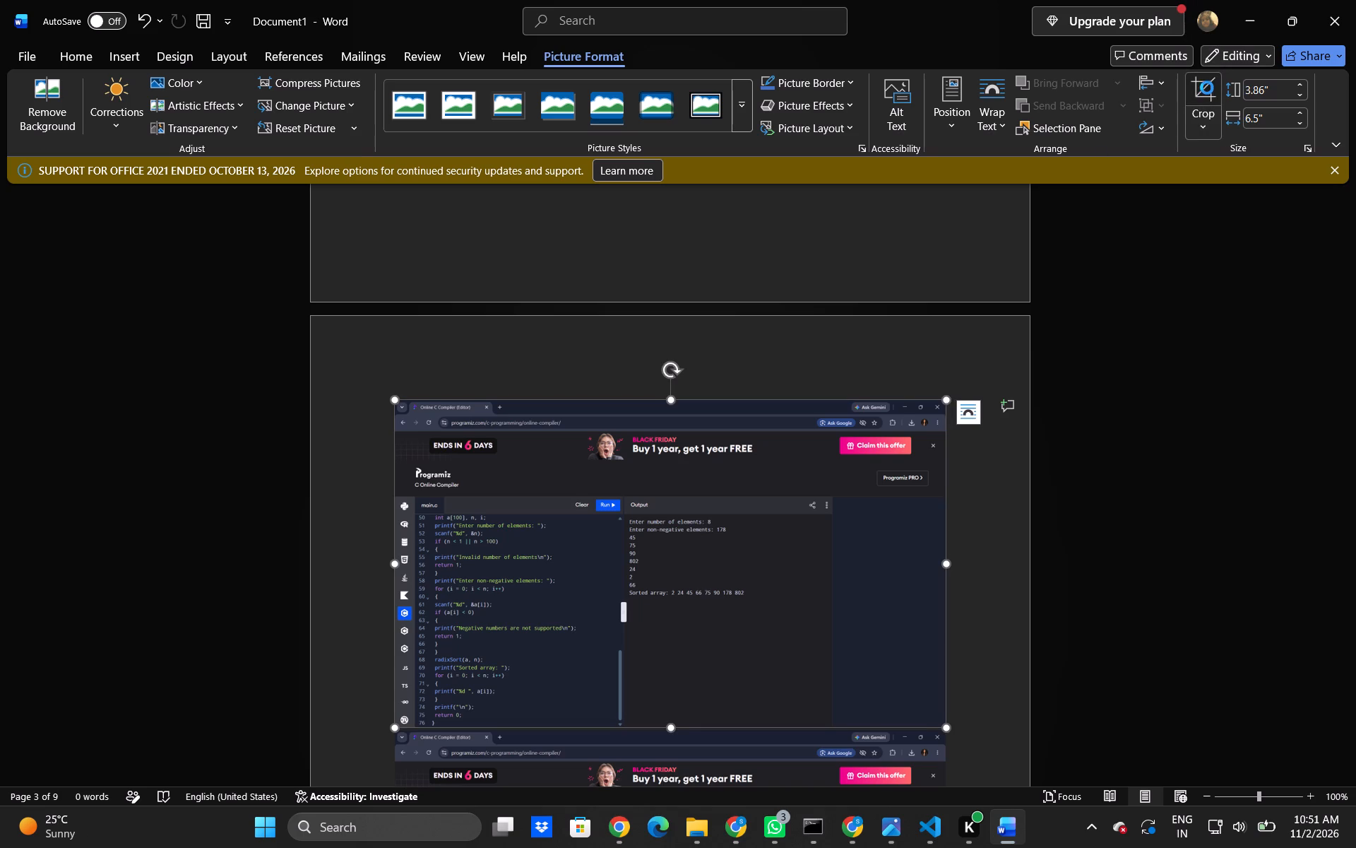
pyautogui.moveTo(670, 404); pyautogui.dragTo(673, 439)
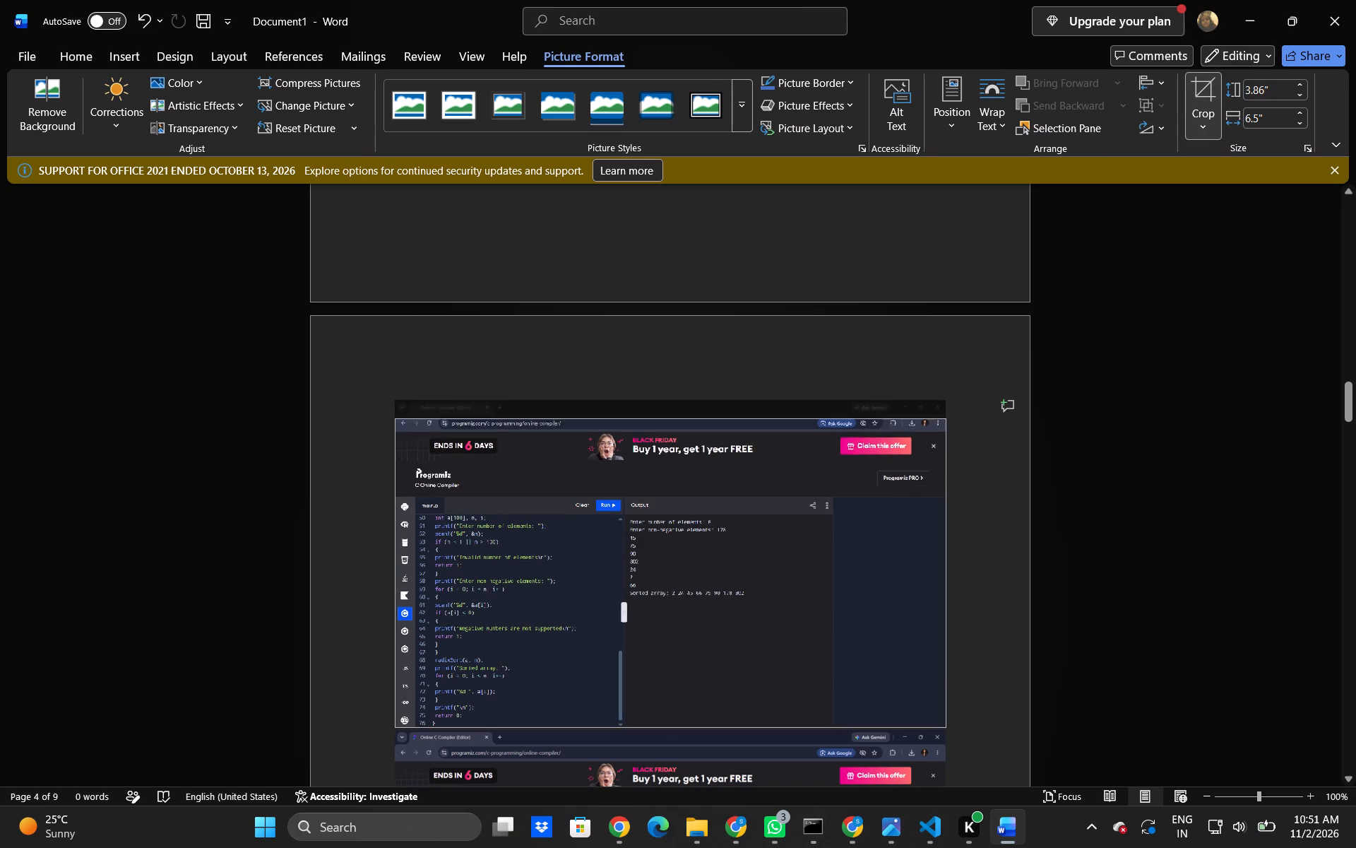
pyautogui.moveTo(673, 439); pyautogui.dragTo(672, 490)
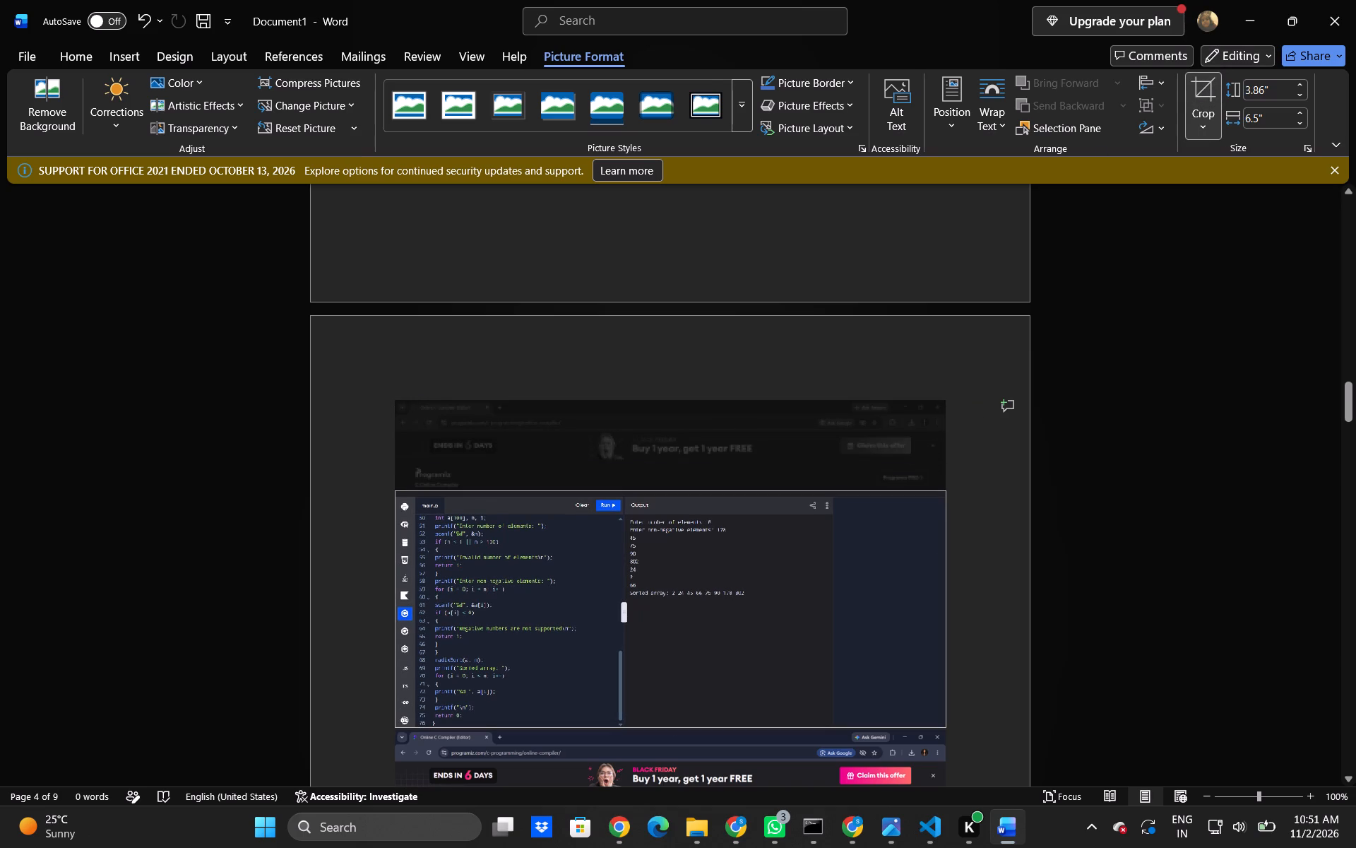
pyautogui.moveTo(672, 490); pyautogui.dragTo(672, 492)
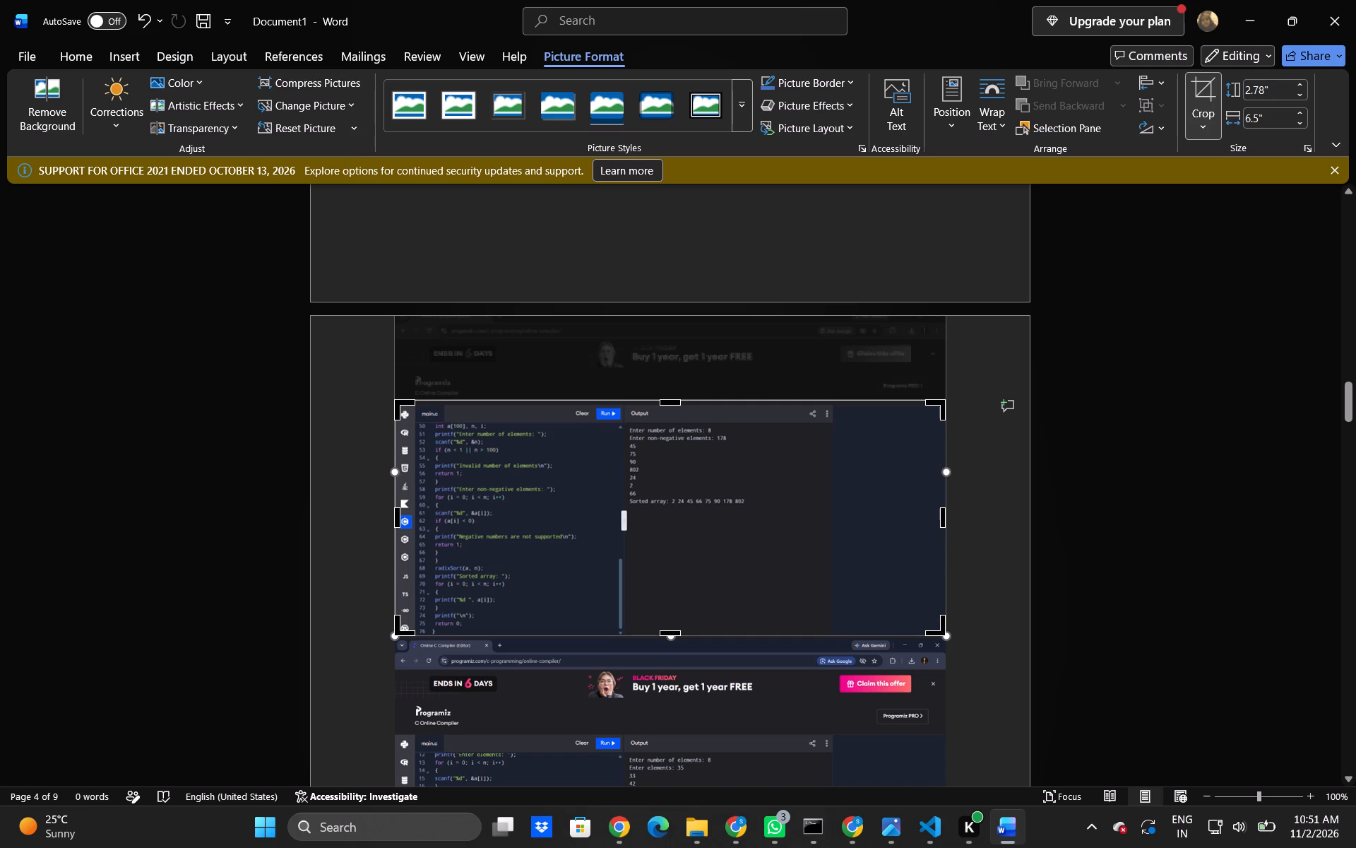
pyautogui.moveTo(944, 522); pyautogui.dragTo(829, 517)
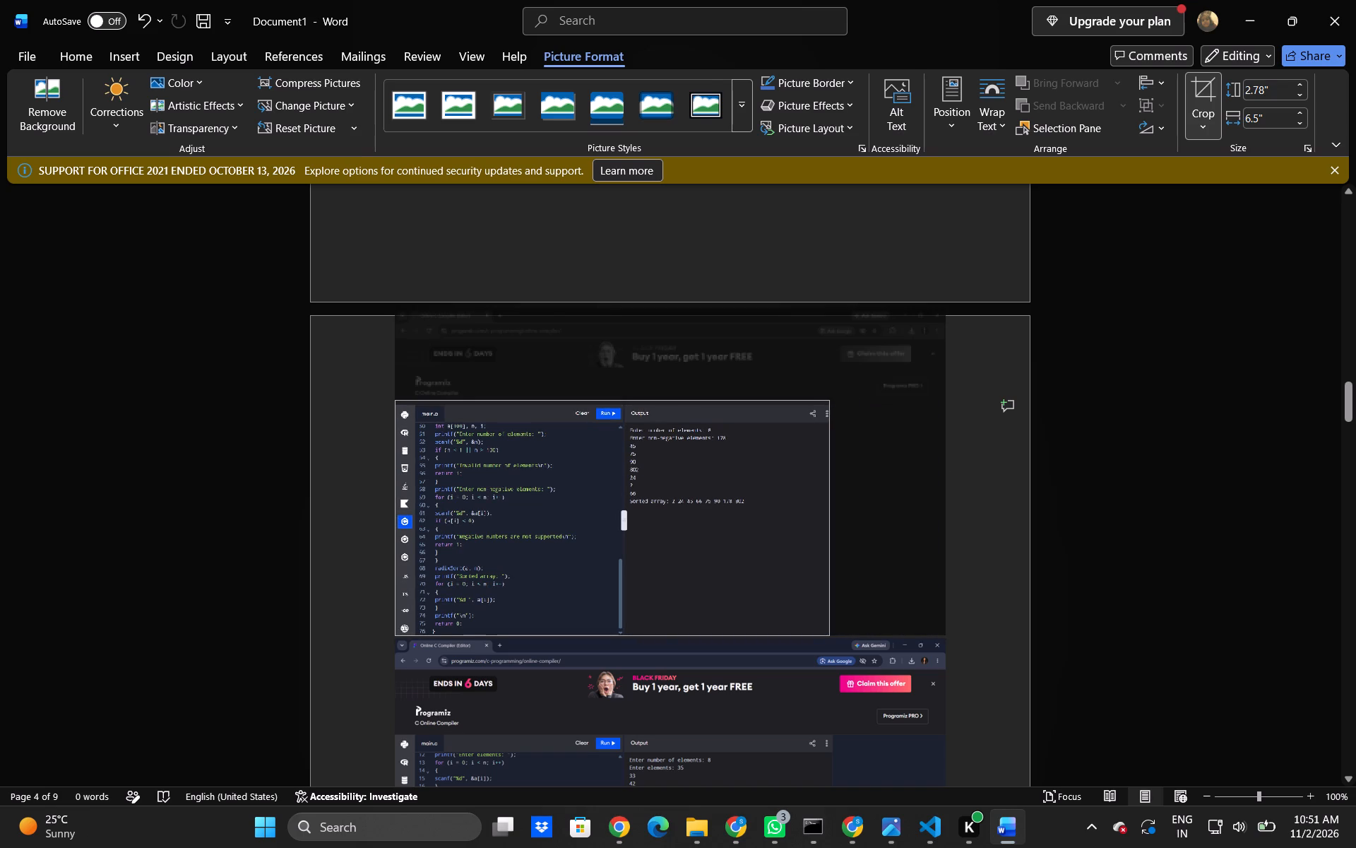
pyautogui.moveTo(829, 517); pyautogui.dragTo(834, 517)
pyautogui.moveTo(394, 517); pyautogui.dragTo(412, 518)
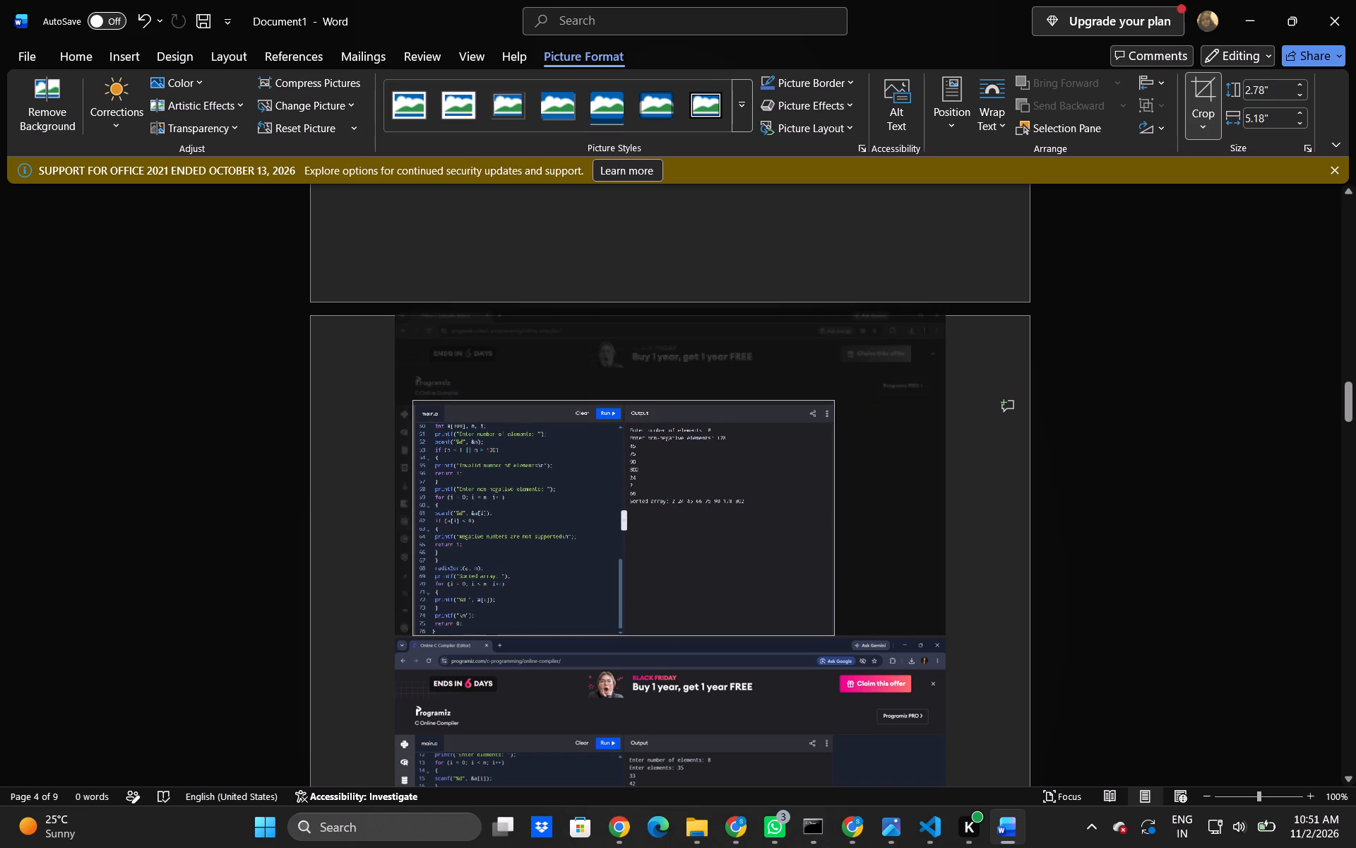
pyautogui.moveTo(412, 518); pyautogui.dragTo(409, 517)
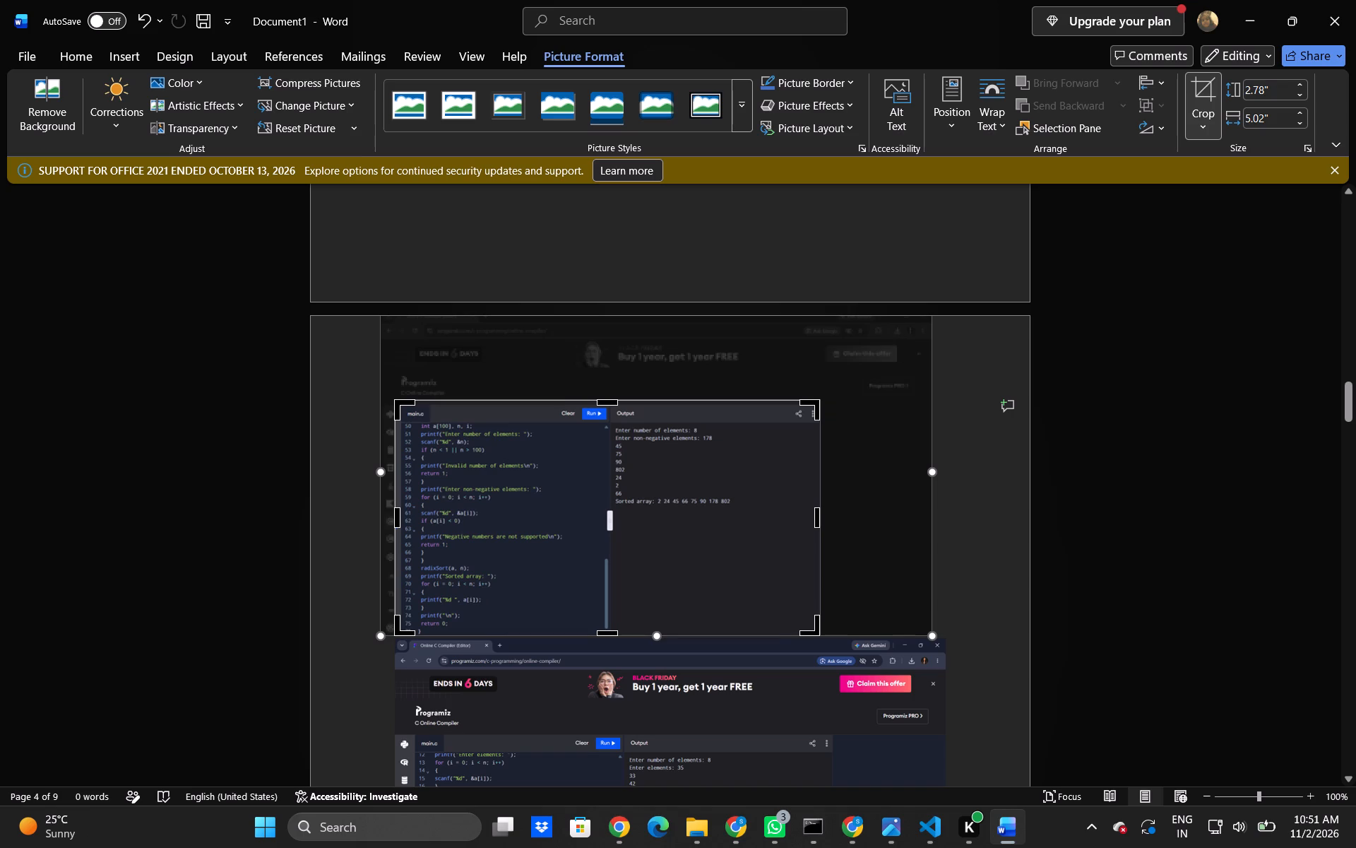
# Crop the shell sort screenshot on the fourth page to its code and output panes, about 2.75" high and 4.94" wide.
pyautogui.click(694, 773)
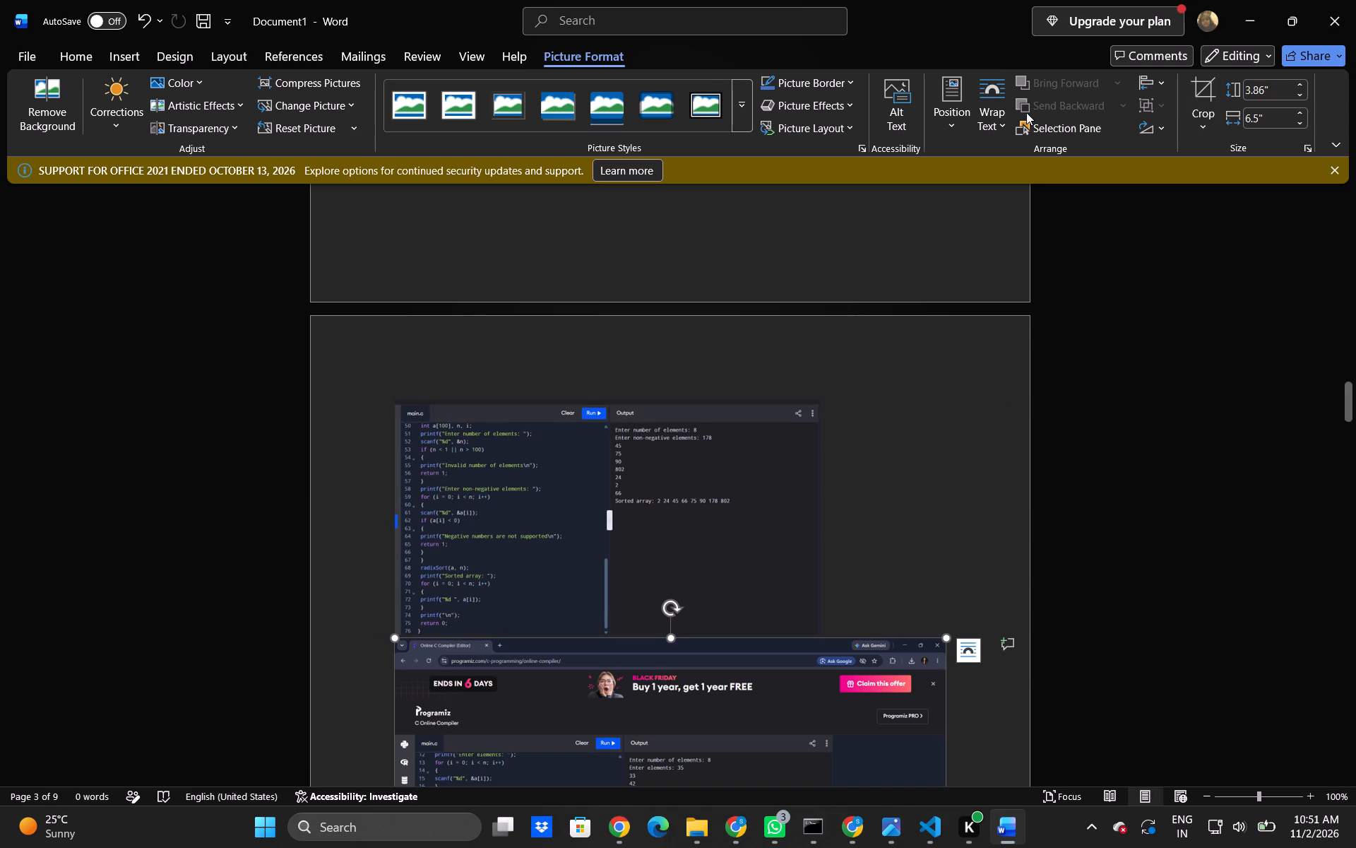
pyautogui.doubleClick(761, 705)
pyautogui.click(1211, 93)
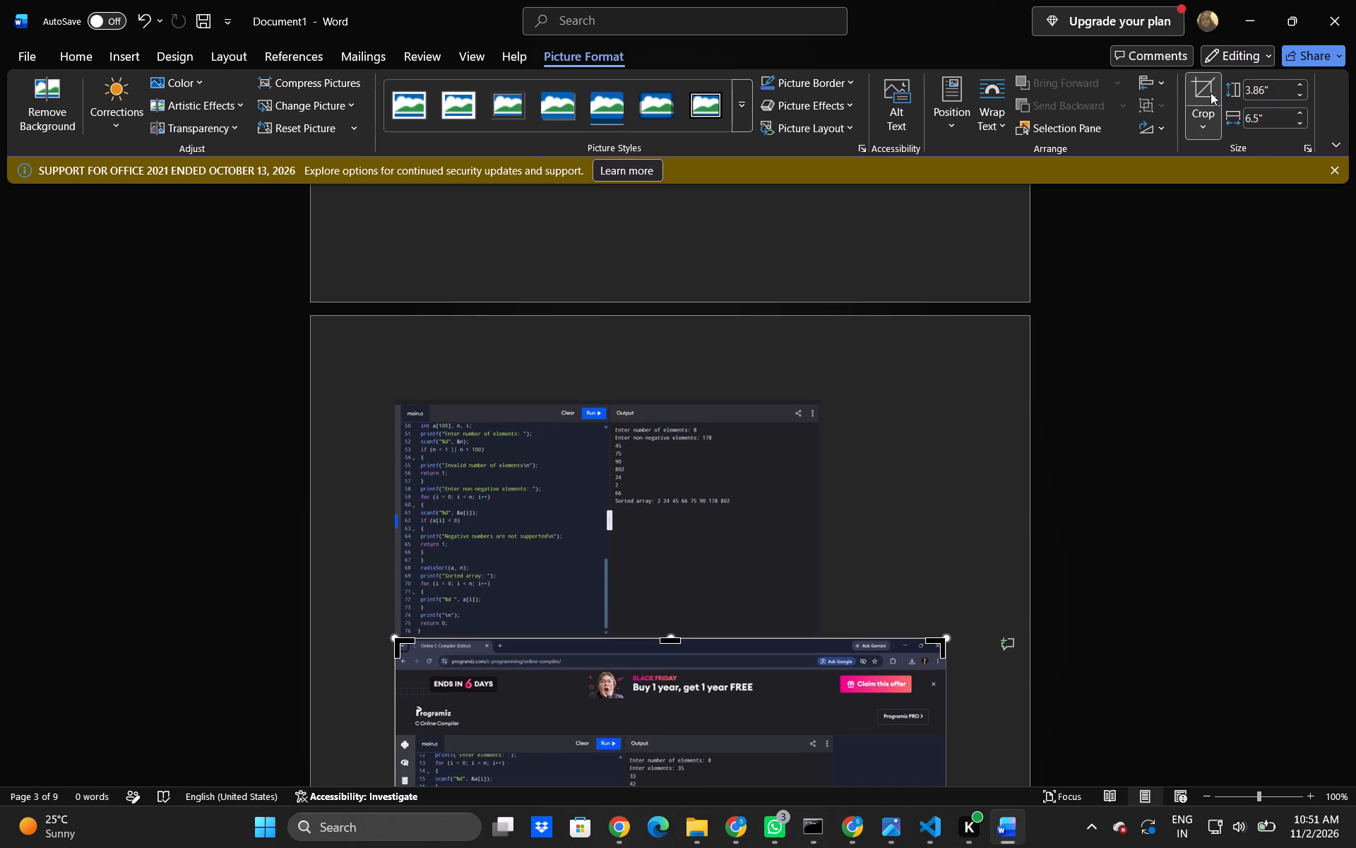
pyautogui.scroll(-3, 965, 360)
pyautogui.scroll(1, 965, 360)
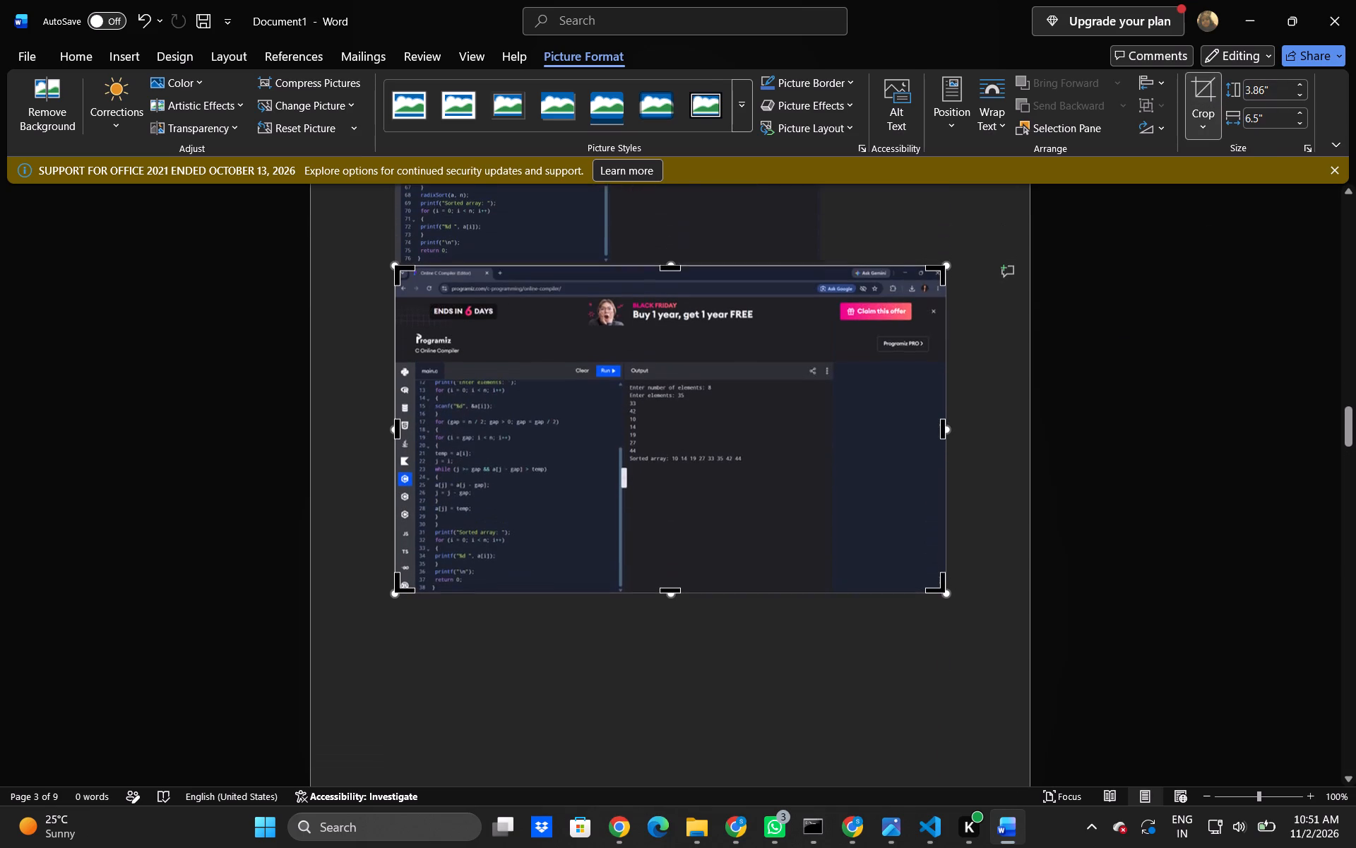
pyautogui.scroll(1, 965, 360)
pyautogui.moveTo(941, 431); pyautogui.dragTo(843, 415)
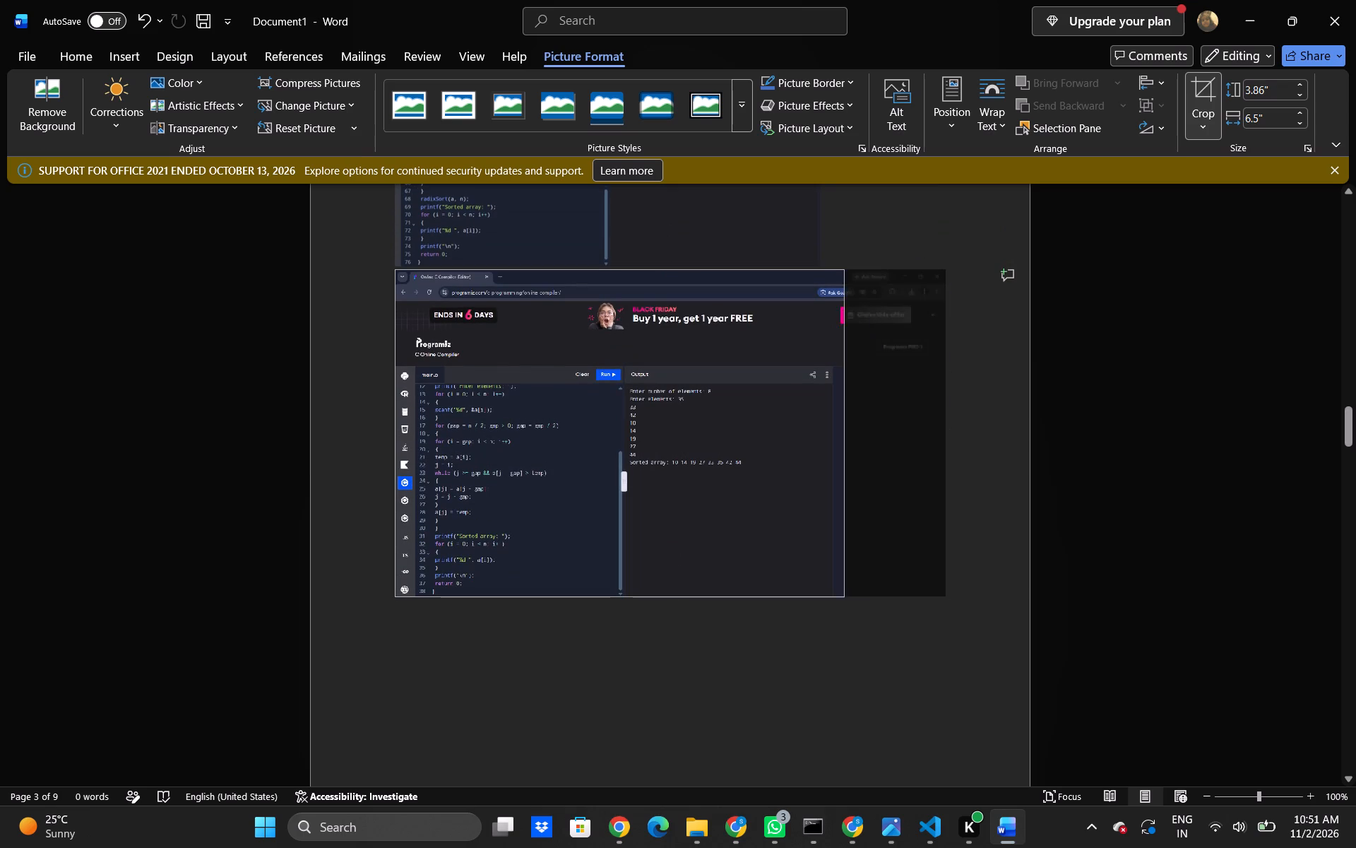
pyautogui.moveTo(843, 415); pyautogui.dragTo(835, 416)
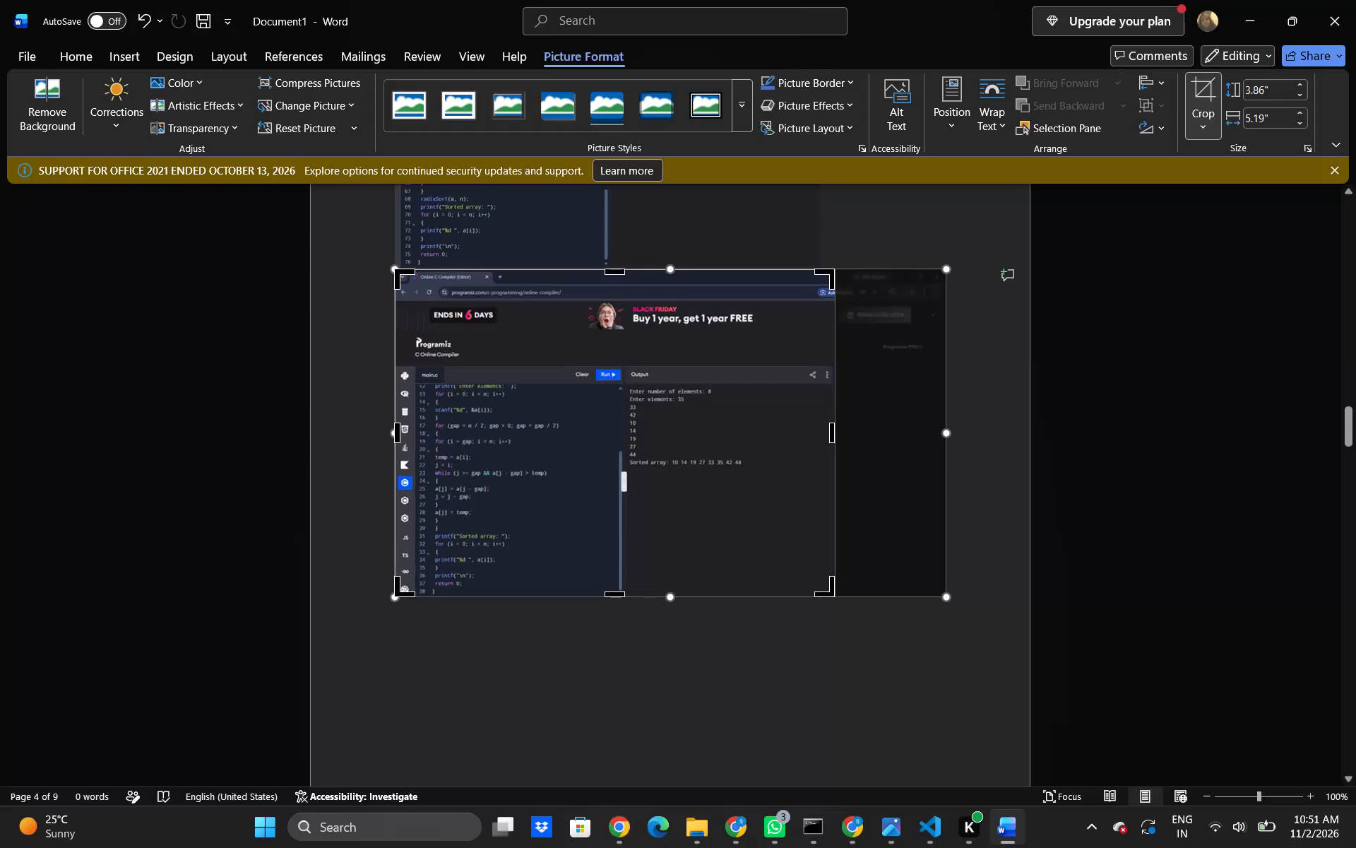
pyautogui.moveTo(614, 271); pyautogui.dragTo(614, 355)
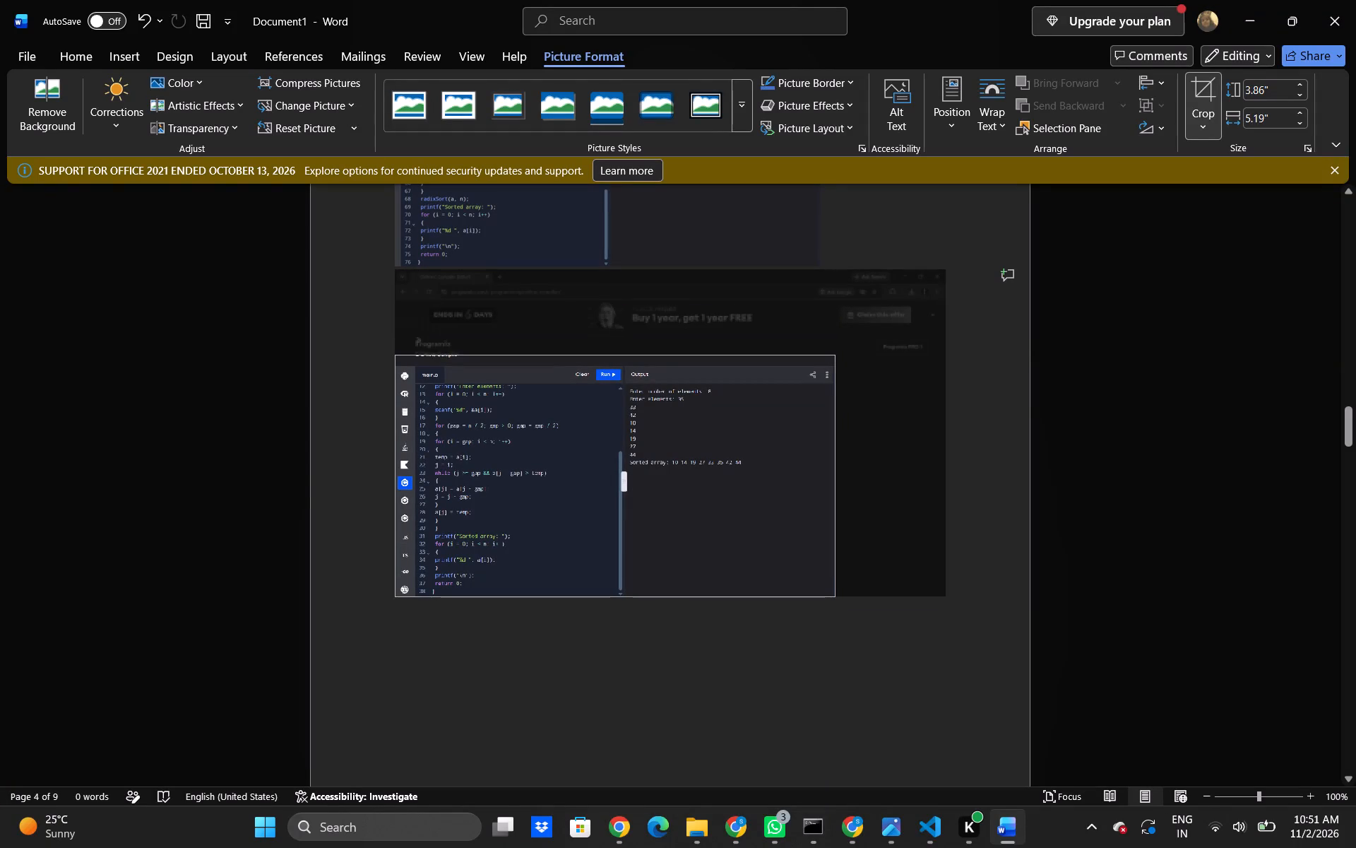
pyautogui.moveTo(614, 355); pyautogui.dragTo(615, 363)
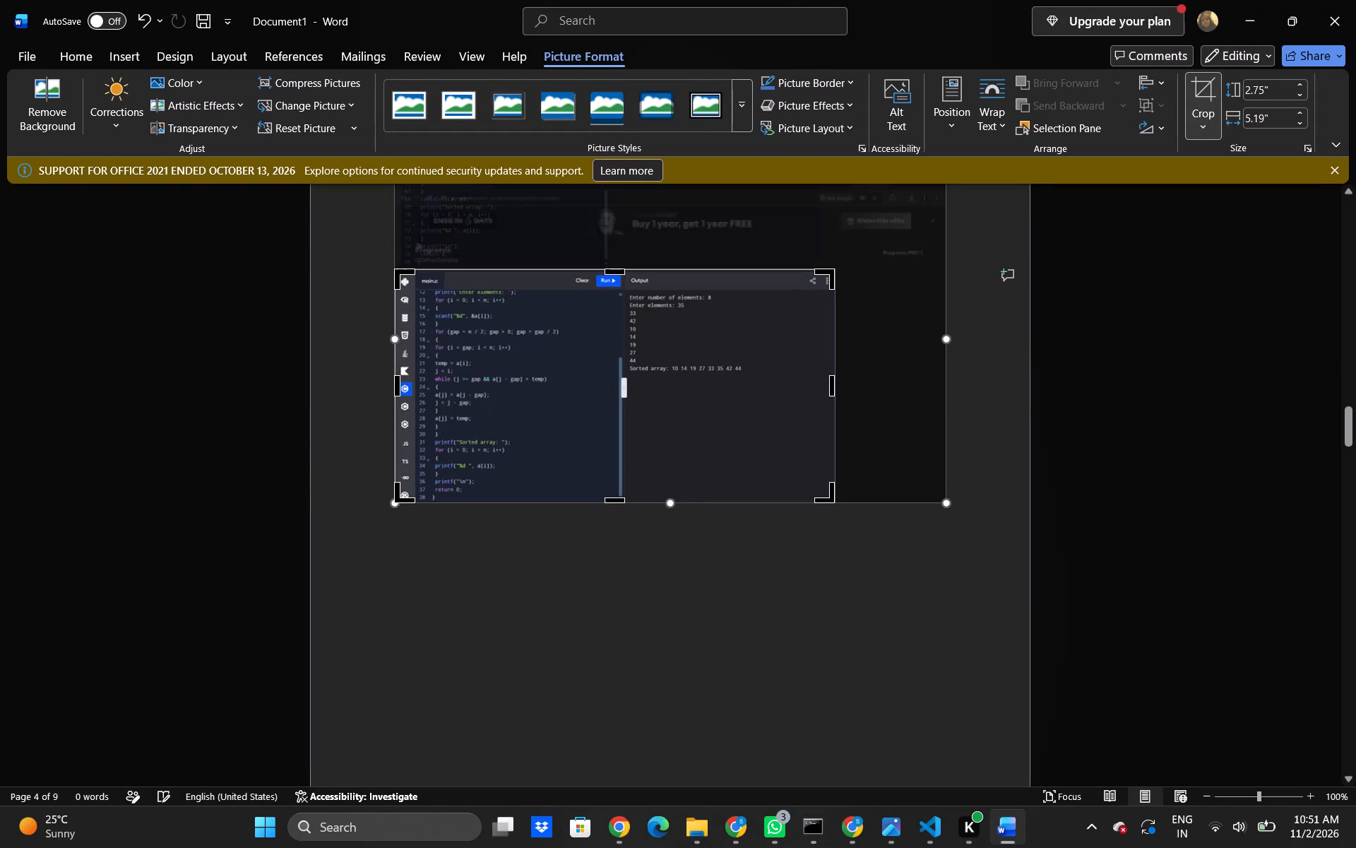
pyautogui.moveTo(397, 382); pyautogui.dragTo(417, 387)
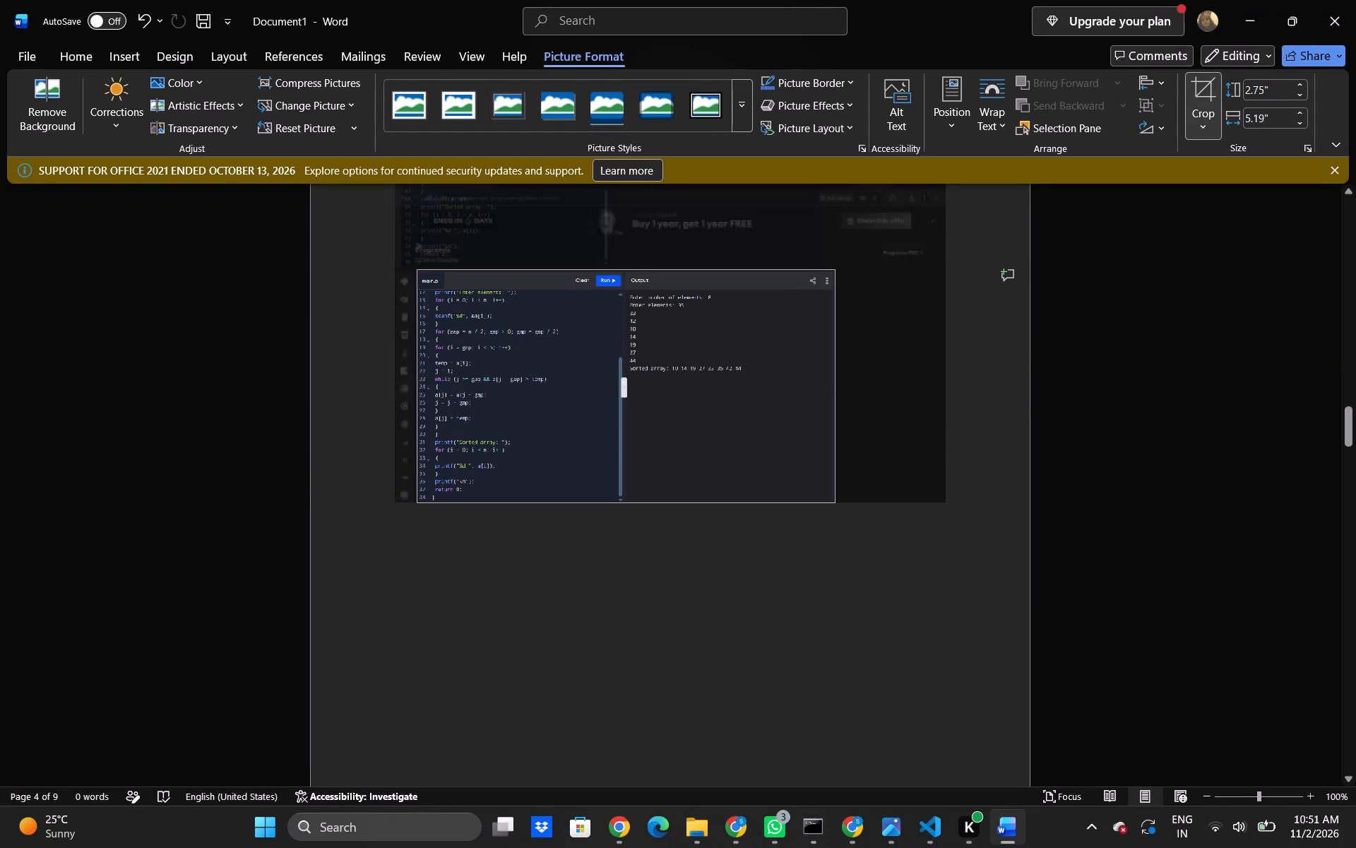
pyautogui.moveTo(417, 387); pyautogui.dragTo(416, 385)
pyautogui.click(540, 633)
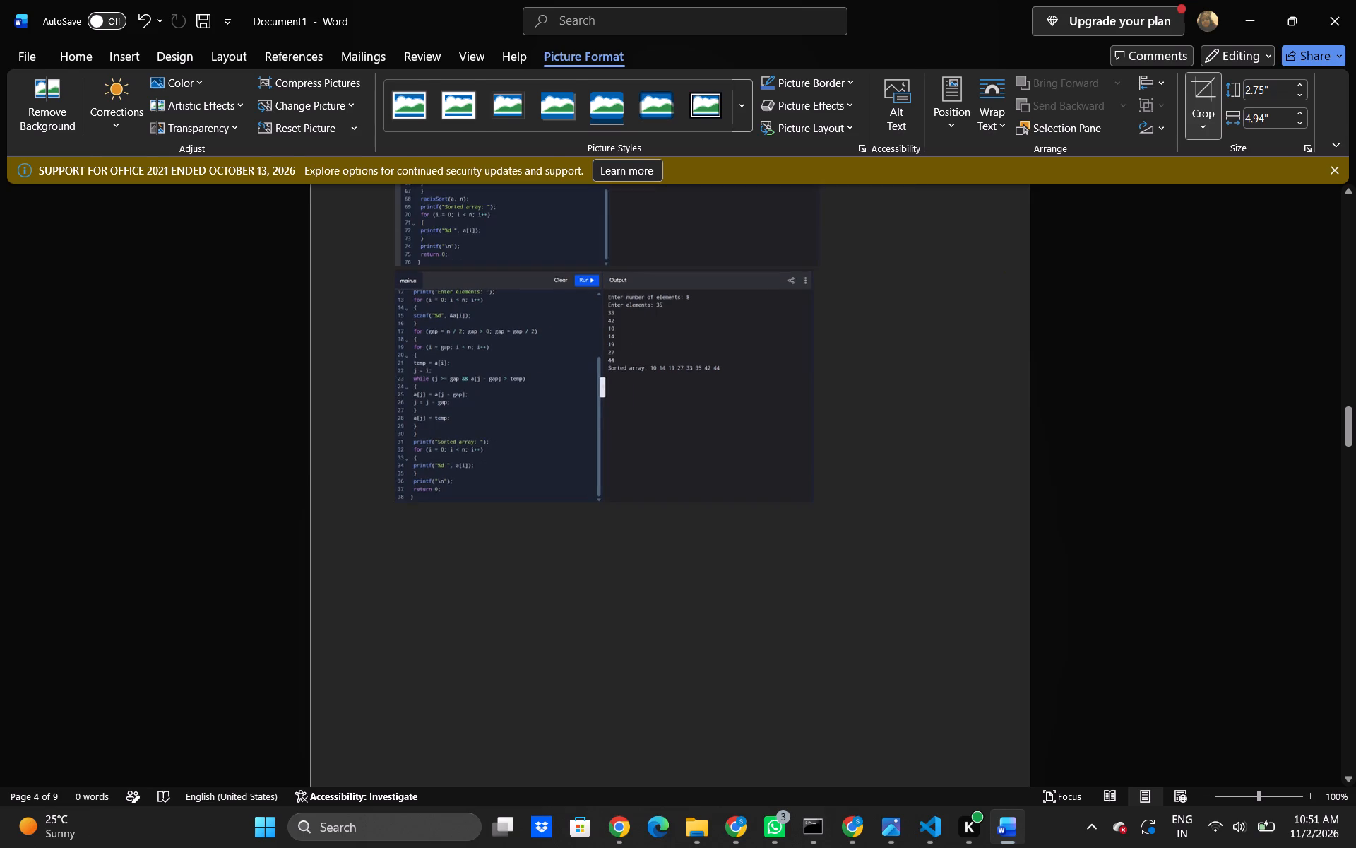
# Crop the blue strip, browser header and advert banner off the activity selection screenshot, leaving it about 2.74" high and 5.18" wide.
pyautogui.scroll(-5, 540, 633)
pyautogui.doubleClick(692, 502)
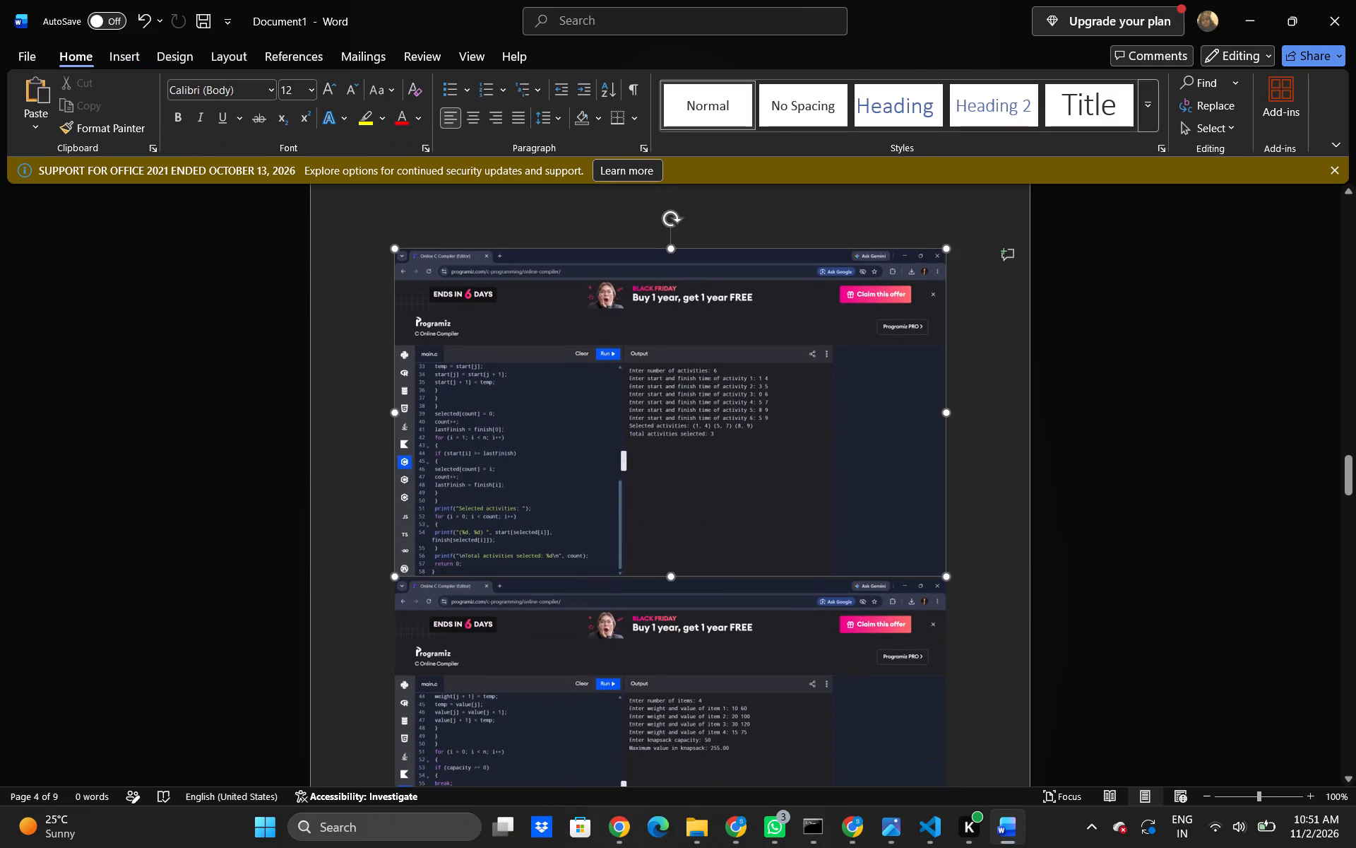
pyautogui.click(1201, 90)
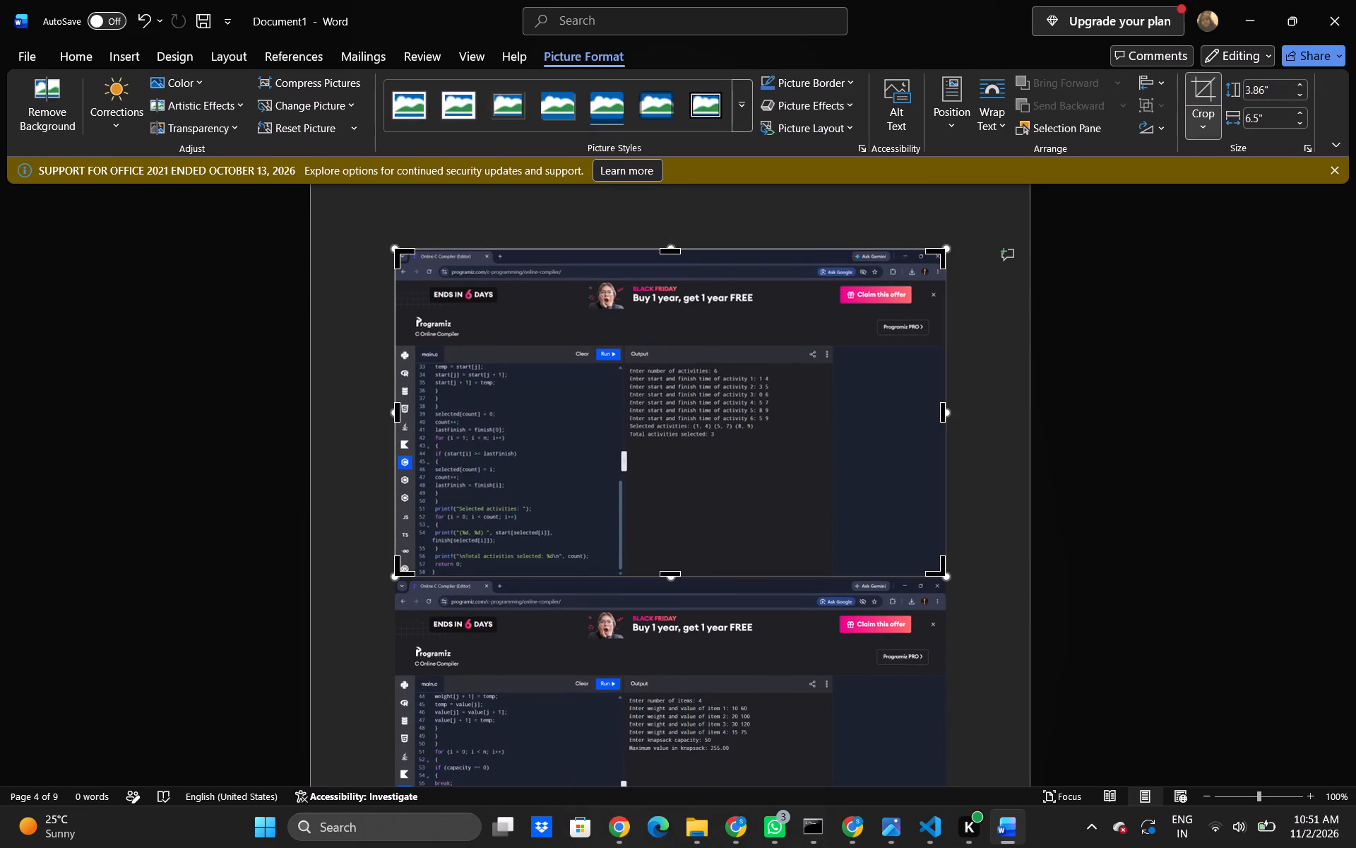
pyautogui.moveTo(942, 410); pyautogui.dragTo(862, 411)
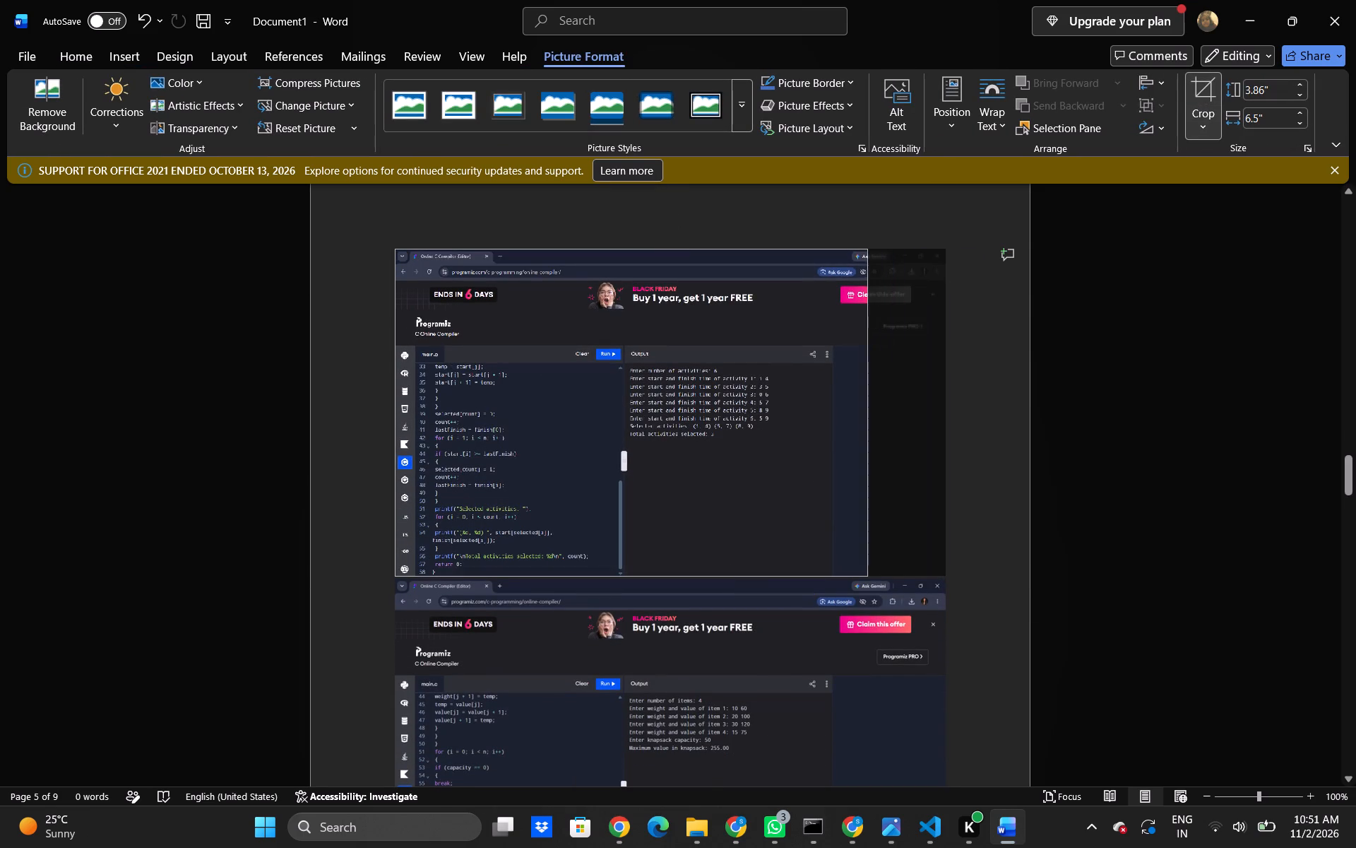
pyautogui.moveTo(862, 411); pyautogui.dragTo(830, 413)
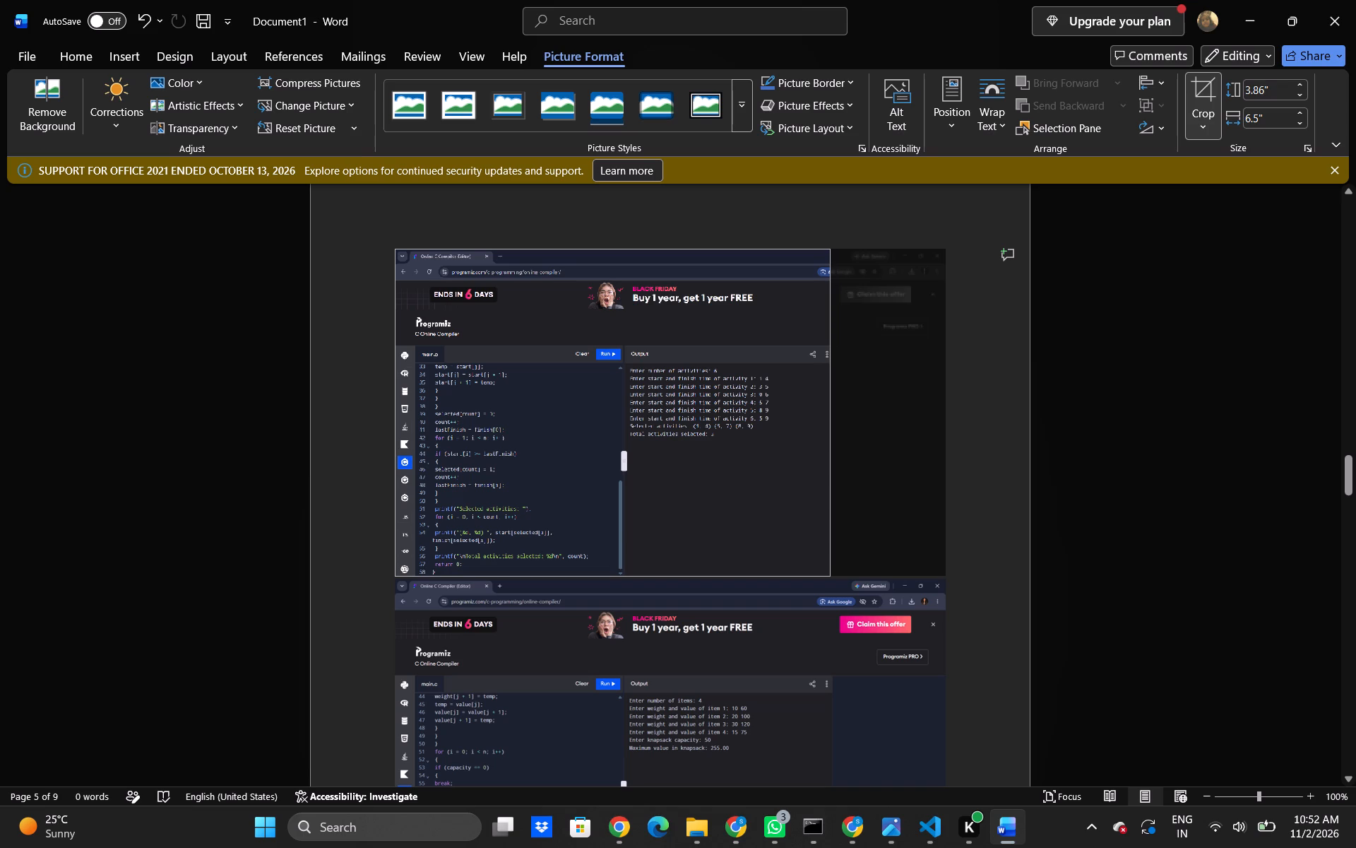
pyautogui.moveTo(830, 413); pyautogui.dragTo(834, 413)
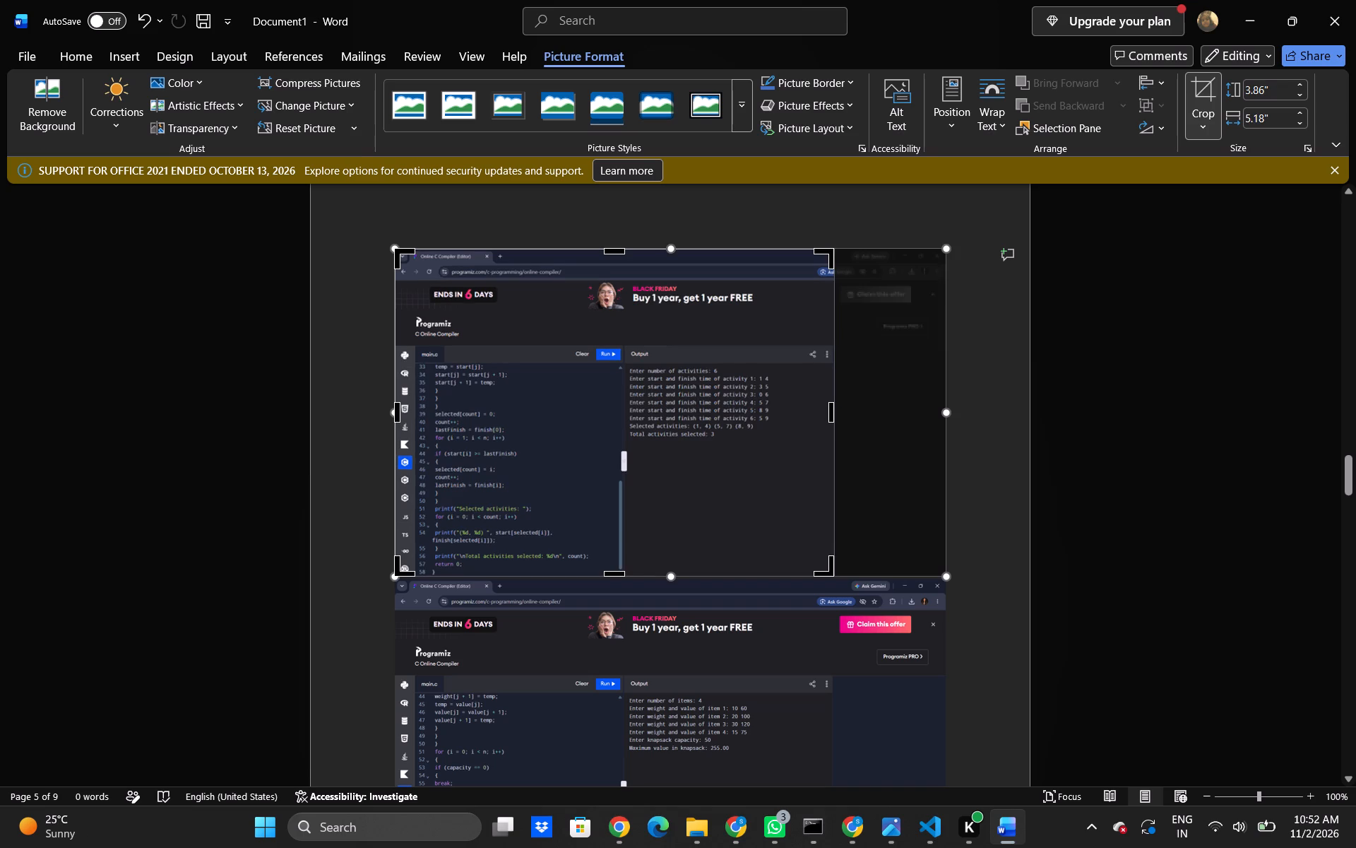
pyautogui.moveTo(615, 251); pyautogui.dragTo(614, 344)
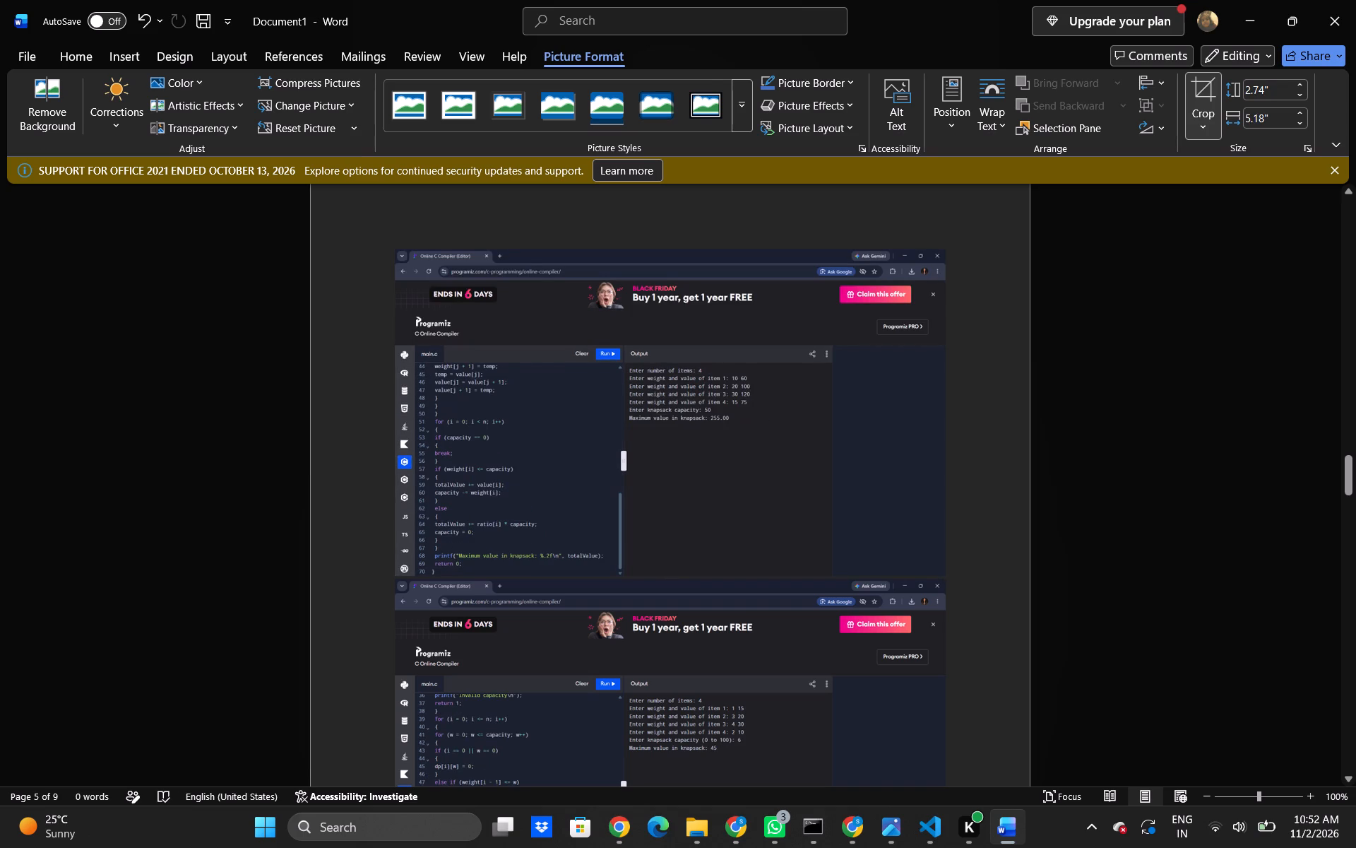
# Crop the fractional knapsack screenshot on the fifth page to its code and output panes, about 2.76" high and 4.93" wide.
pyautogui.doubleClick(591, 370)
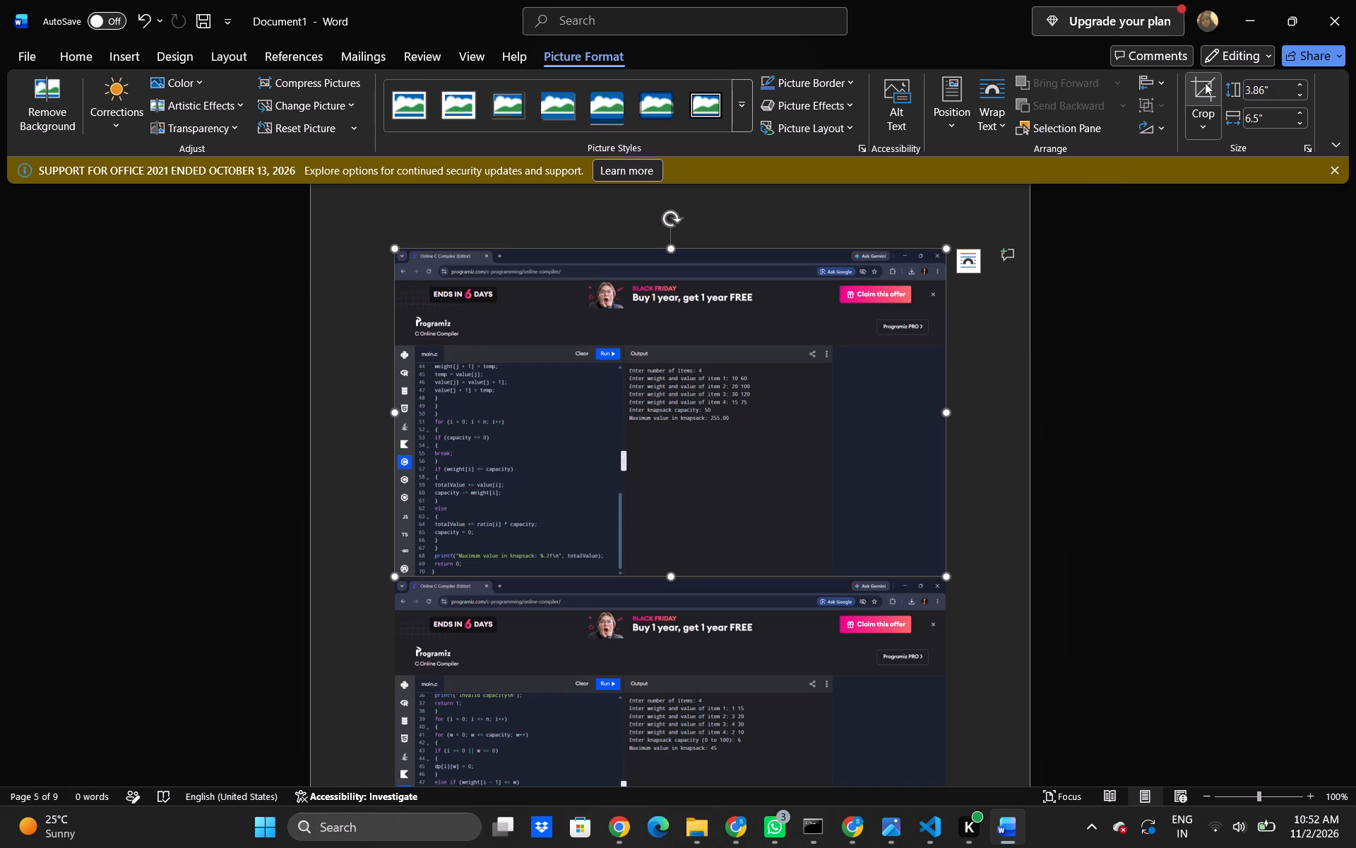
pyautogui.click(1205, 83)
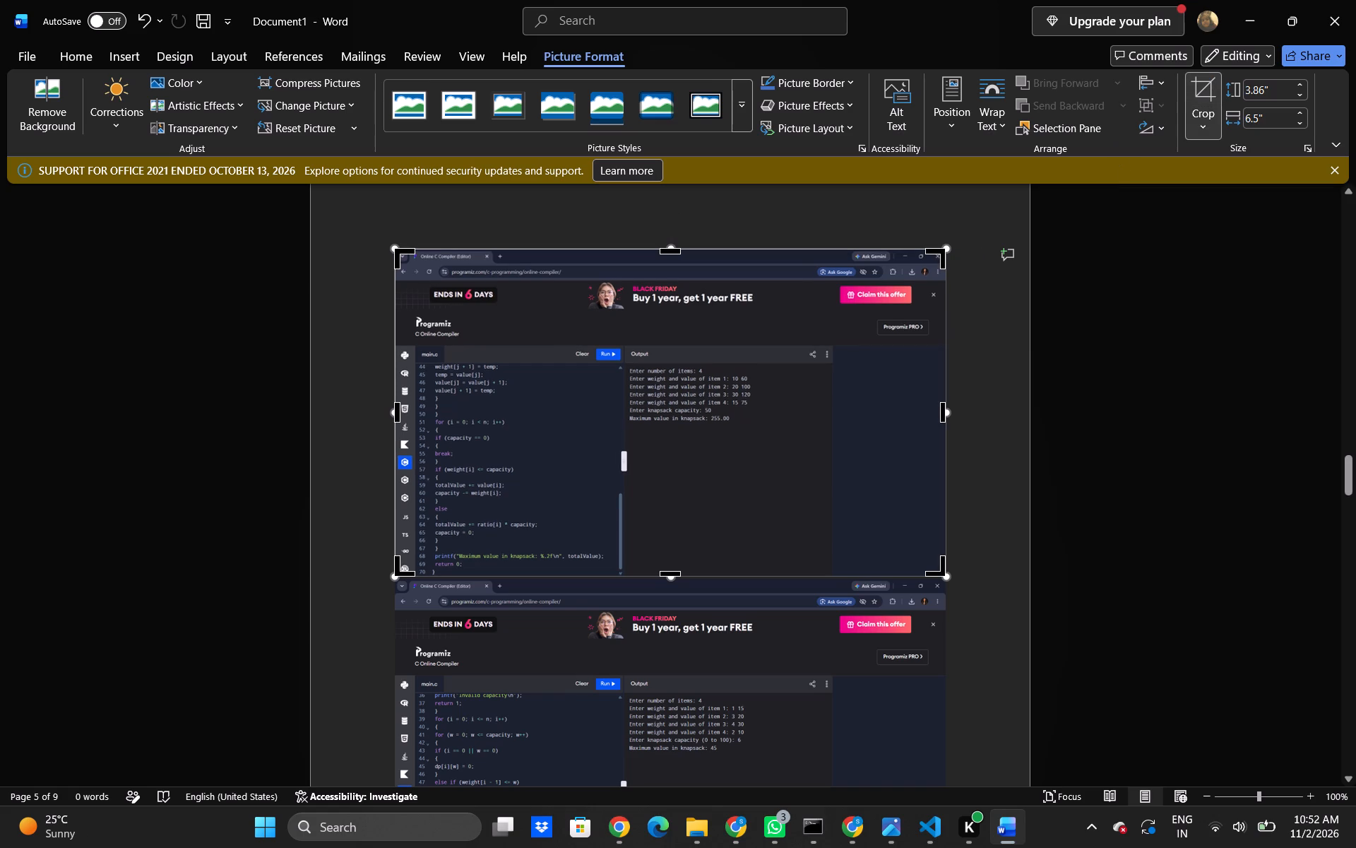
pyautogui.moveTo(396, 413); pyautogui.dragTo(416, 422)
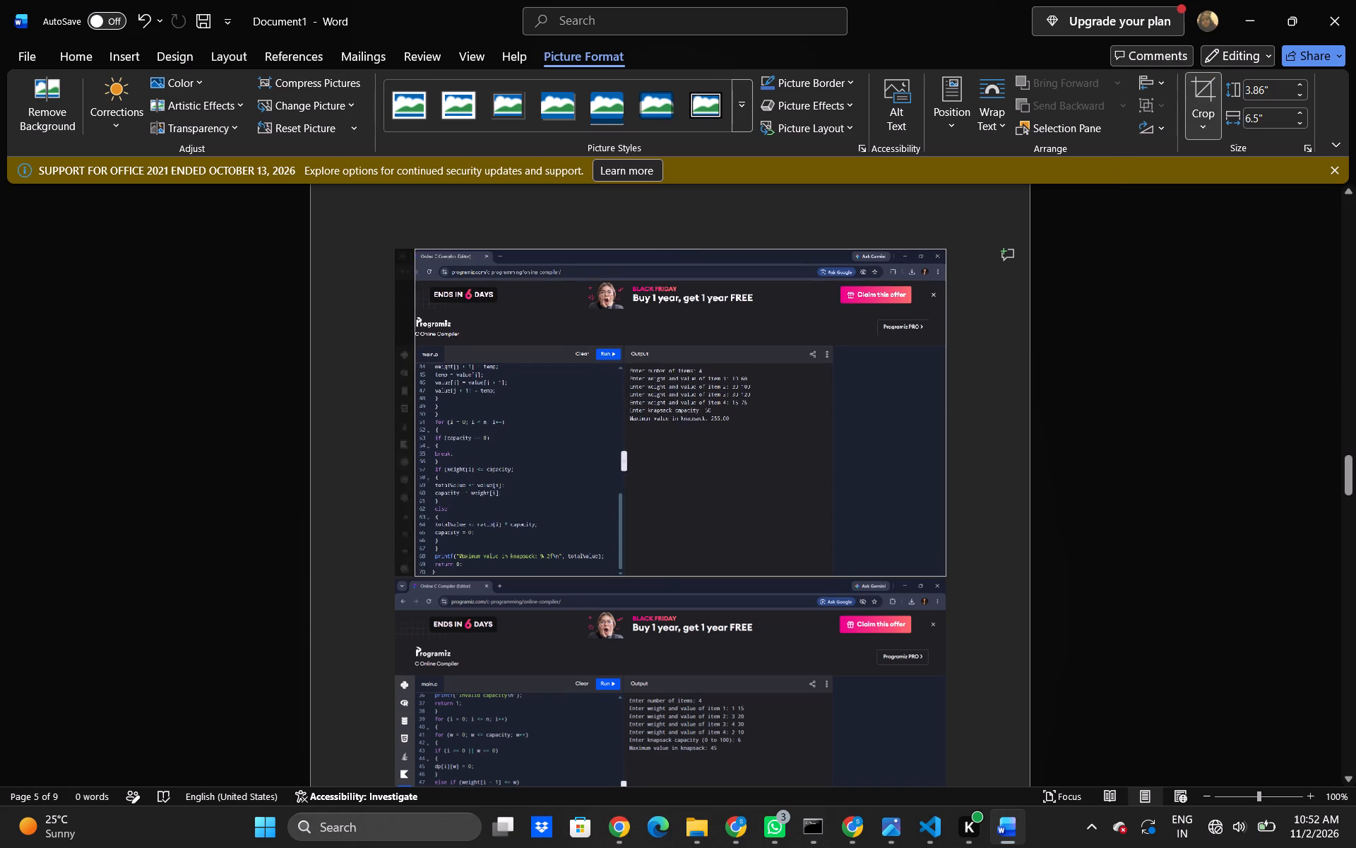
pyautogui.moveTo(416, 422); pyautogui.dragTo(415, 421)
pyautogui.moveTo(659, 250); pyautogui.dragTo(662, 276)
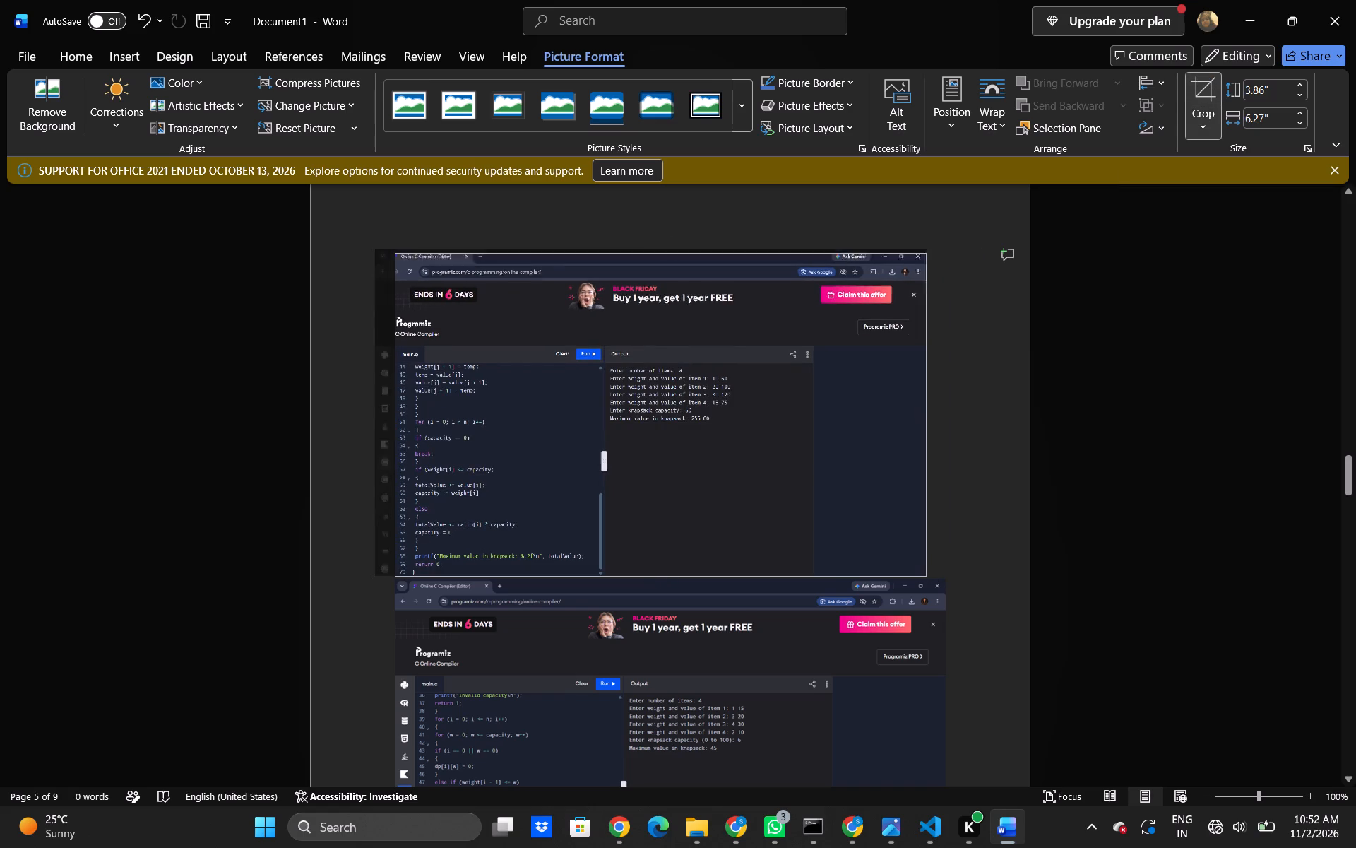
pyautogui.moveTo(662, 276); pyautogui.dragTo(657, 342)
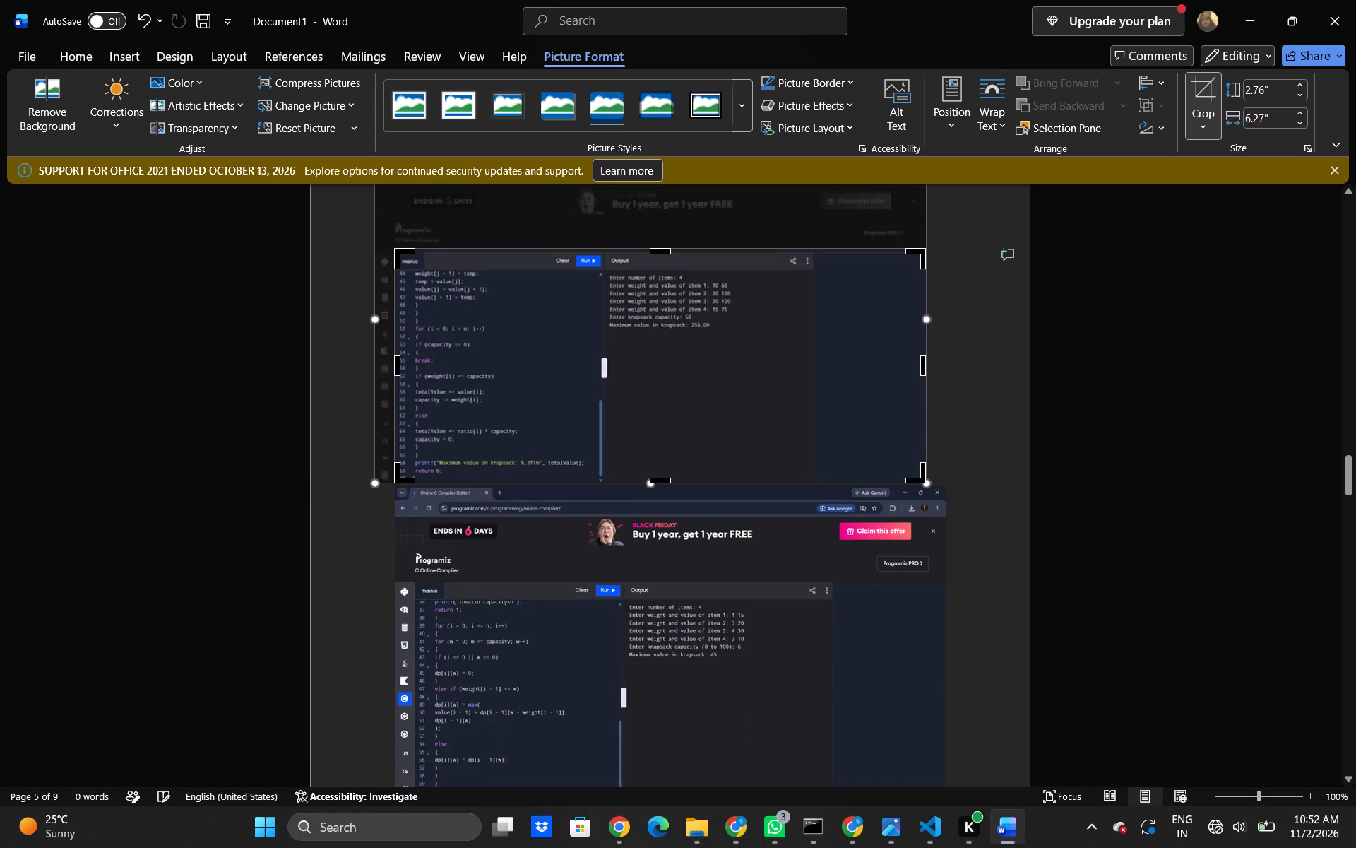
pyautogui.moveTo(924, 370); pyautogui.dragTo(864, 372)
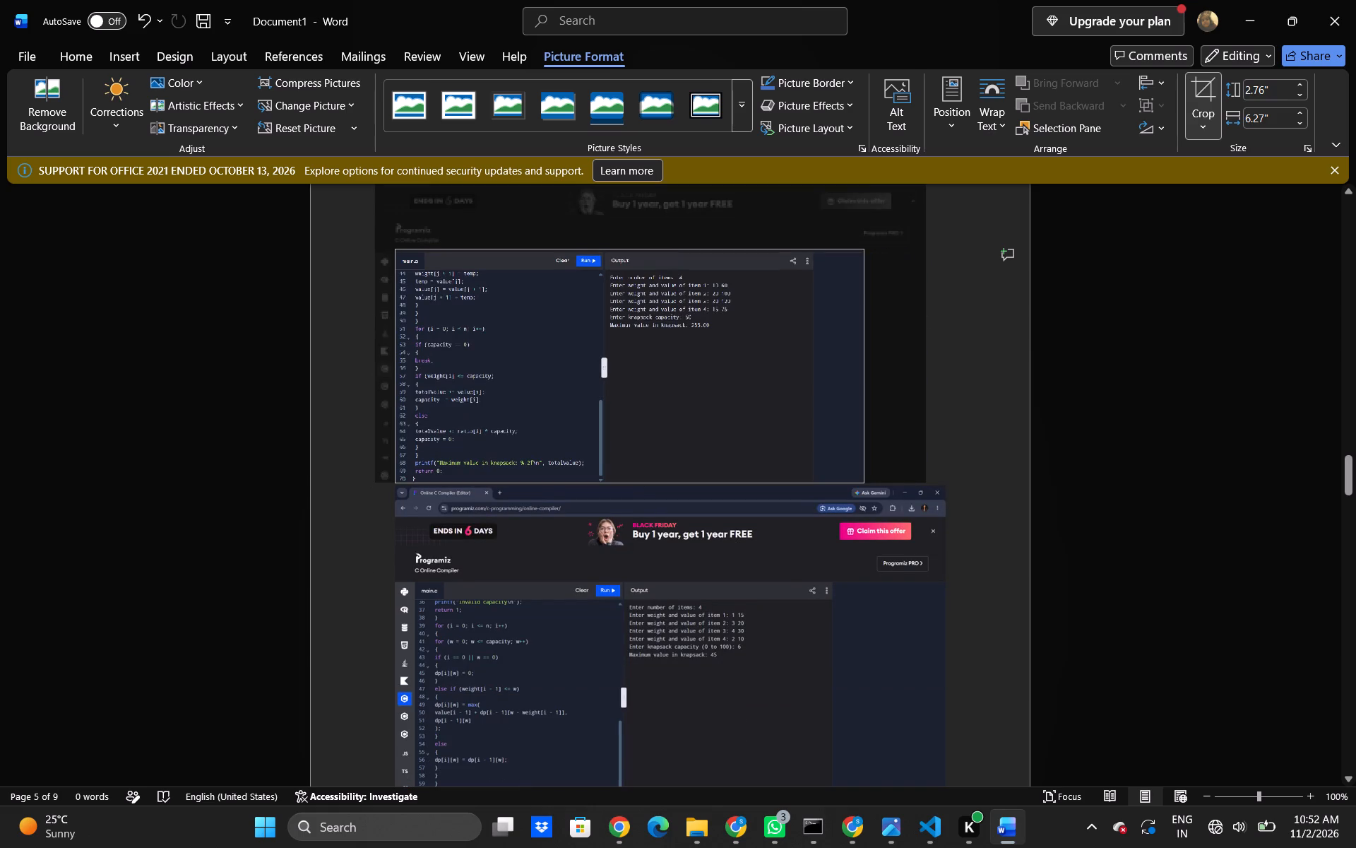
pyautogui.moveTo(864, 372); pyautogui.dragTo(811, 370)
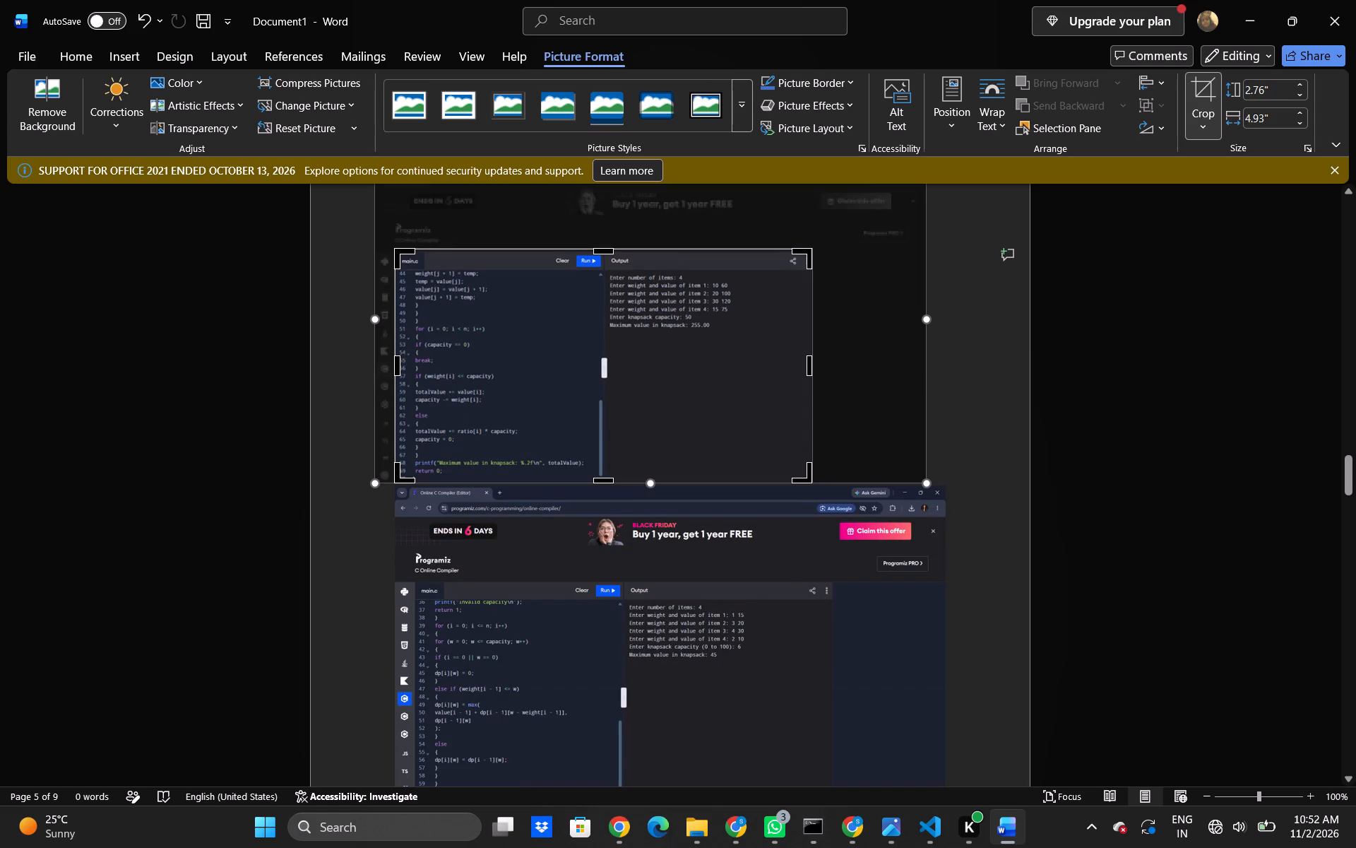
# Crop the dynamic-programming knapsack screenshot on the fifth page to its code and output panes, about 2.75" high and 4.95" wide.
pyautogui.click(835, 622)
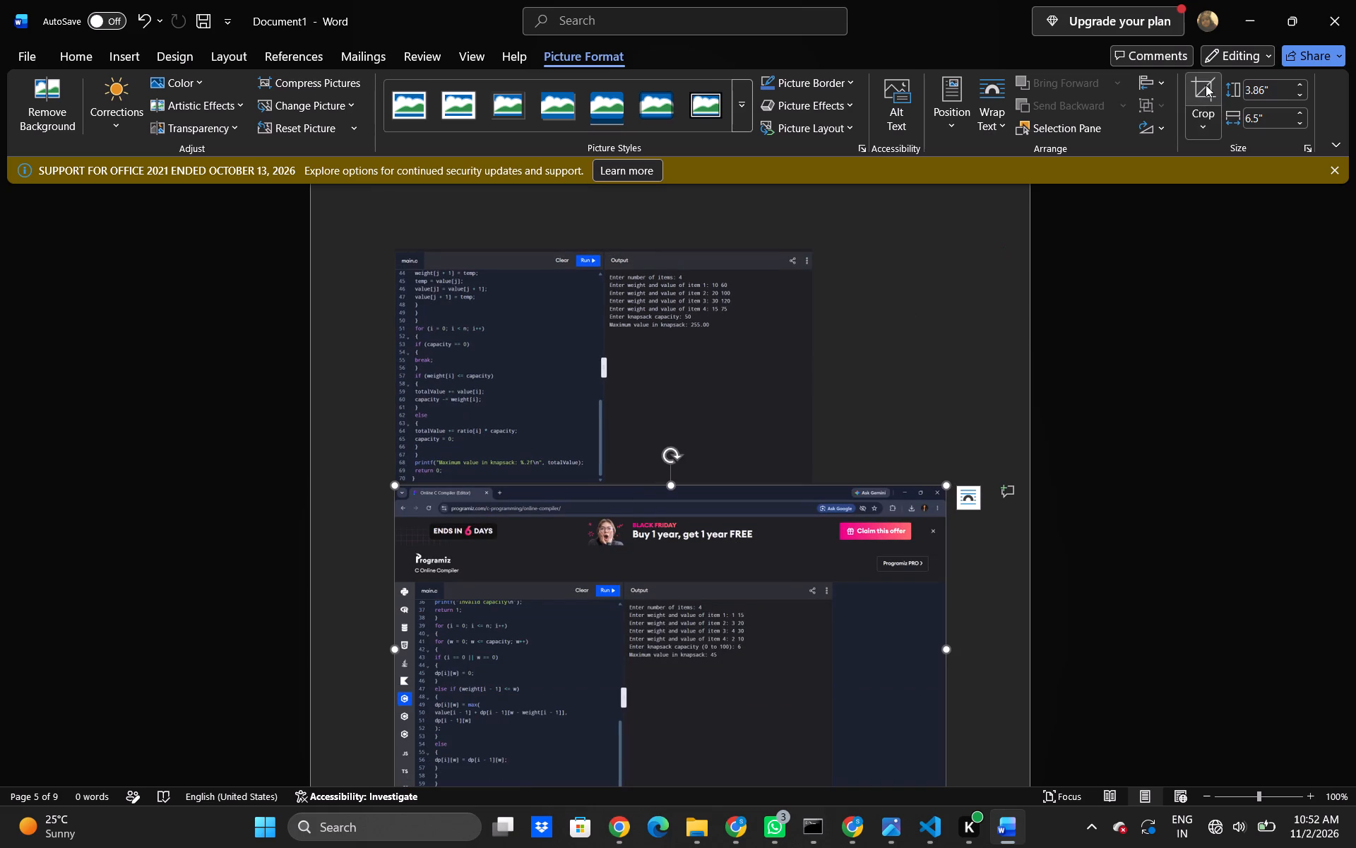
pyautogui.click(1206, 85)
pyautogui.scroll(-2, 879, 498)
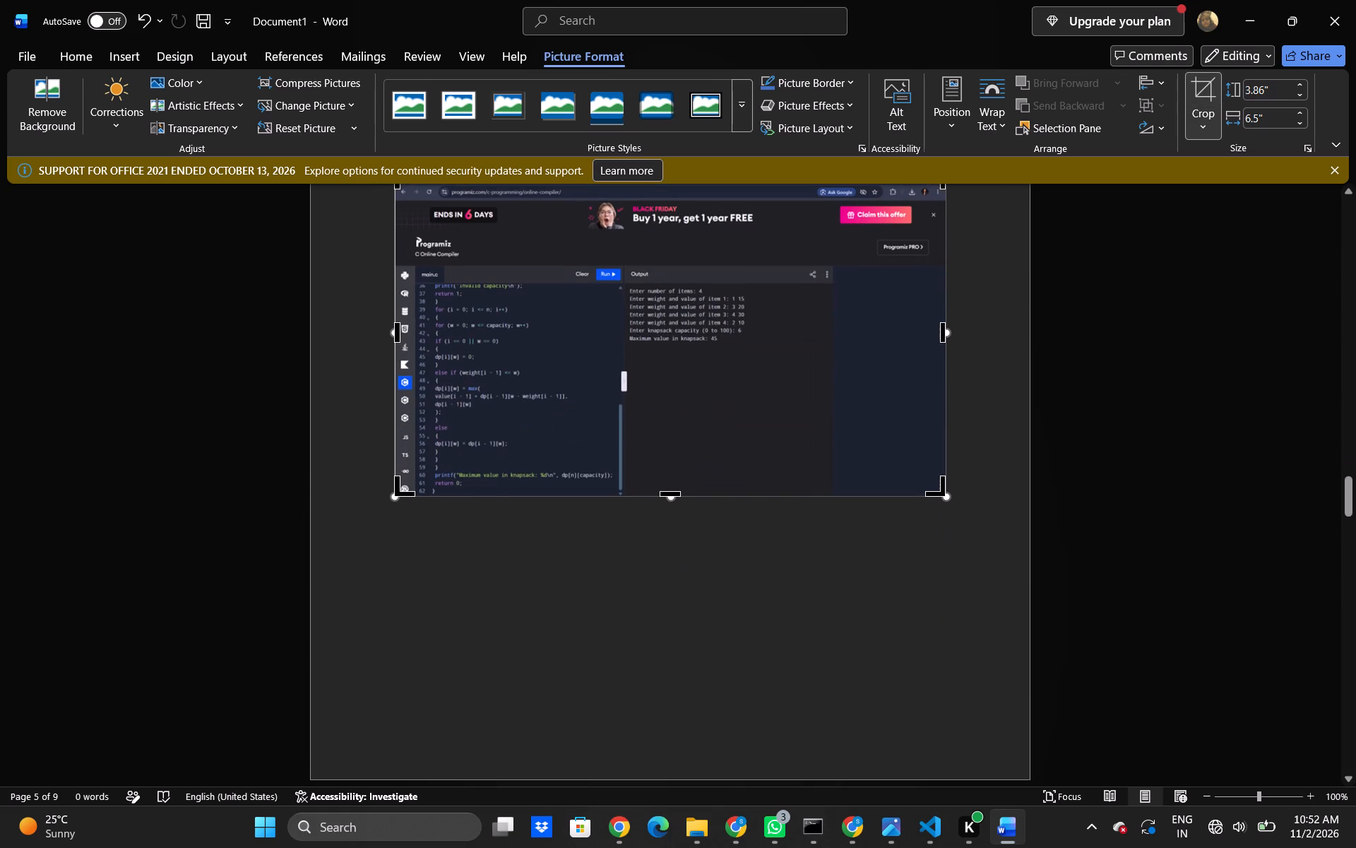
pyautogui.scroll(1, 852, 353)
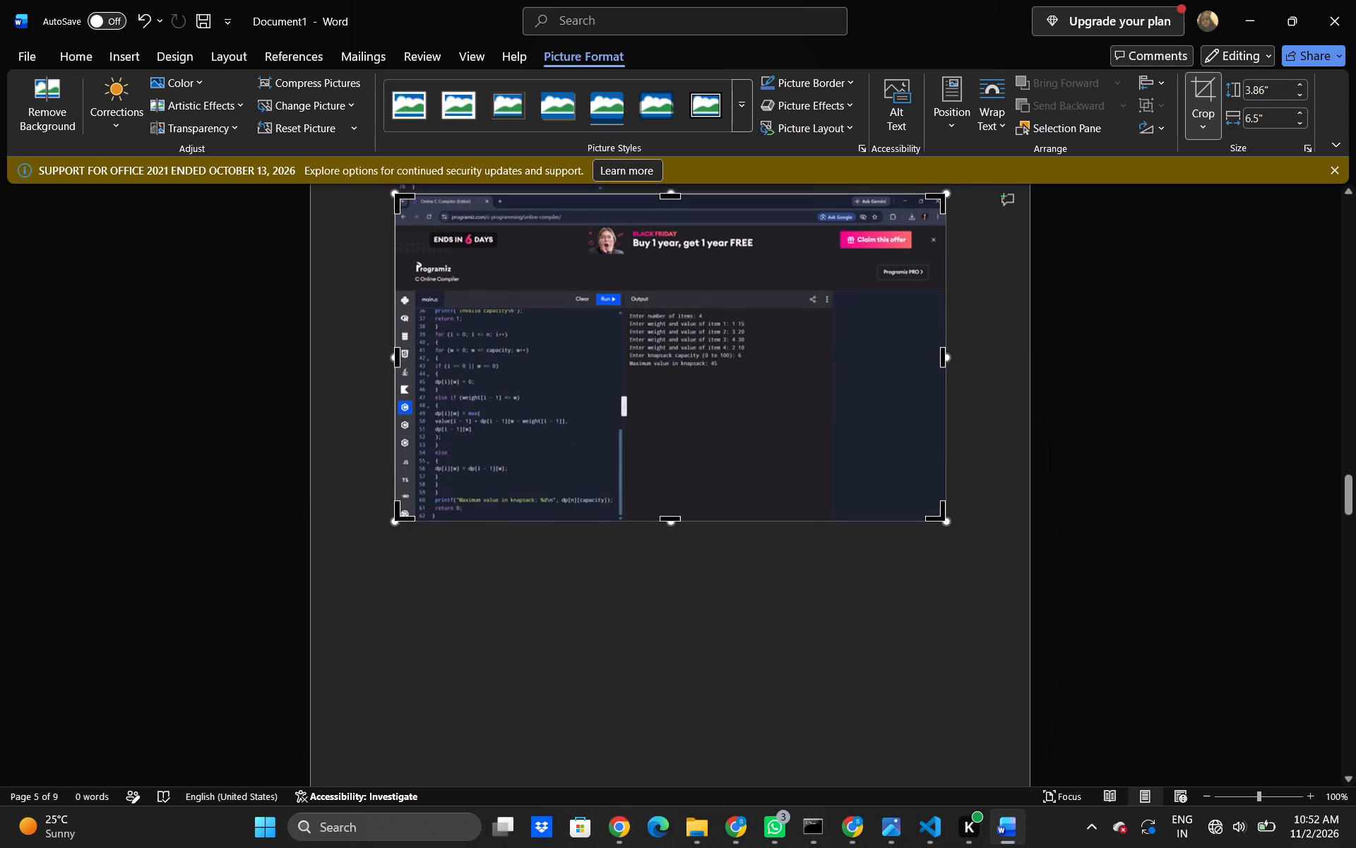
pyautogui.scroll(1, 852, 353)
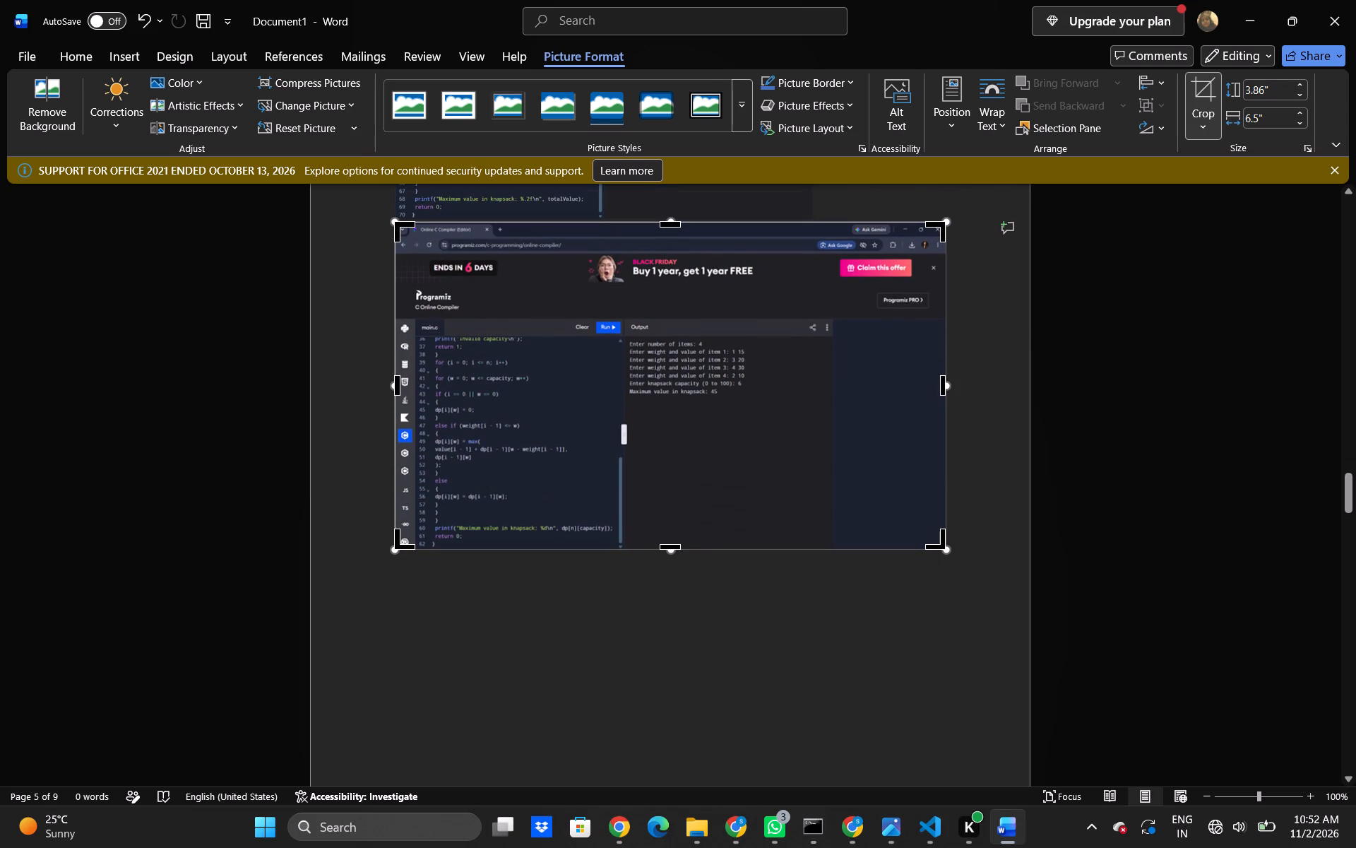
pyautogui.moveTo(943, 387); pyautogui.dragTo(838, 388)
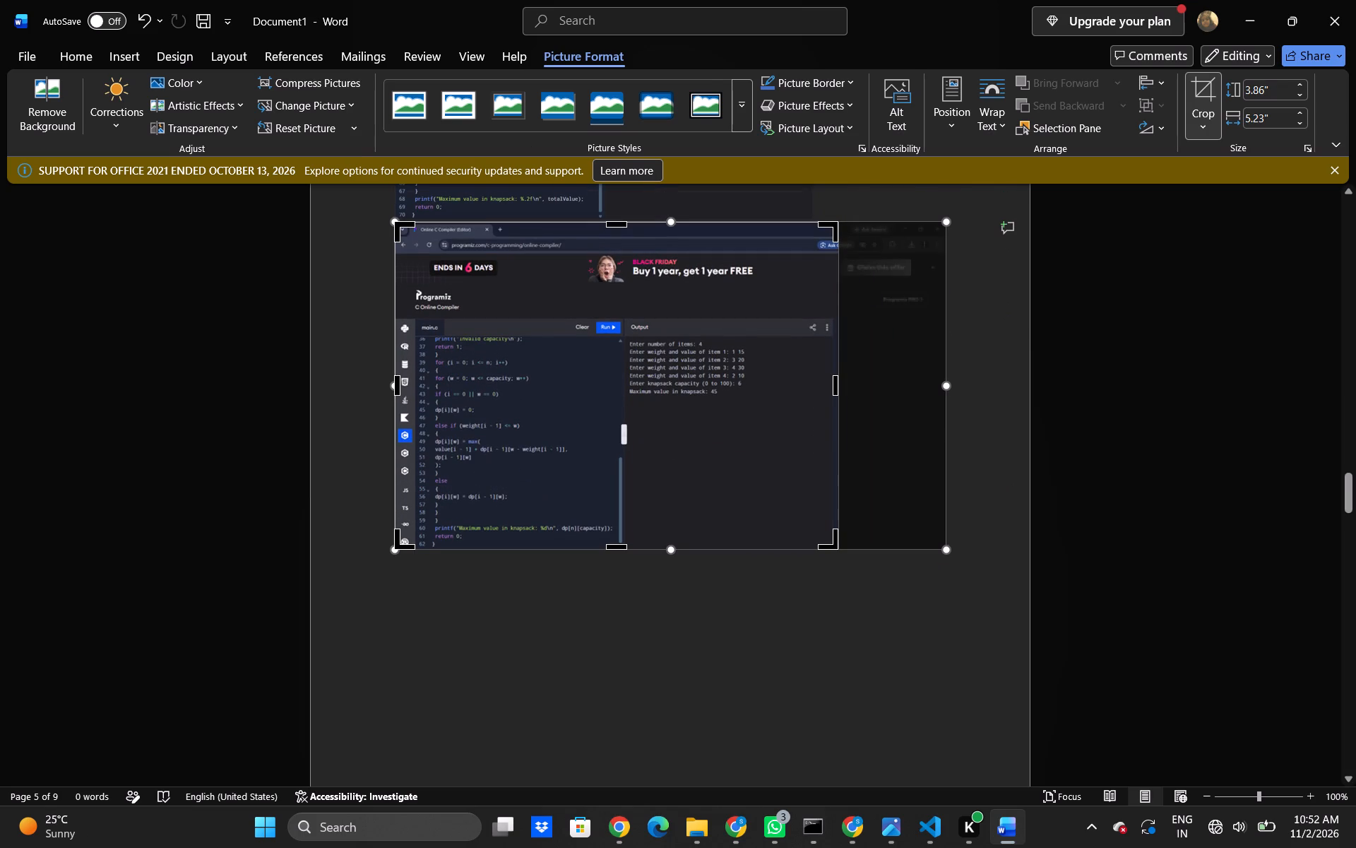
pyautogui.moveTo(614, 227); pyautogui.dragTo(618, 314)
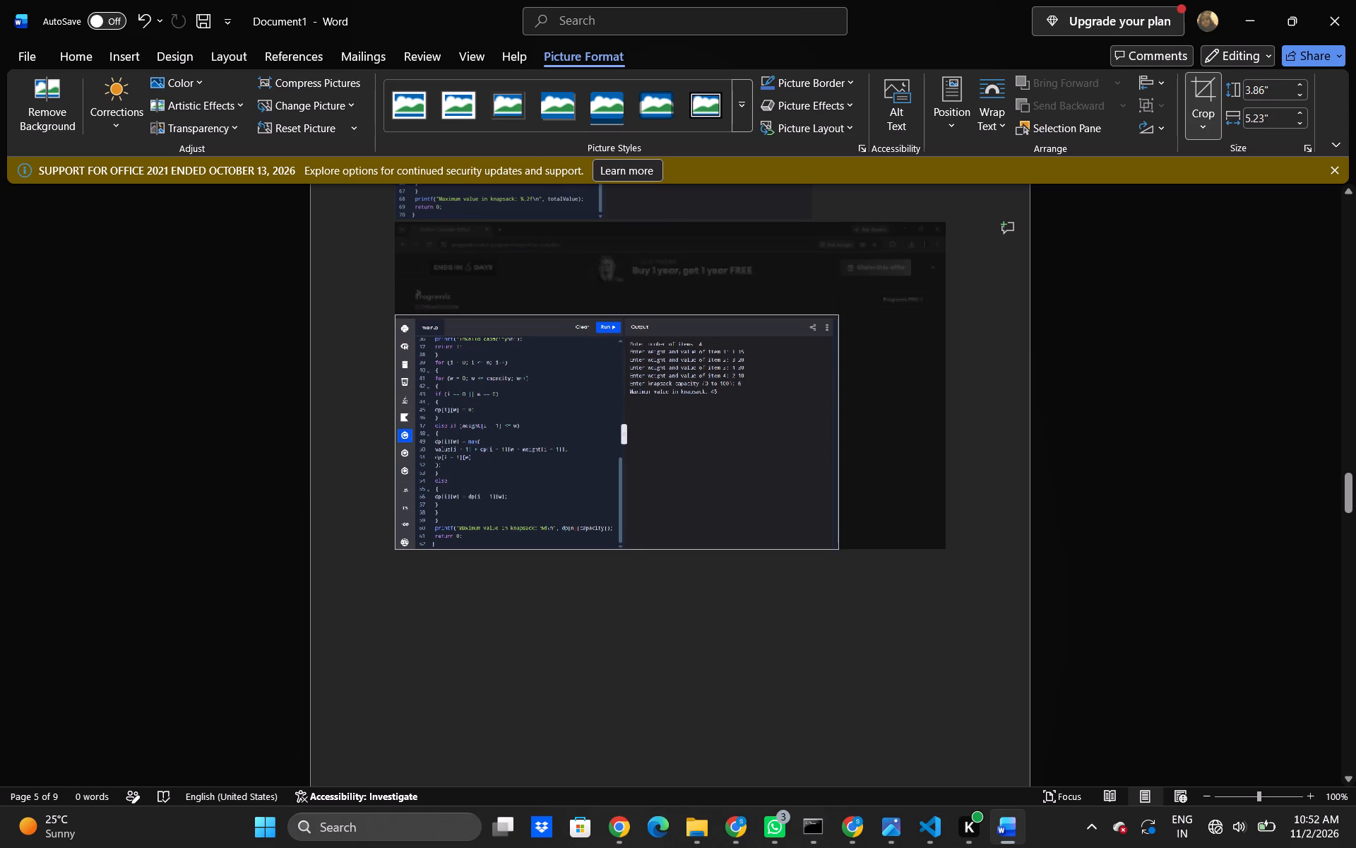
pyautogui.moveTo(618, 314); pyautogui.dragTo(618, 316)
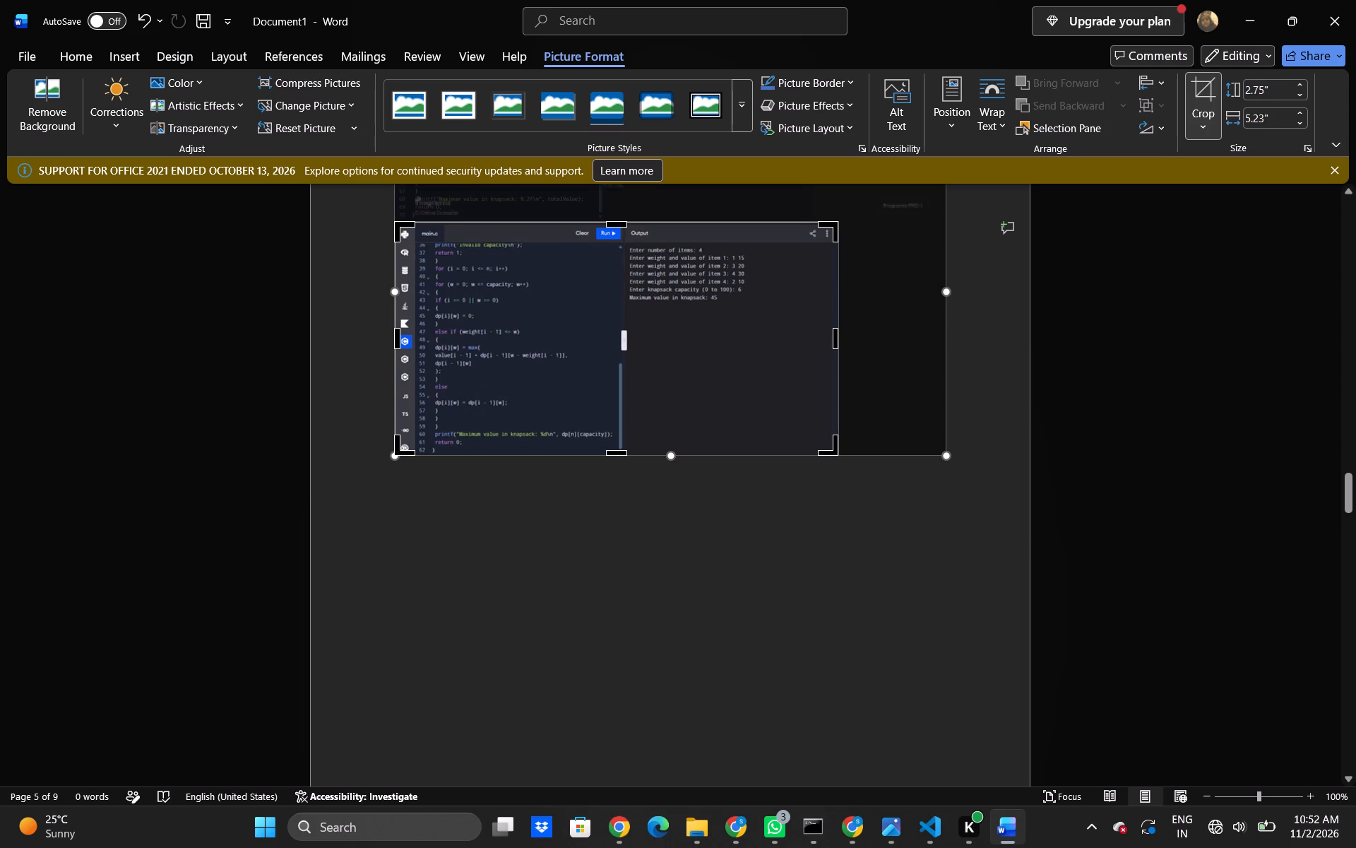
pyautogui.moveTo(398, 340); pyautogui.dragTo(419, 346)
pyautogui.click(491, 620)
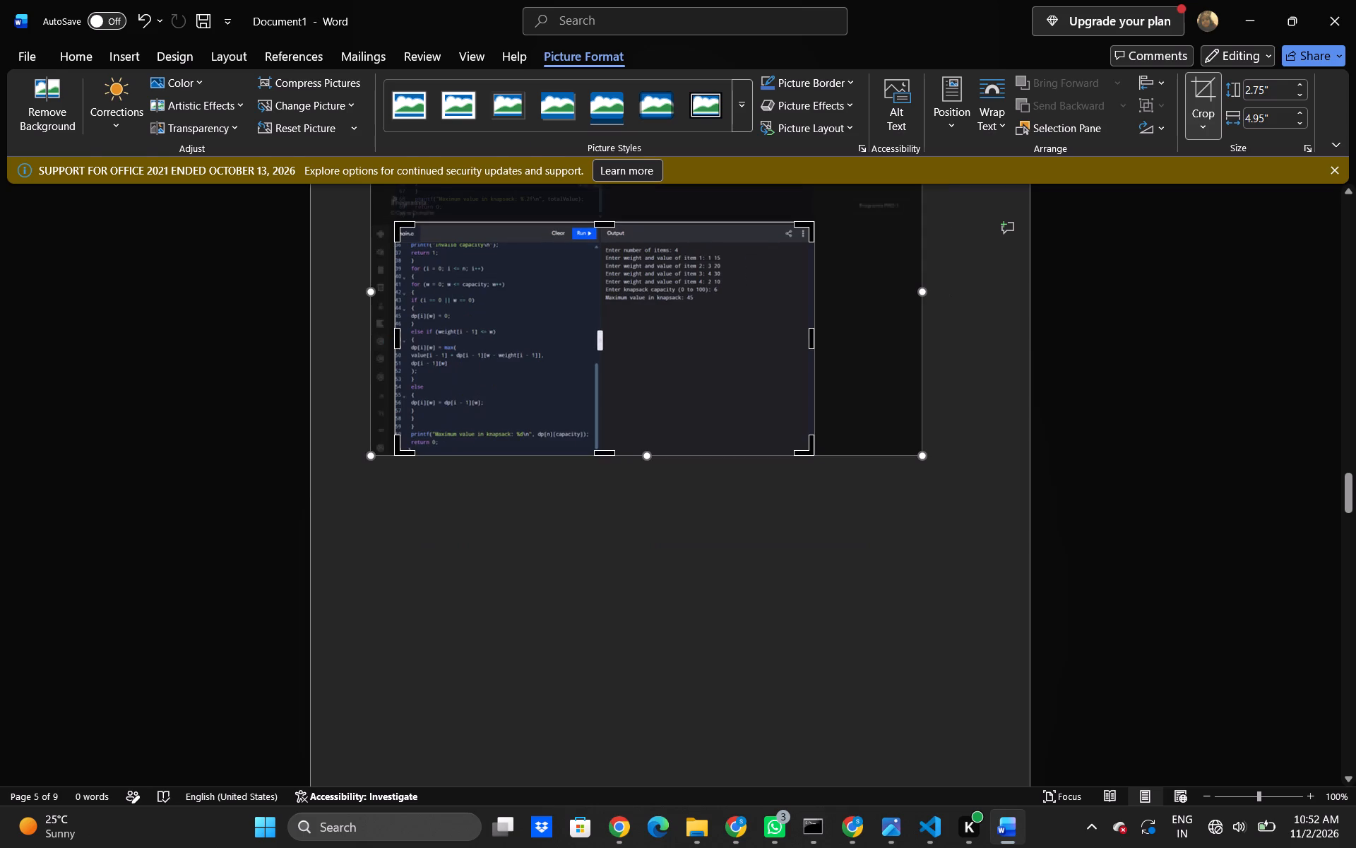
# Crop the browser header and advert banner off the LCS screenshot on the sixth page, leaving a height of about 2.75".
pyautogui.scroll(-4, 491, 620)
pyautogui.tripleClick(685, 440)
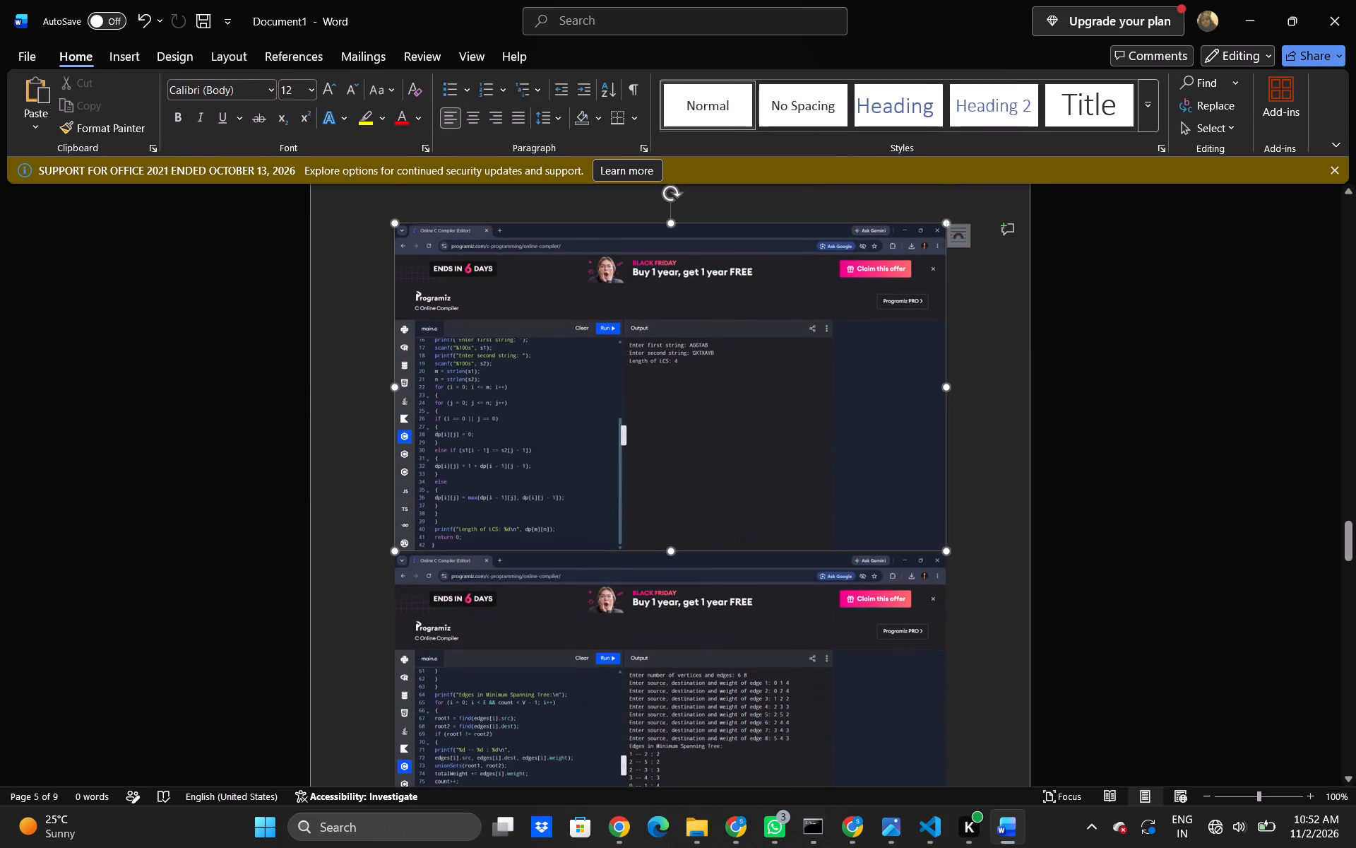
pyautogui.click(1208, 88)
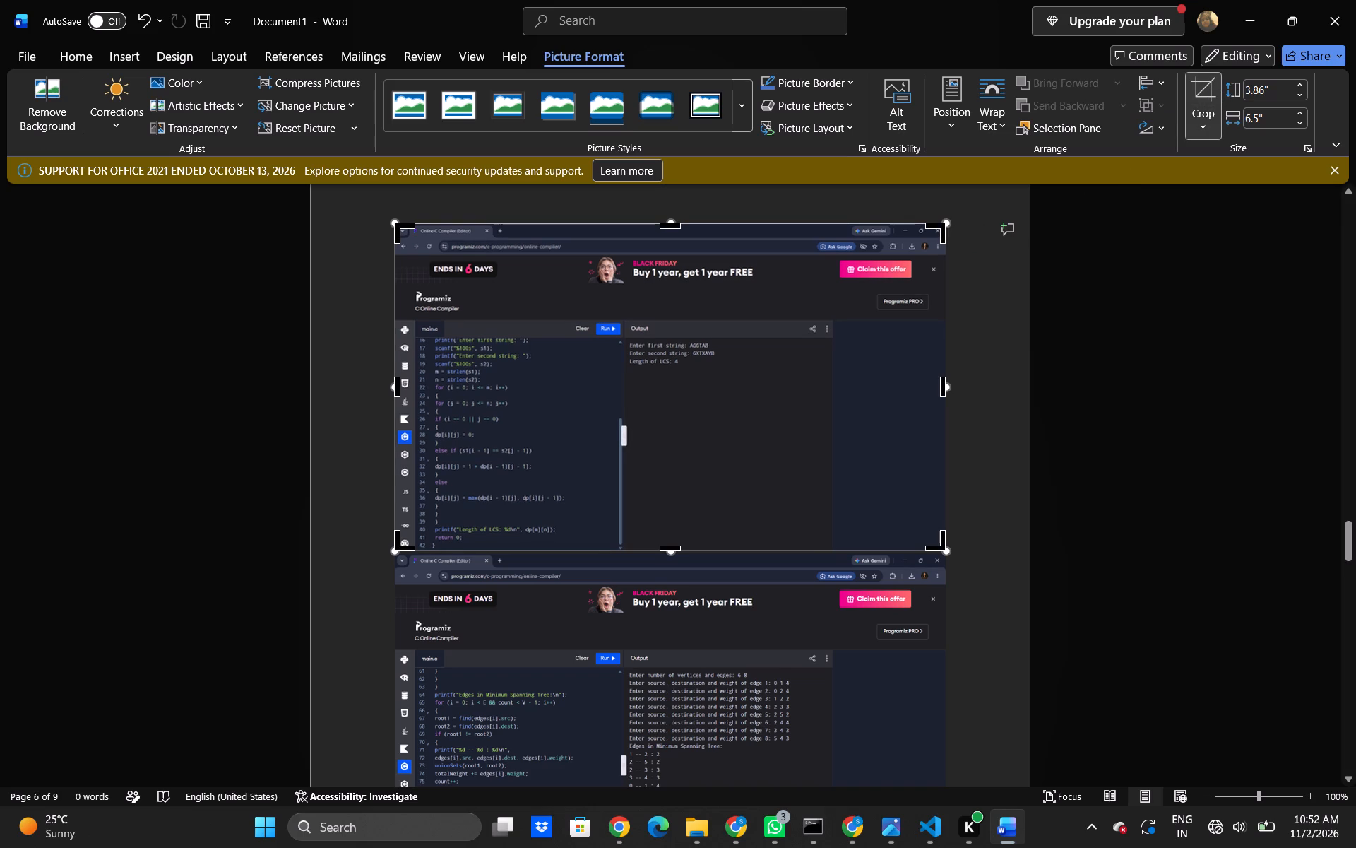
pyautogui.moveTo(666, 223); pyautogui.dragTo(664, 321)
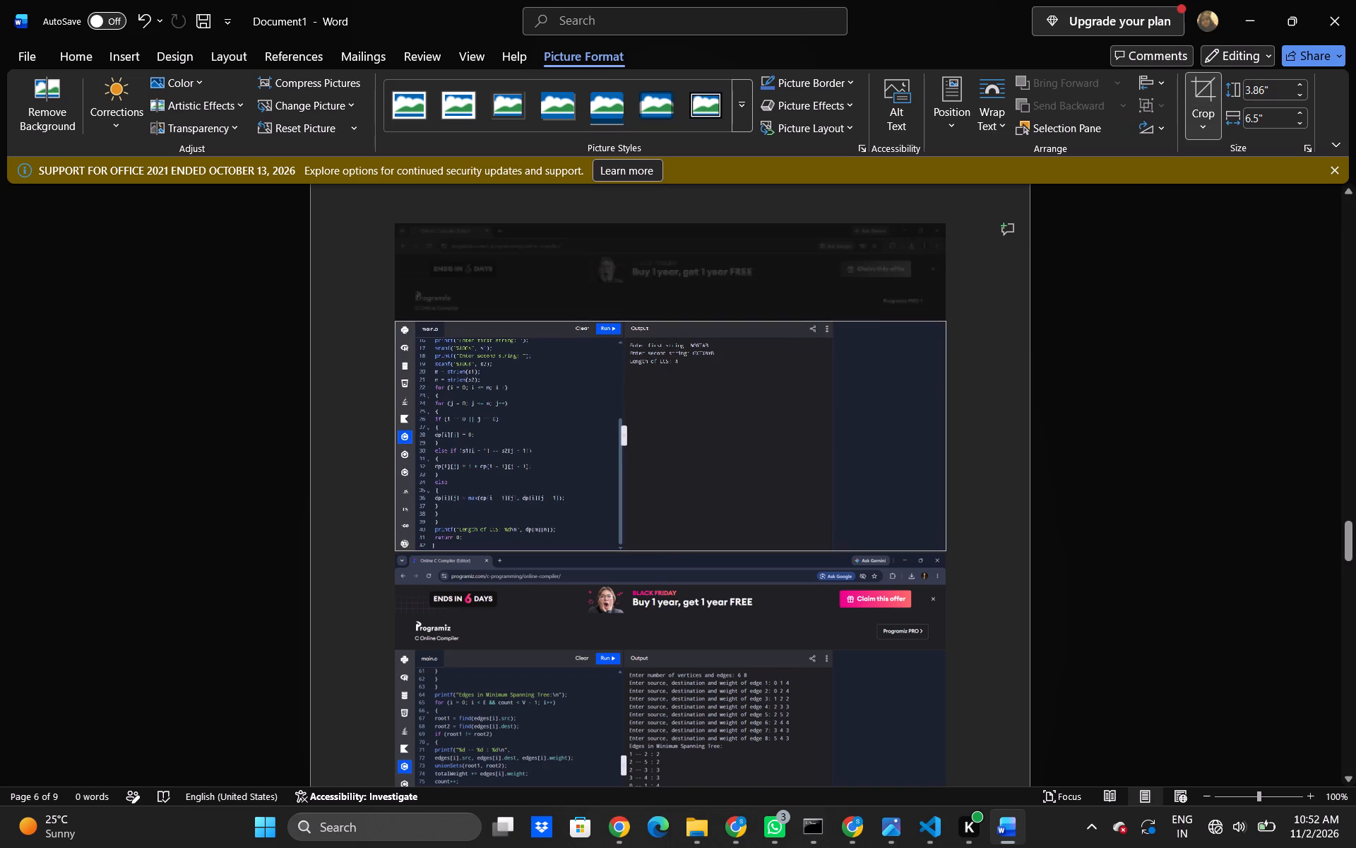
pyautogui.moveTo(664, 321); pyautogui.dragTo(658, 317)
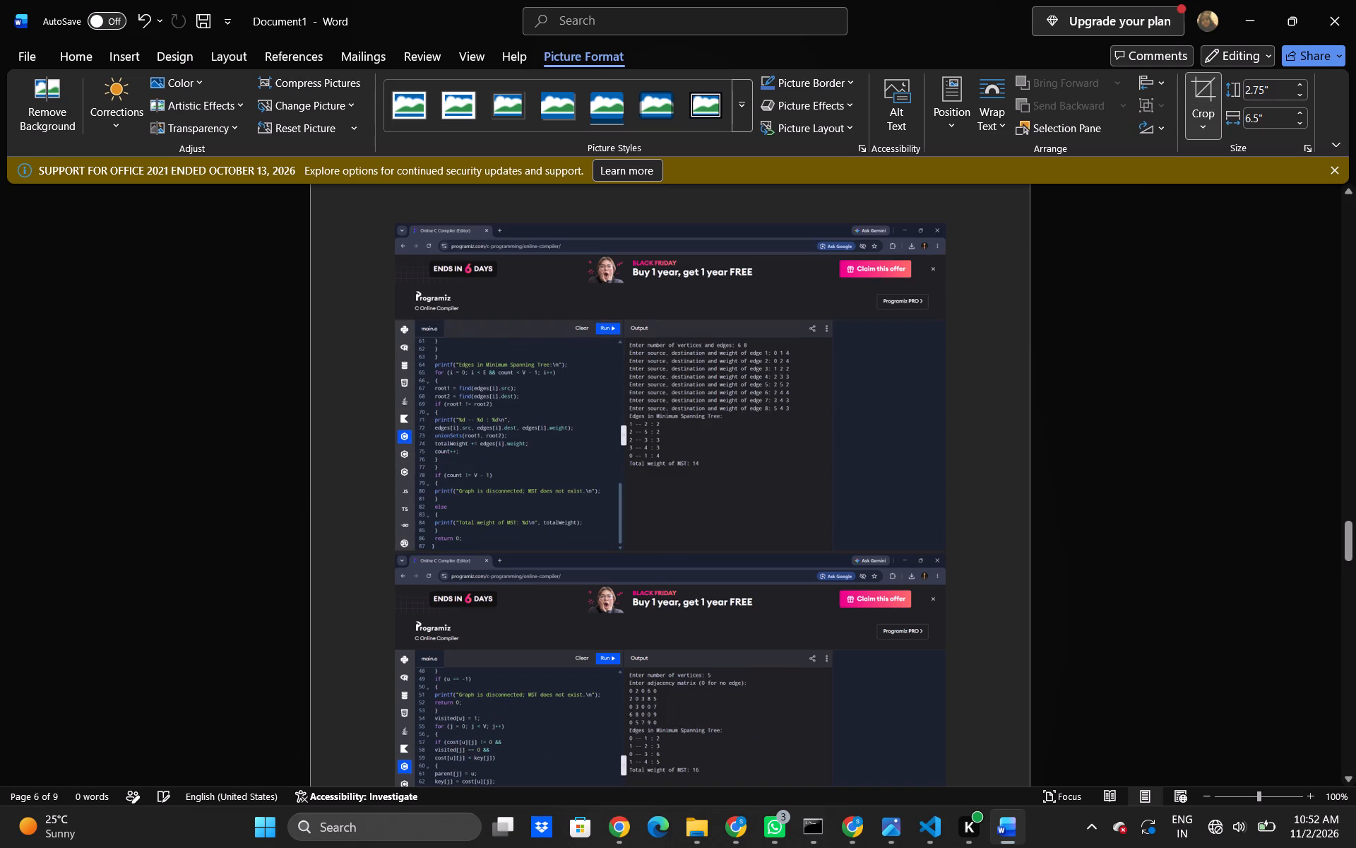
# Crop the first minimum spanning tree screenshot on the sixth page, with vertices and edges input, to its code and output panes, about 2.76" high.
pyautogui.doubleClick(856, 317)
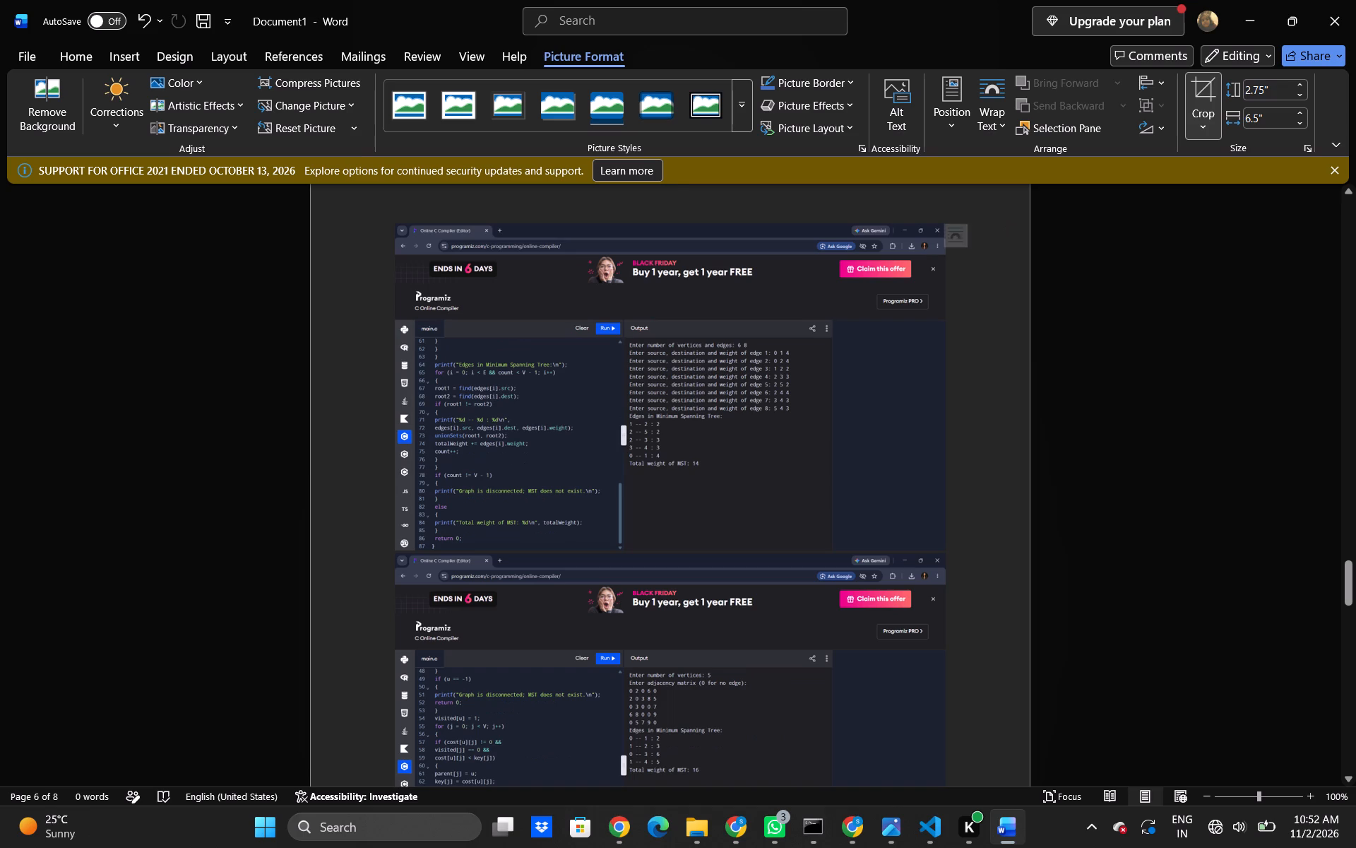
pyautogui.click(1214, 75)
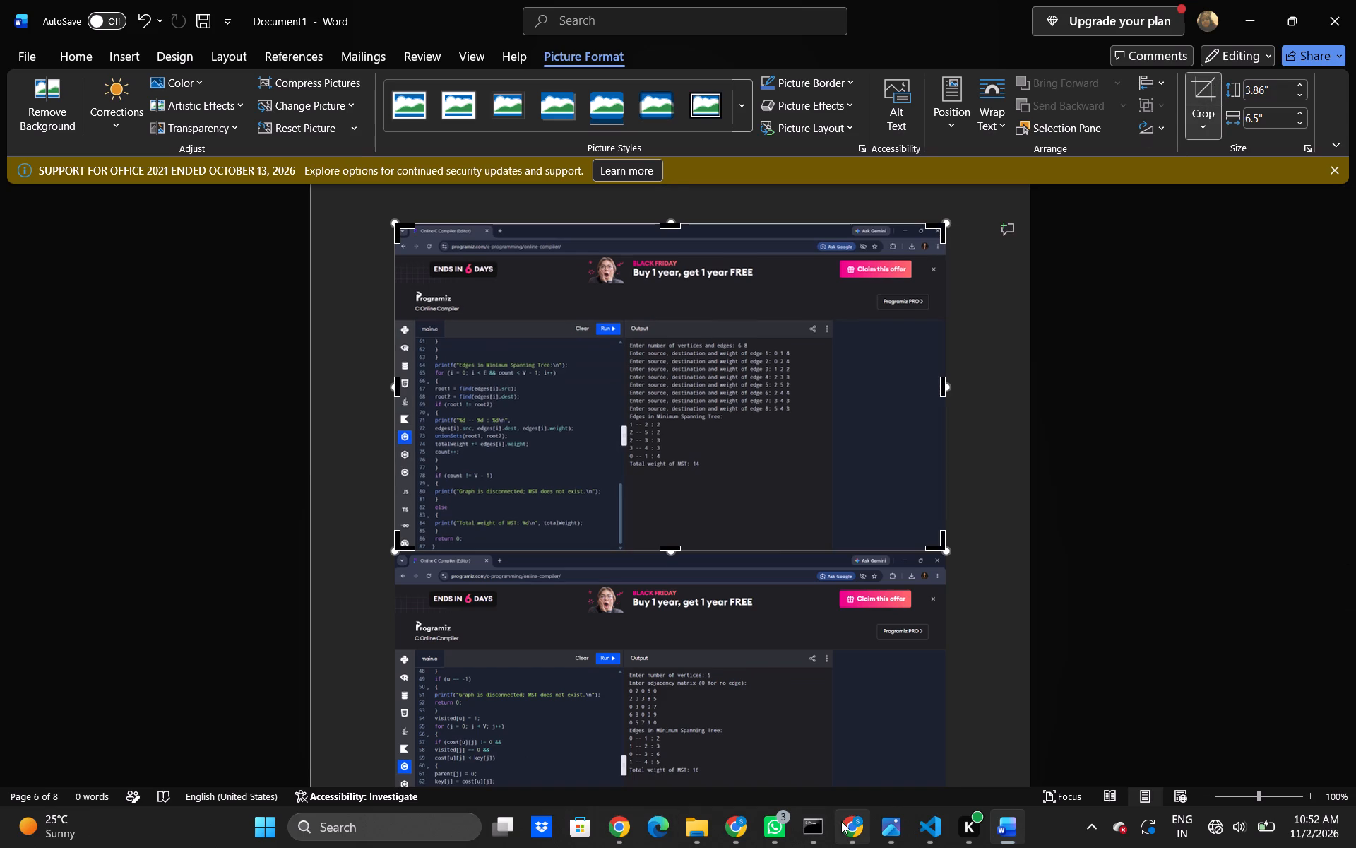
pyautogui.click(857, 748)
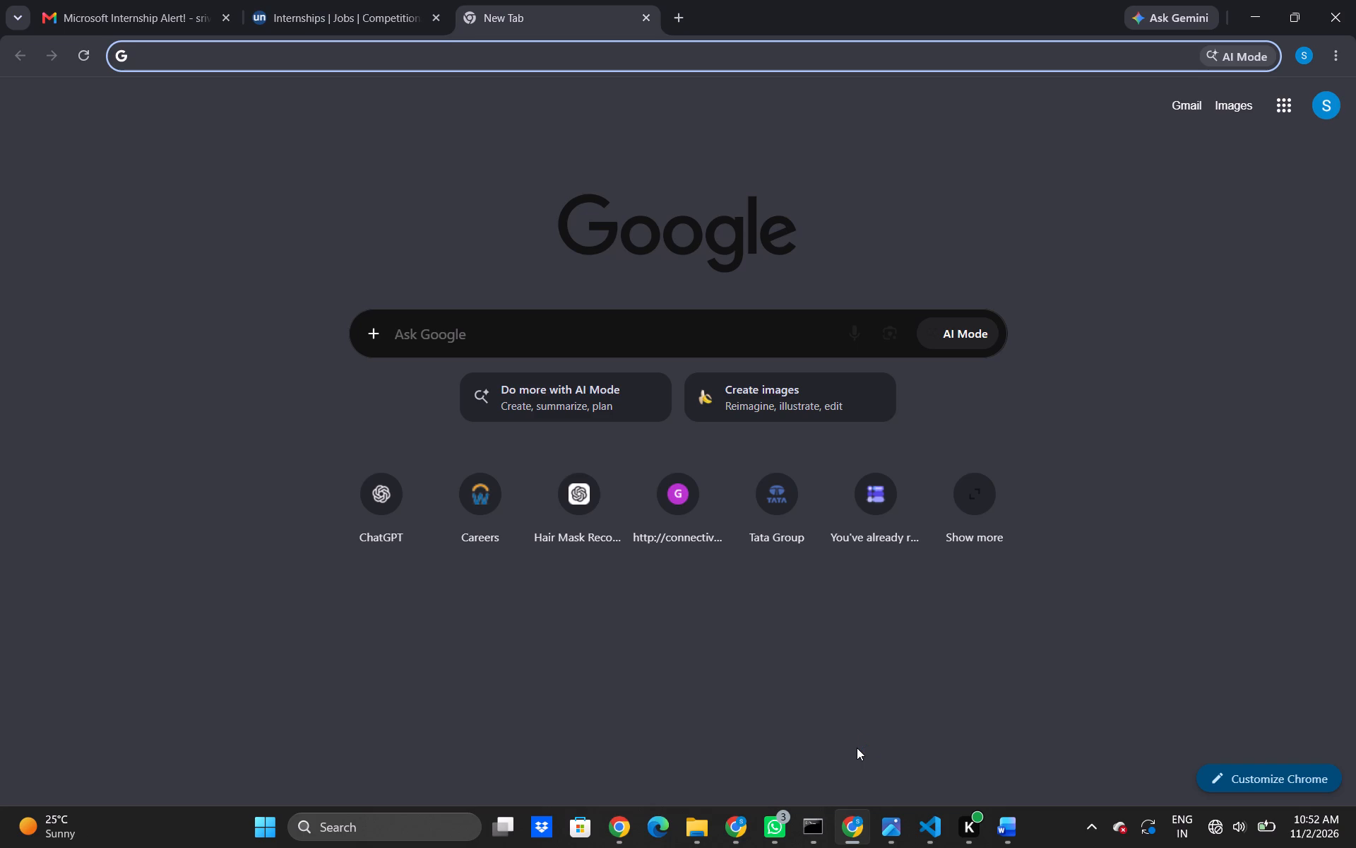
pyautogui.press('space')
pyautogui.hotkey('alt', 'Tab')
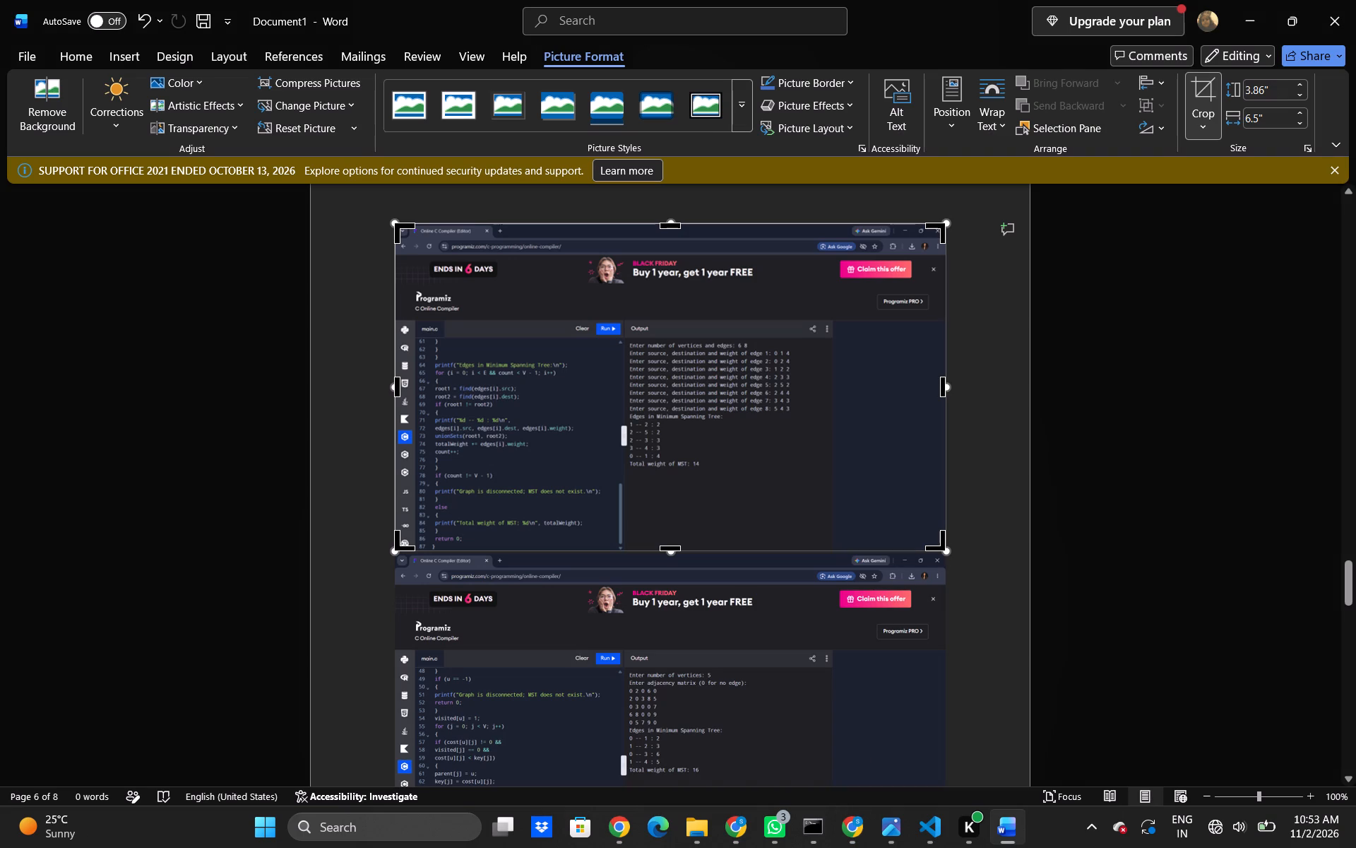
pyautogui.moveTo(671, 225); pyautogui.dragTo(671, 290)
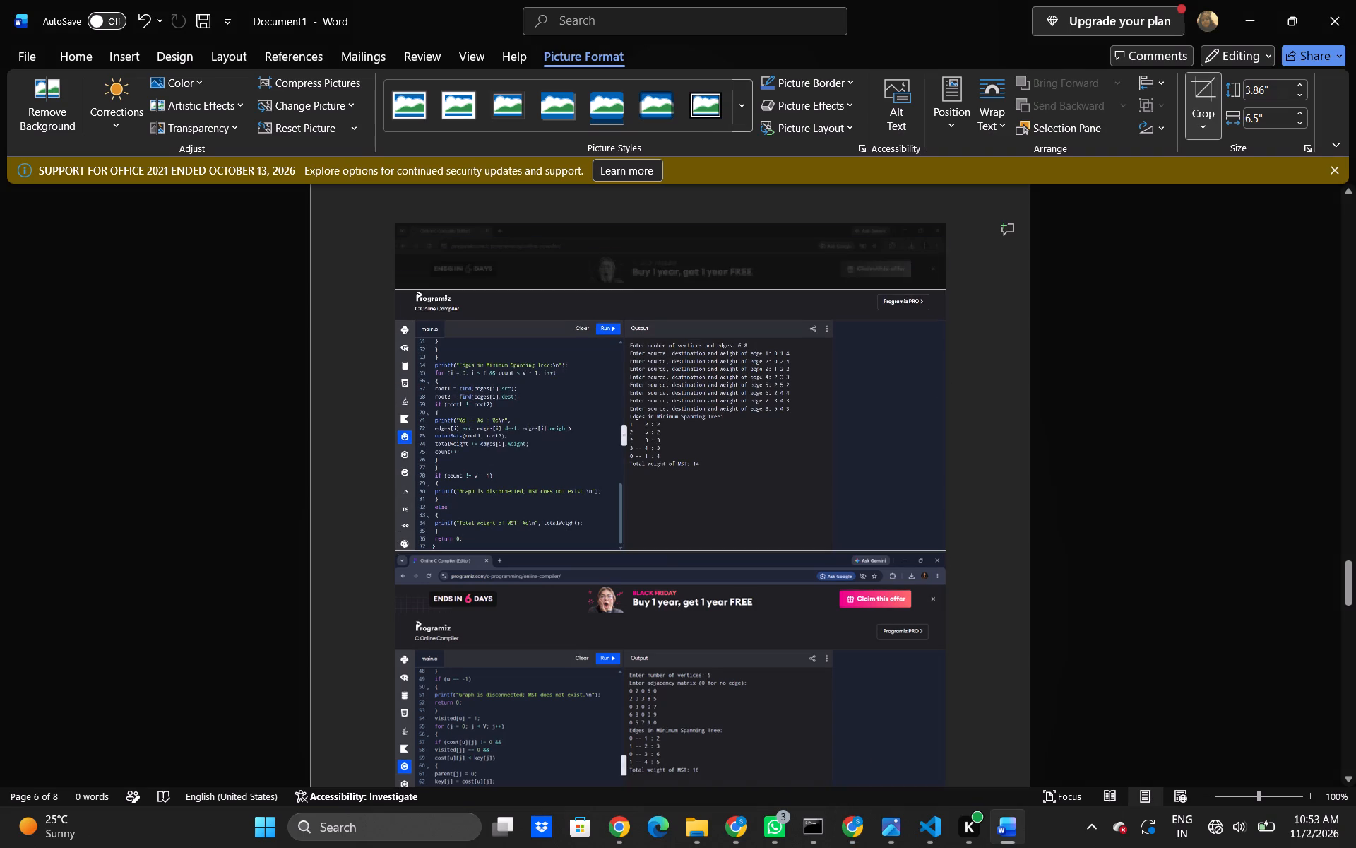
pyautogui.moveTo(671, 290); pyautogui.dragTo(667, 317)
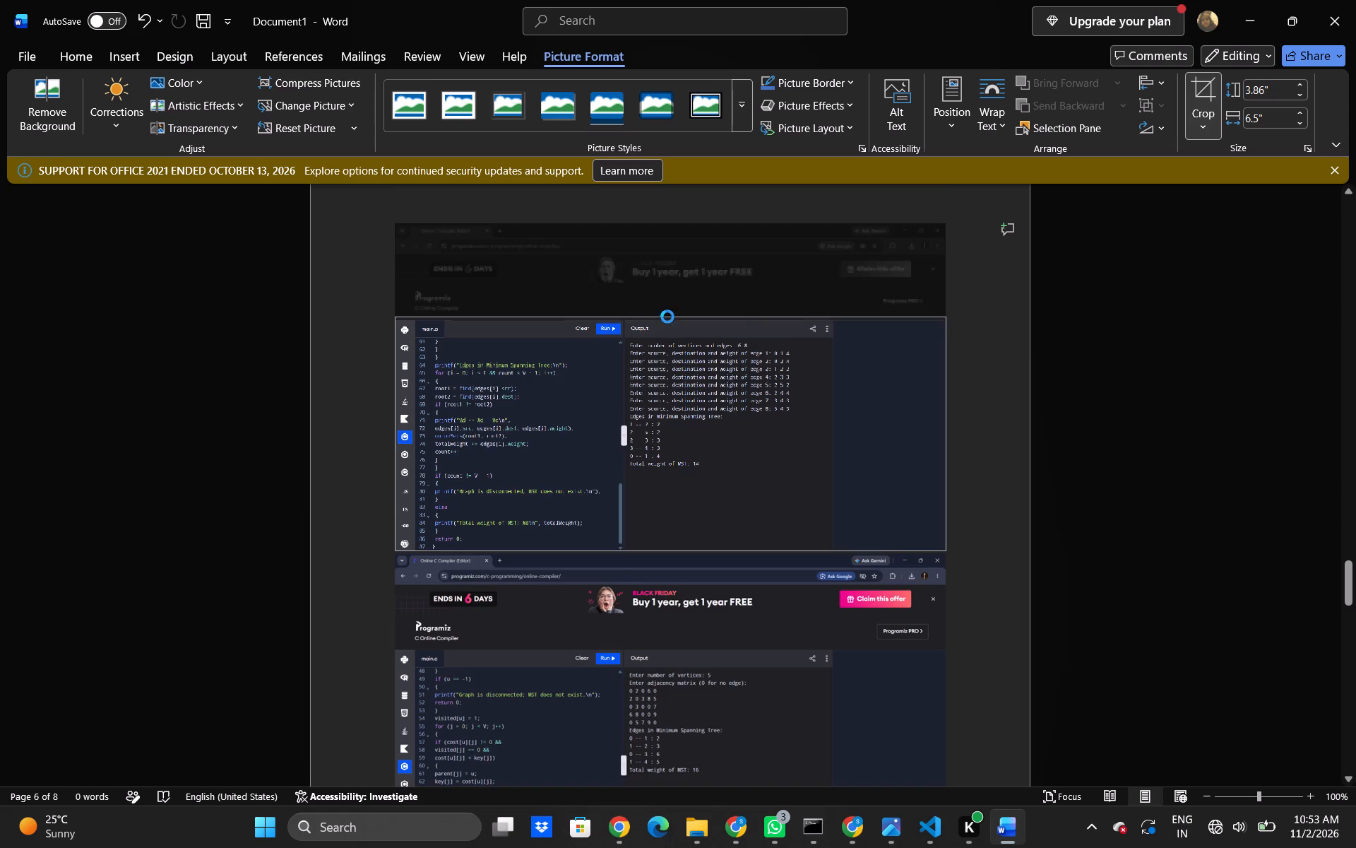
pyautogui.moveTo(398, 341); pyautogui.dragTo(422, 341)
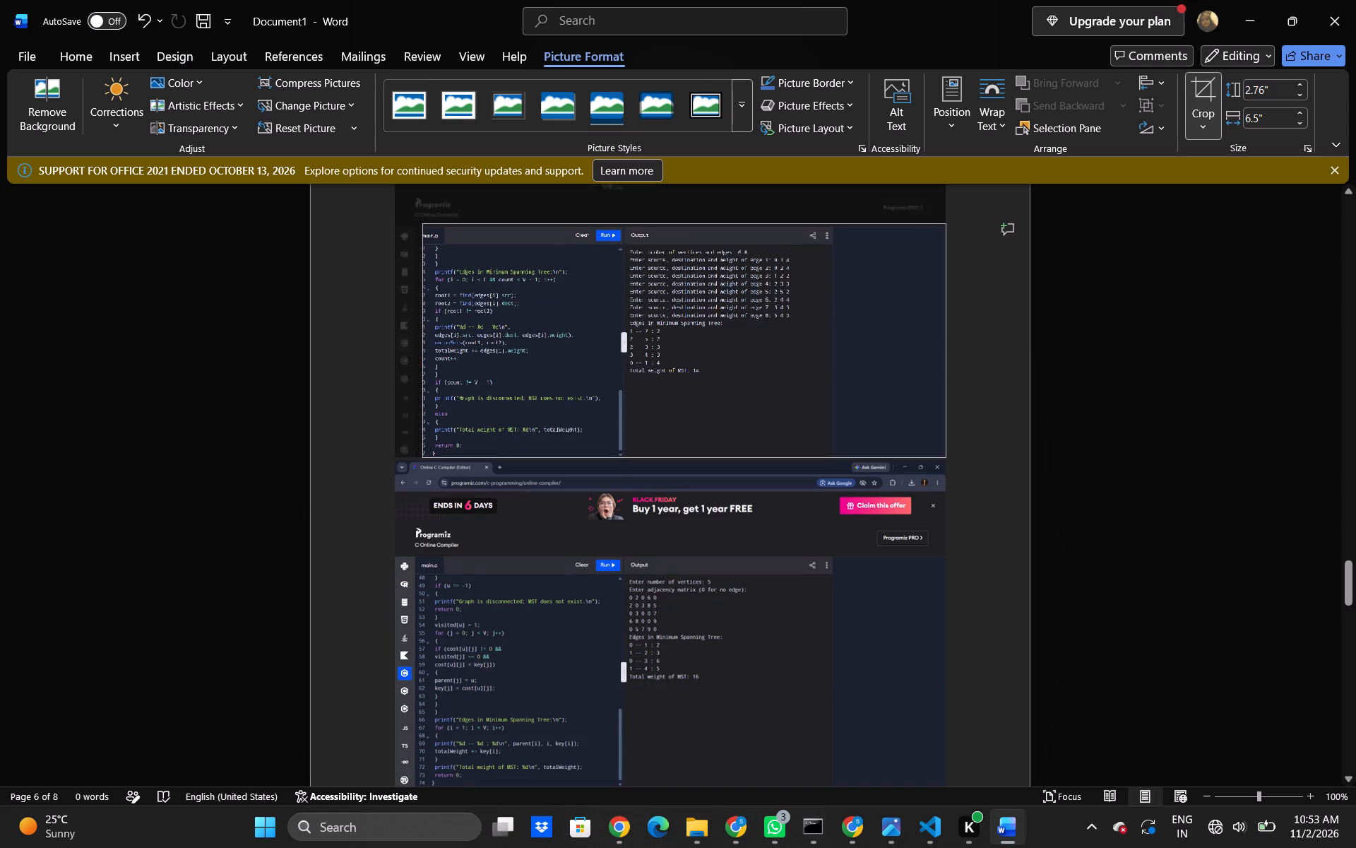
pyautogui.moveTo(422, 341); pyautogui.dragTo(412, 342)
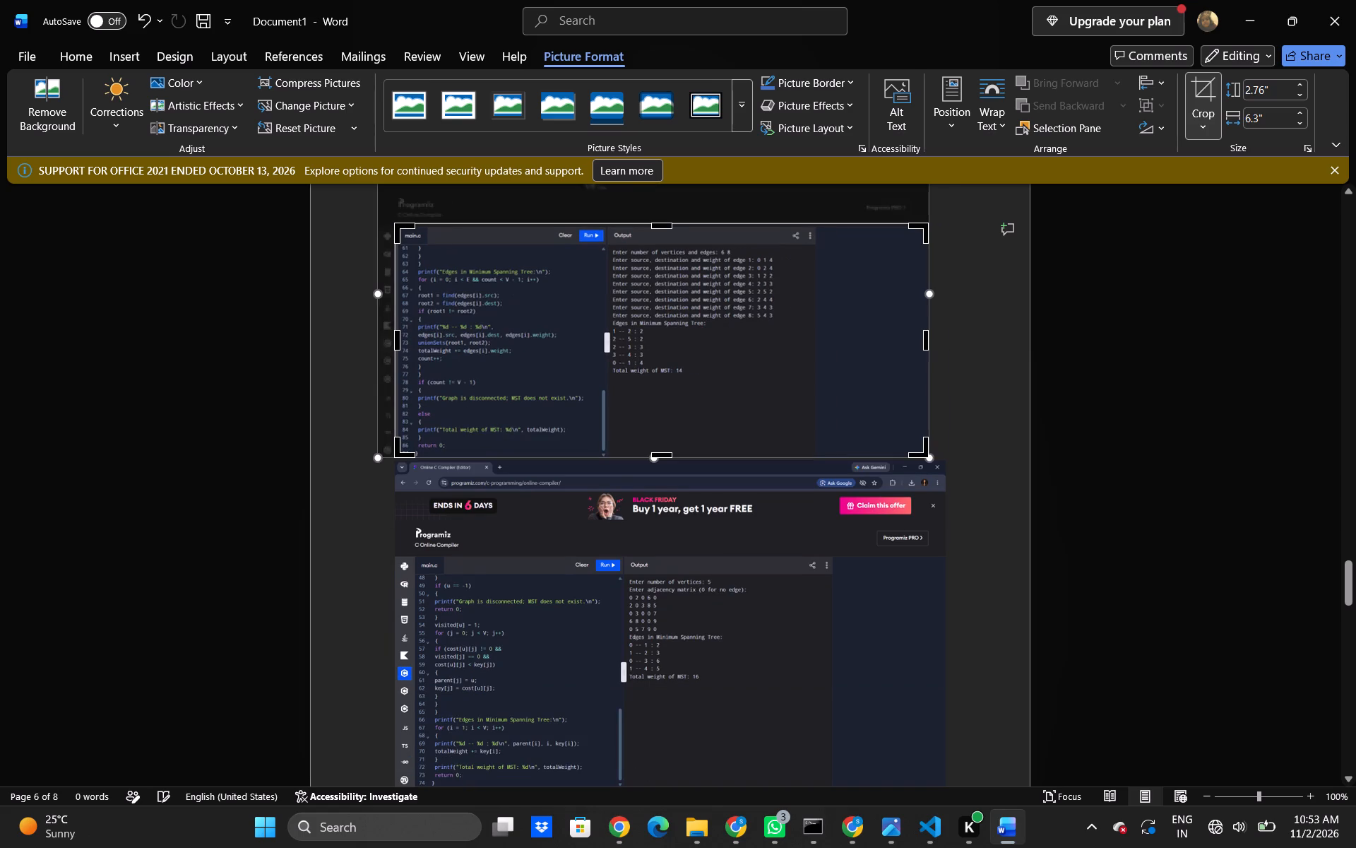
pyautogui.moveTo(924, 341); pyautogui.dragTo(819, 352)
# Crop the adjacency-matrix minimum spanning tree screenshot on the sixth page to its code and output panes, about 2.75" high and 4.93" wide.
pyautogui.click(766, 631)
pyautogui.scroll(-2, 766, 631)
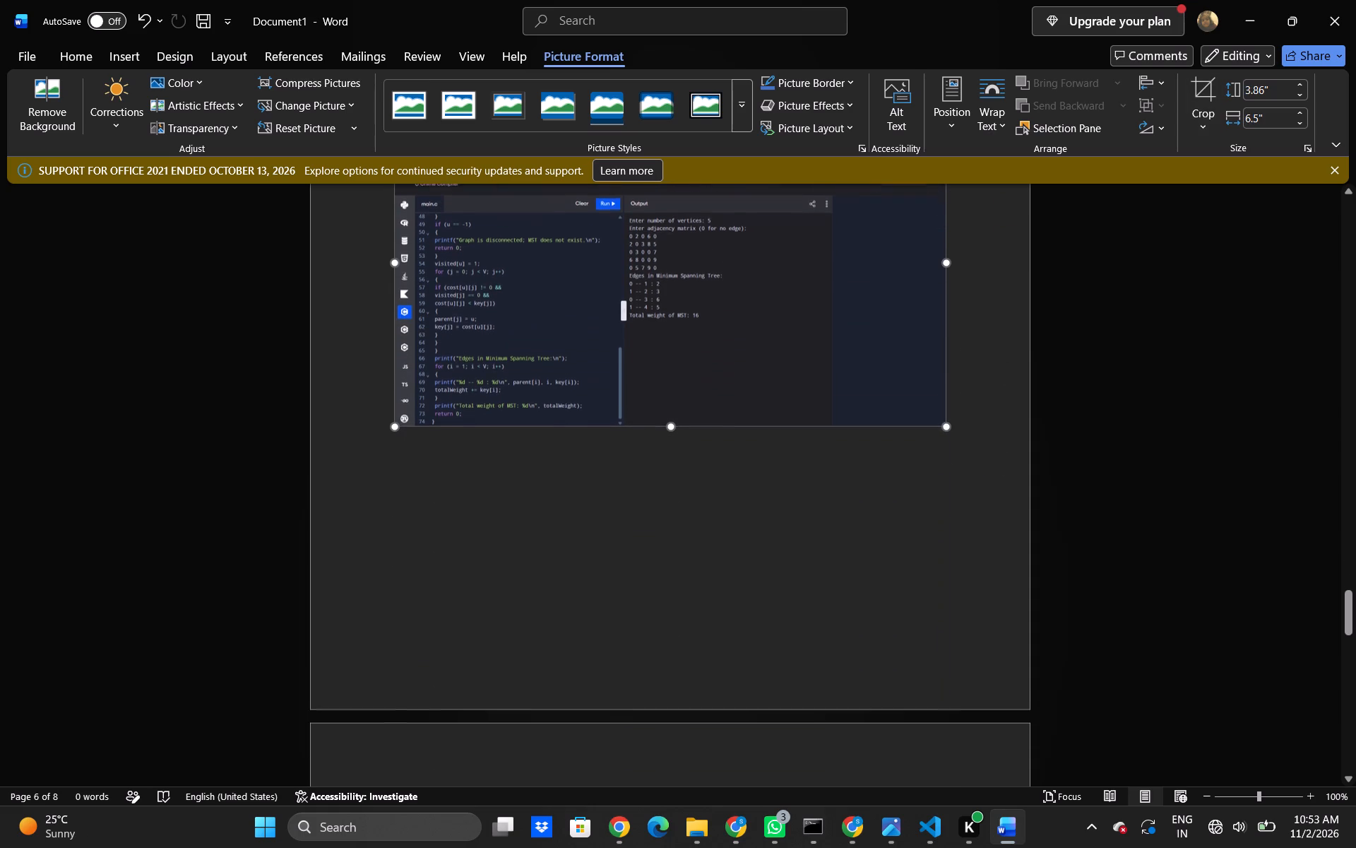
pyautogui.scroll(-1, 766, 631)
pyautogui.click(1201, 98)
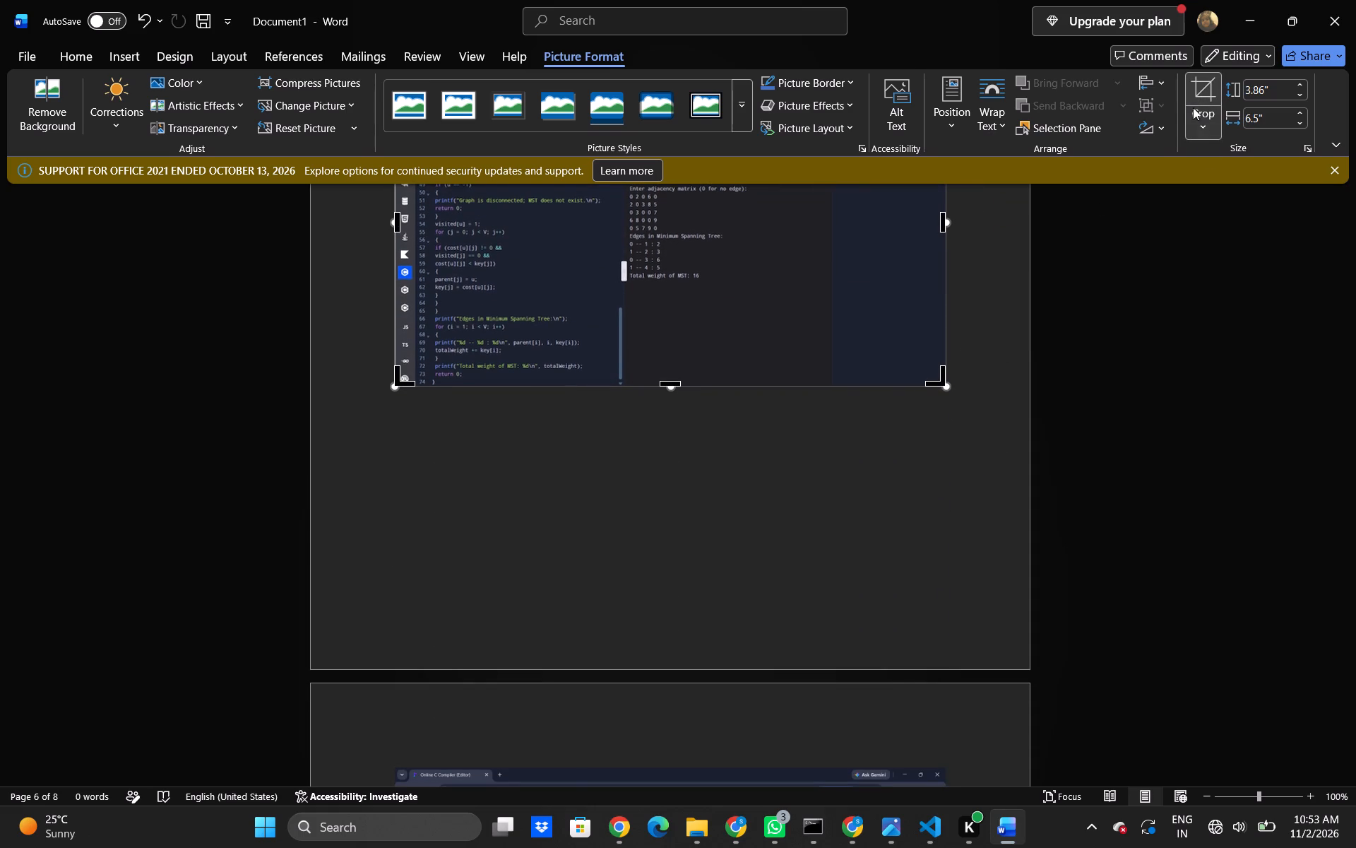
pyautogui.scroll(2, 934, 404)
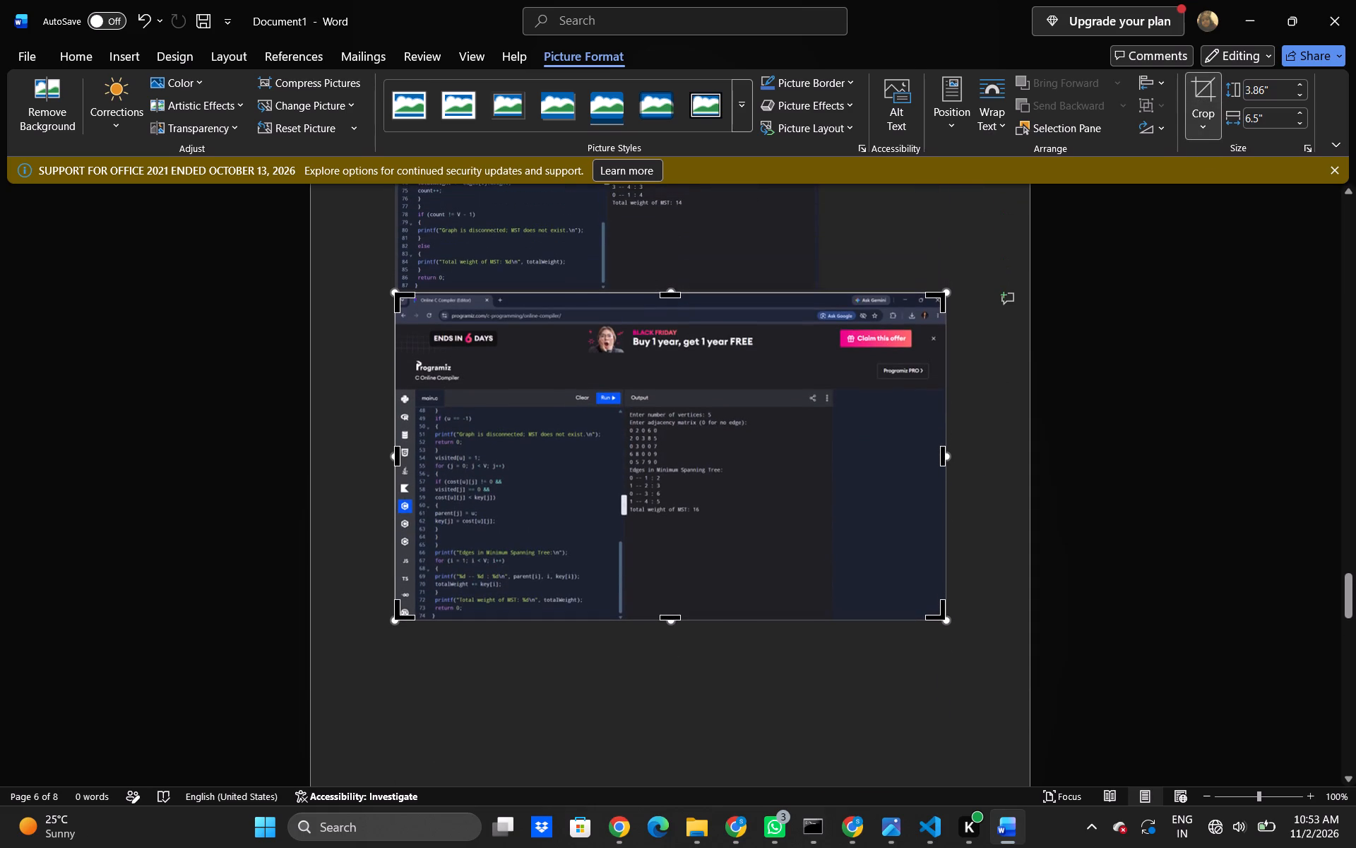
pyautogui.moveTo(672, 291); pyautogui.dragTo(665, 305)
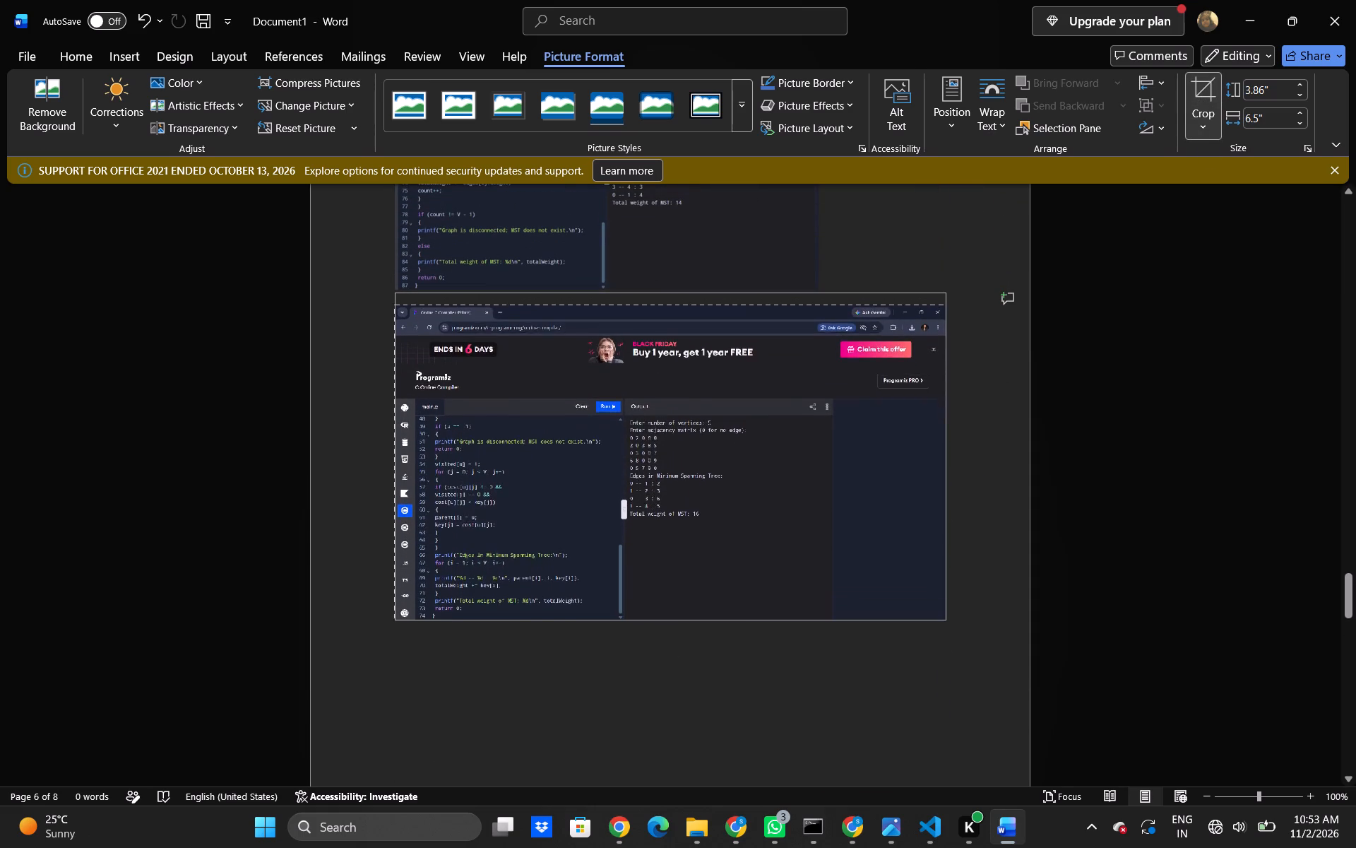
pyautogui.moveTo(665, 305); pyautogui.dragTo(662, 295)
pyautogui.moveTo(670, 296); pyautogui.dragTo(675, 318)
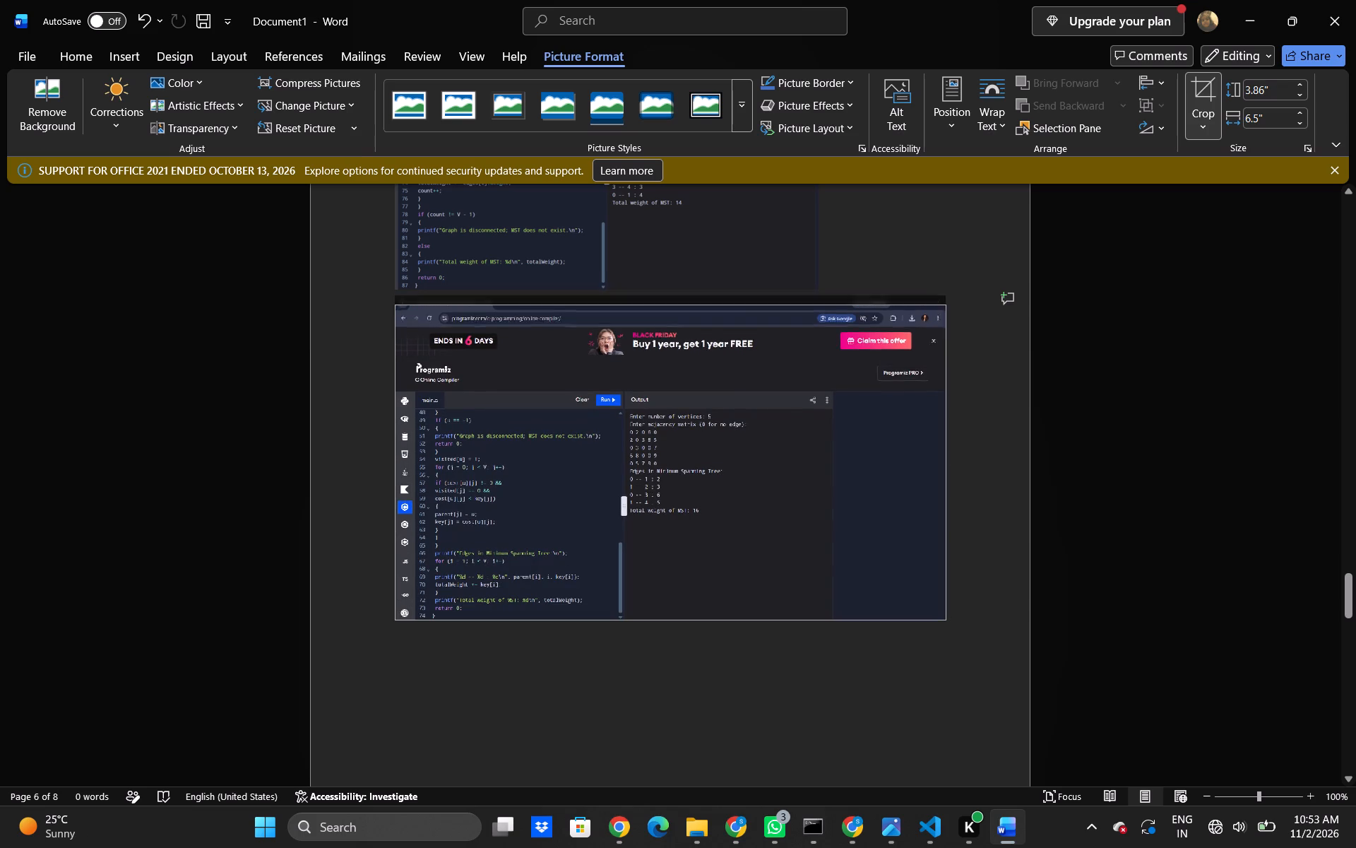
pyautogui.moveTo(675, 318); pyautogui.dragTo(681, 387)
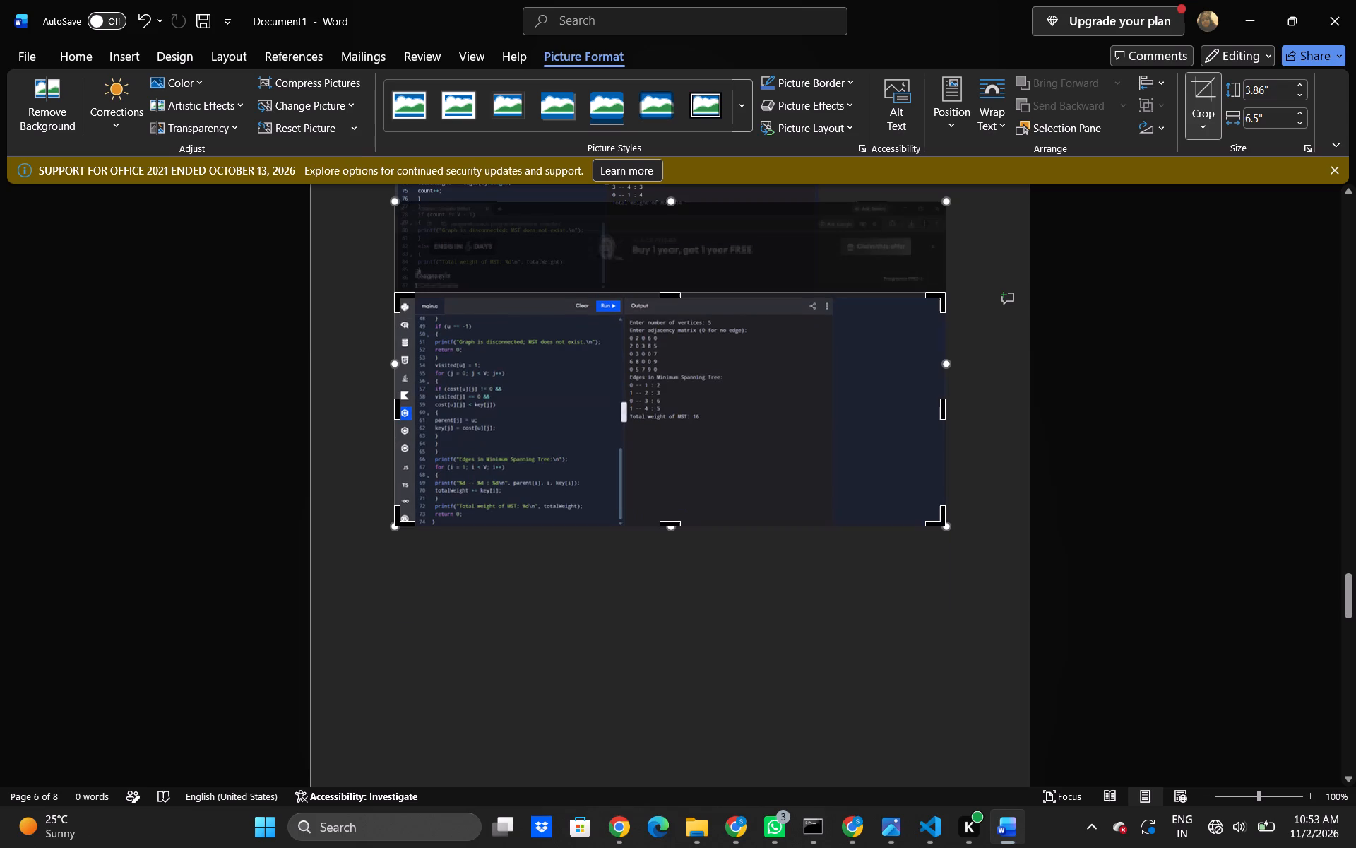
pyautogui.moveTo(398, 413); pyautogui.dragTo(416, 415)
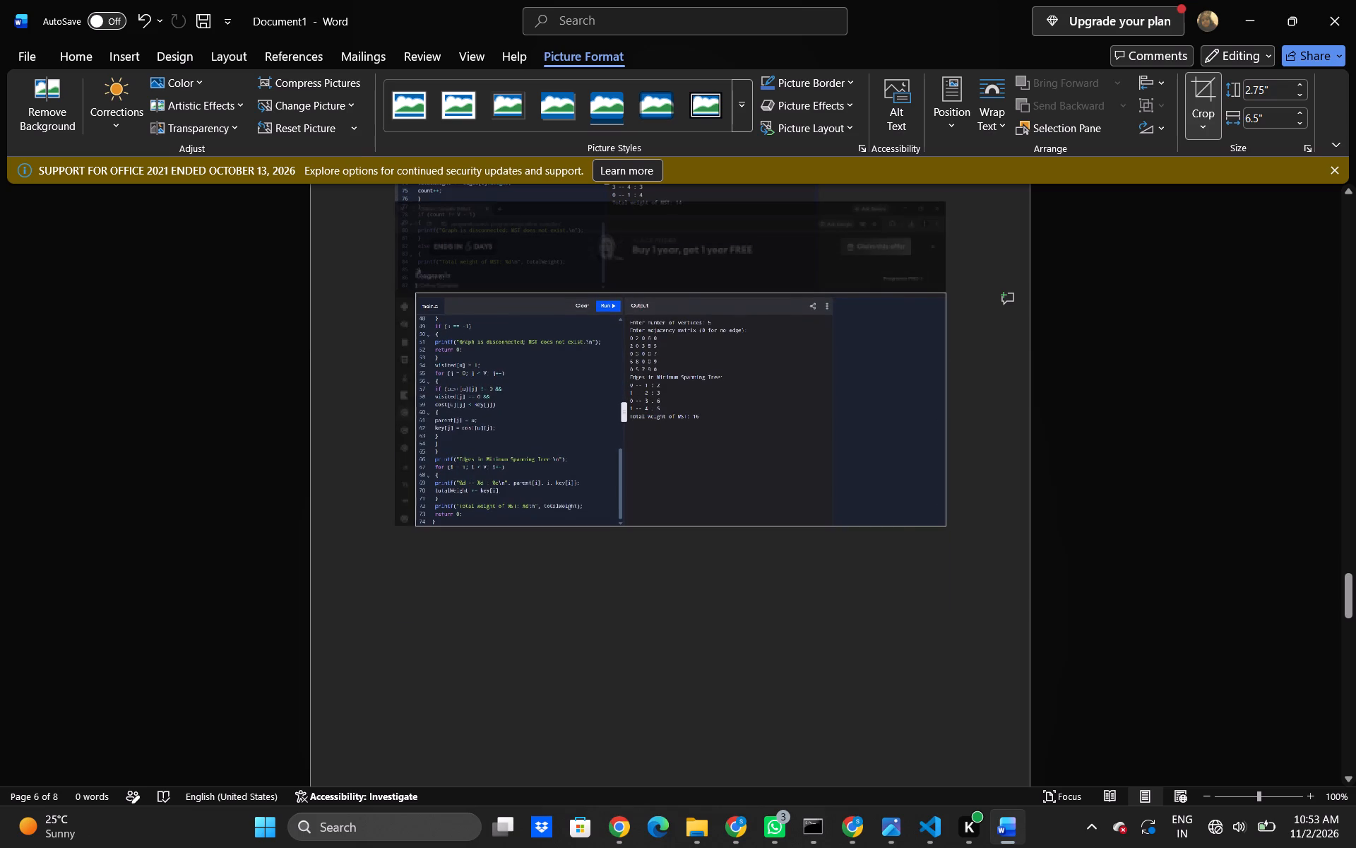
pyautogui.moveTo(416, 415); pyautogui.dragTo(417, 413)
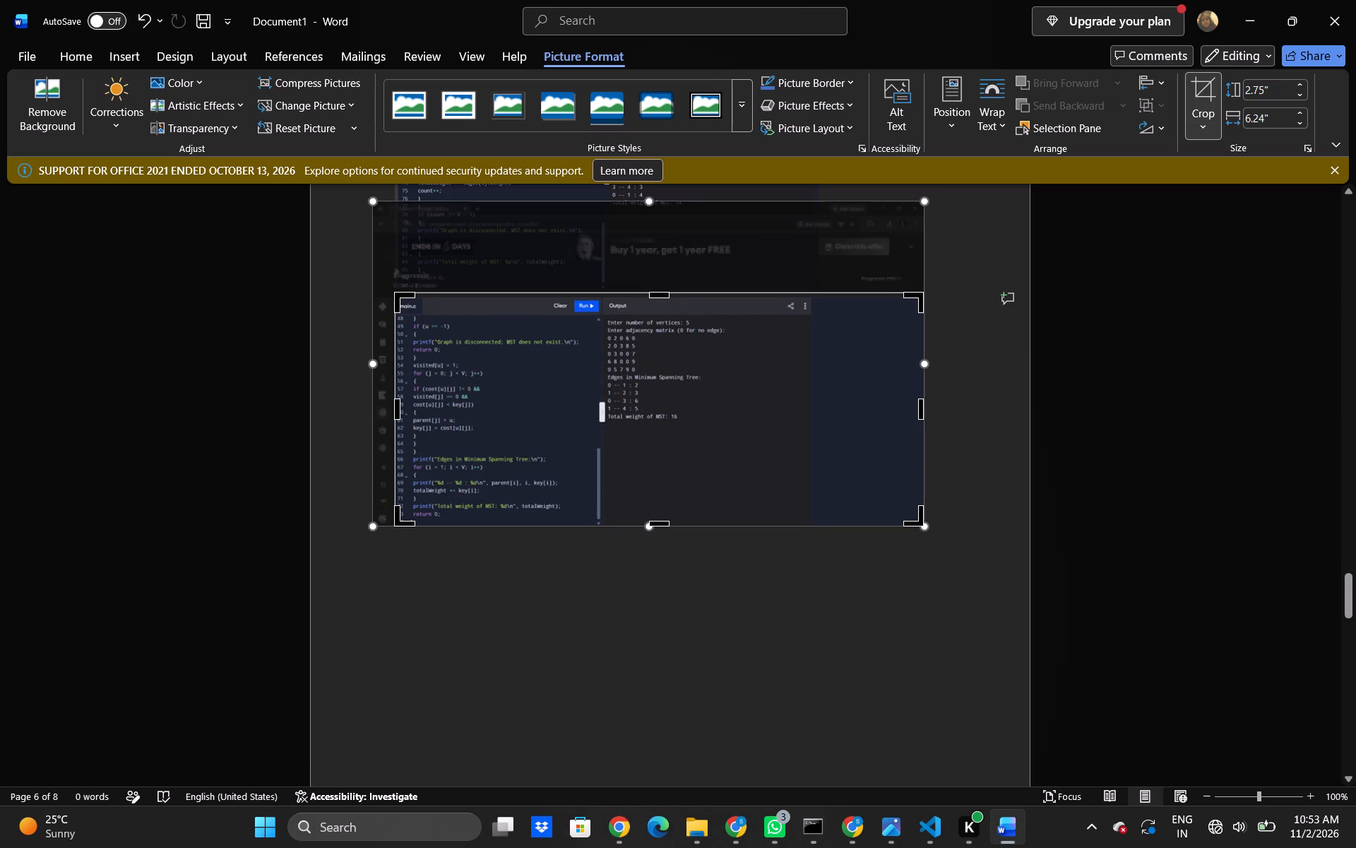
pyautogui.moveTo(920, 409); pyautogui.dragTo(813, 405)
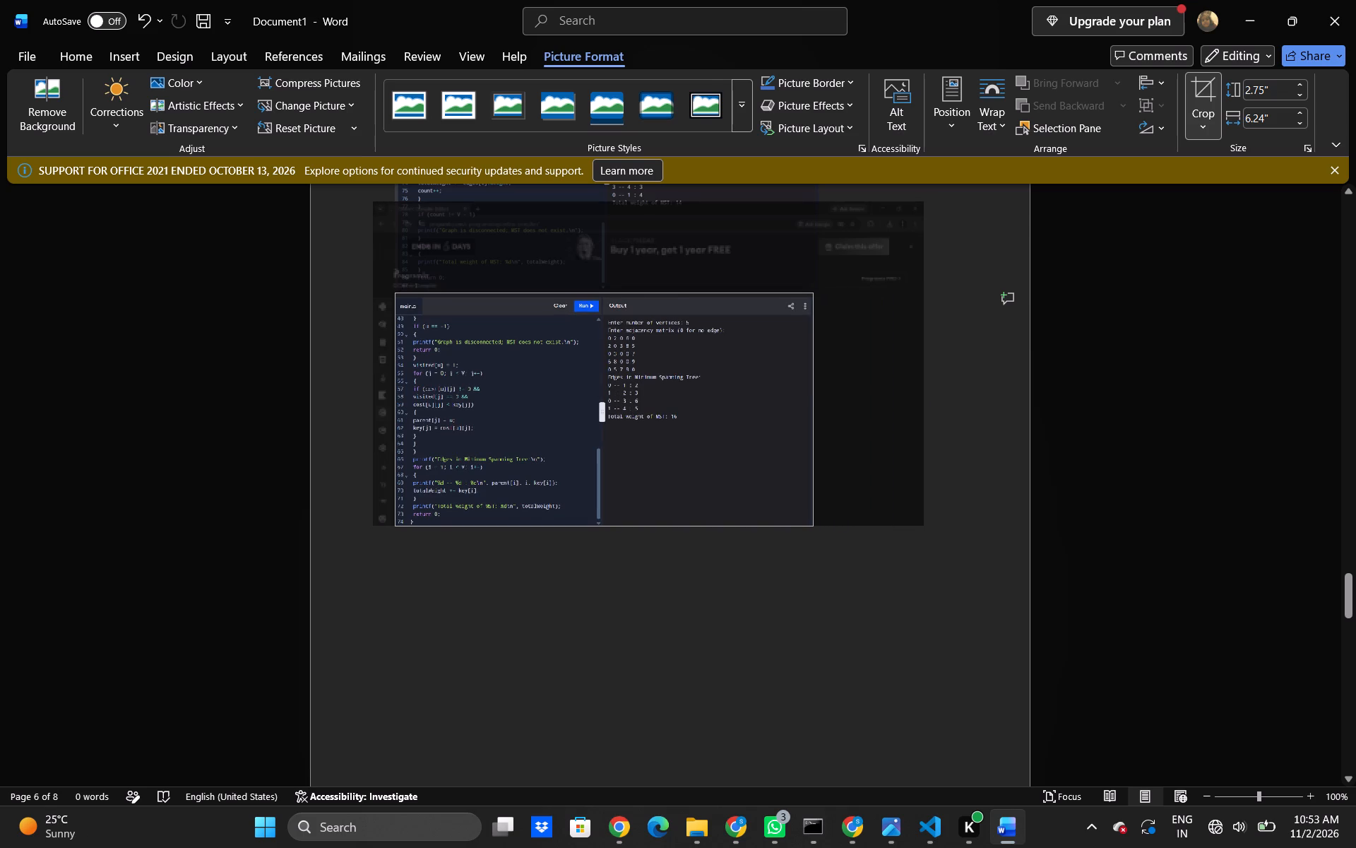
pyautogui.moveTo(813, 405); pyautogui.dragTo(813, 406)
# Crop the browser header and advert banner off the all-pairs shortest path screenshot on the seventh page, leaving a height of about 2.74".
pyautogui.scroll(-5, 792, 646)
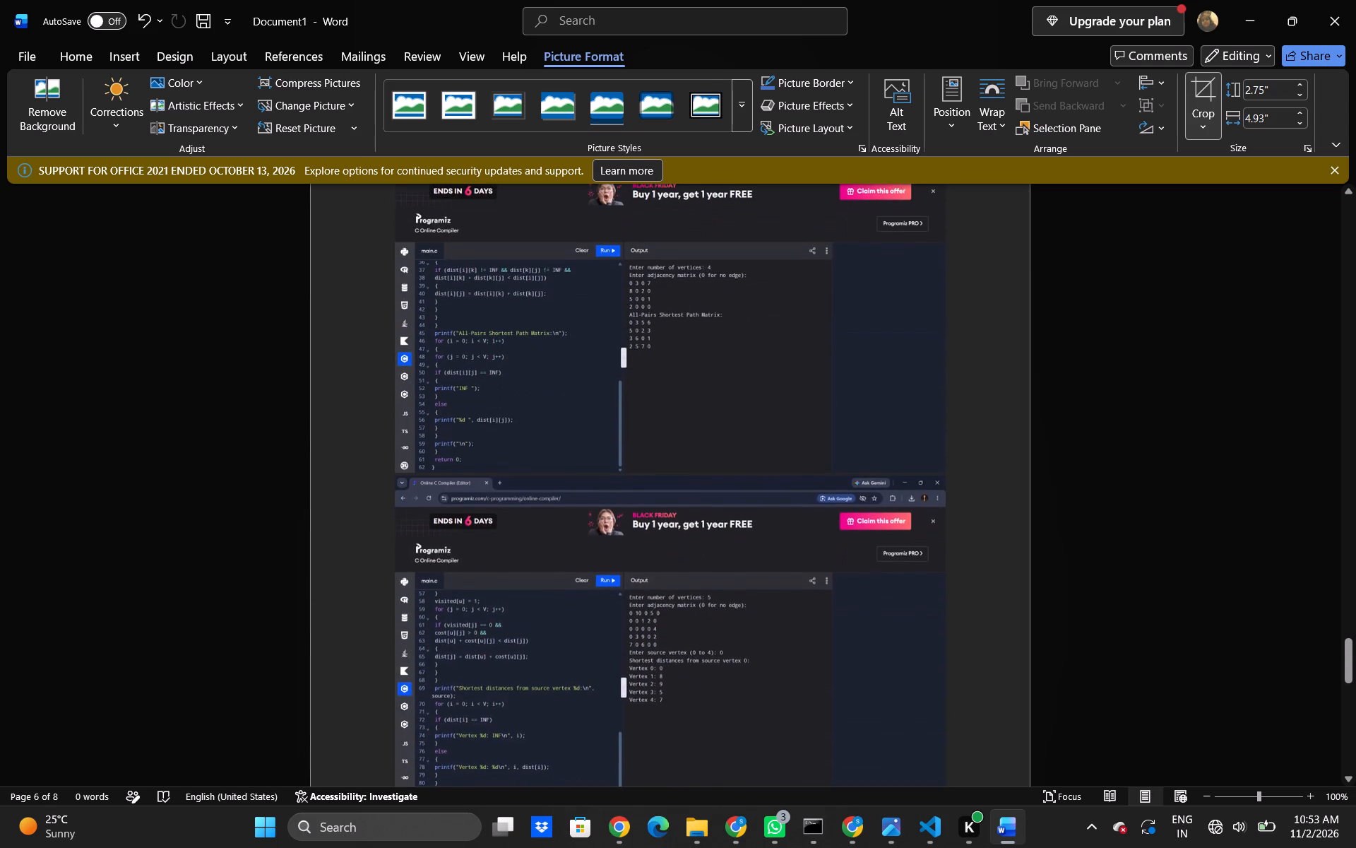
pyautogui.click(728, 459)
pyautogui.doubleClick(728, 459)
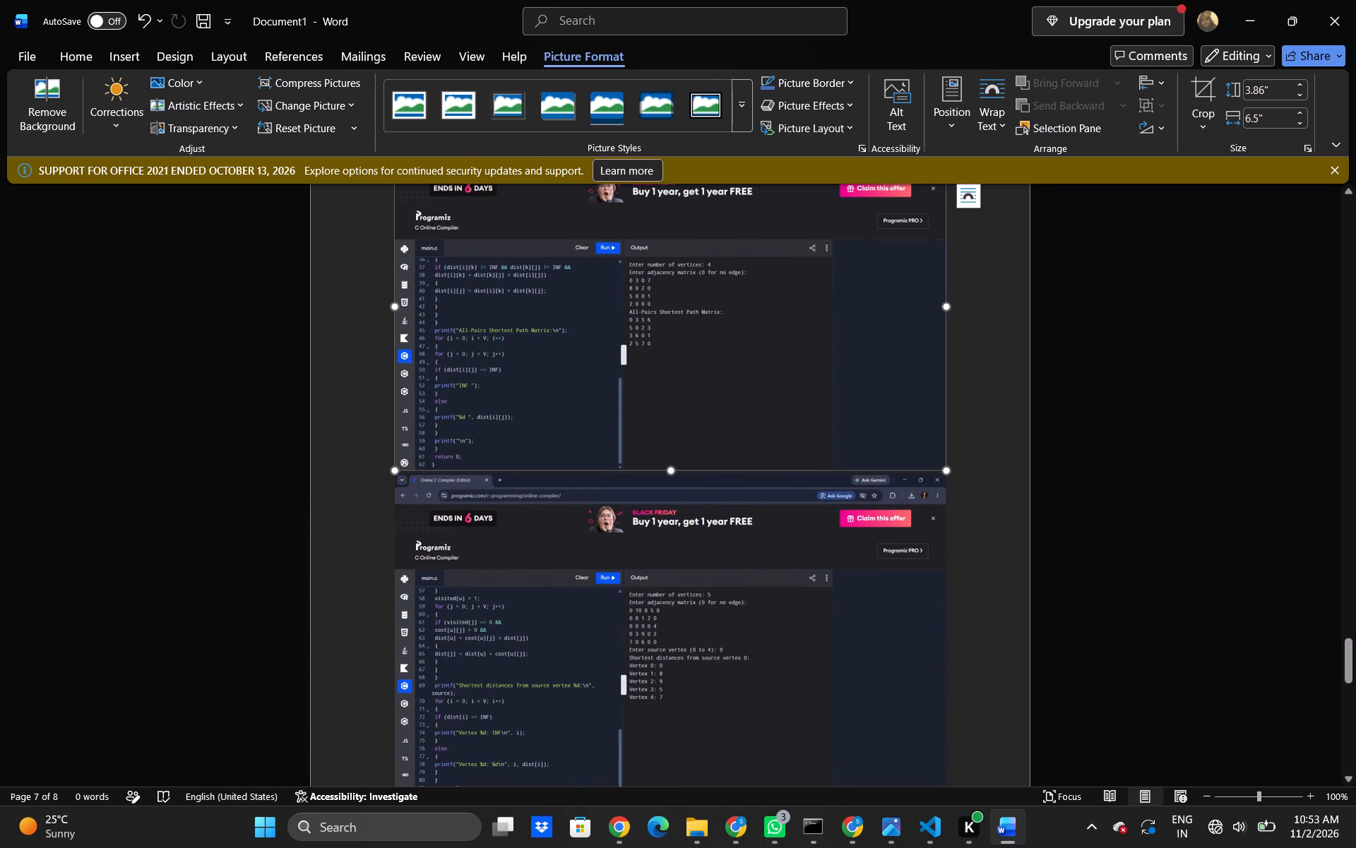
pyautogui.click(1201, 91)
pyautogui.scroll(1, 759, 375)
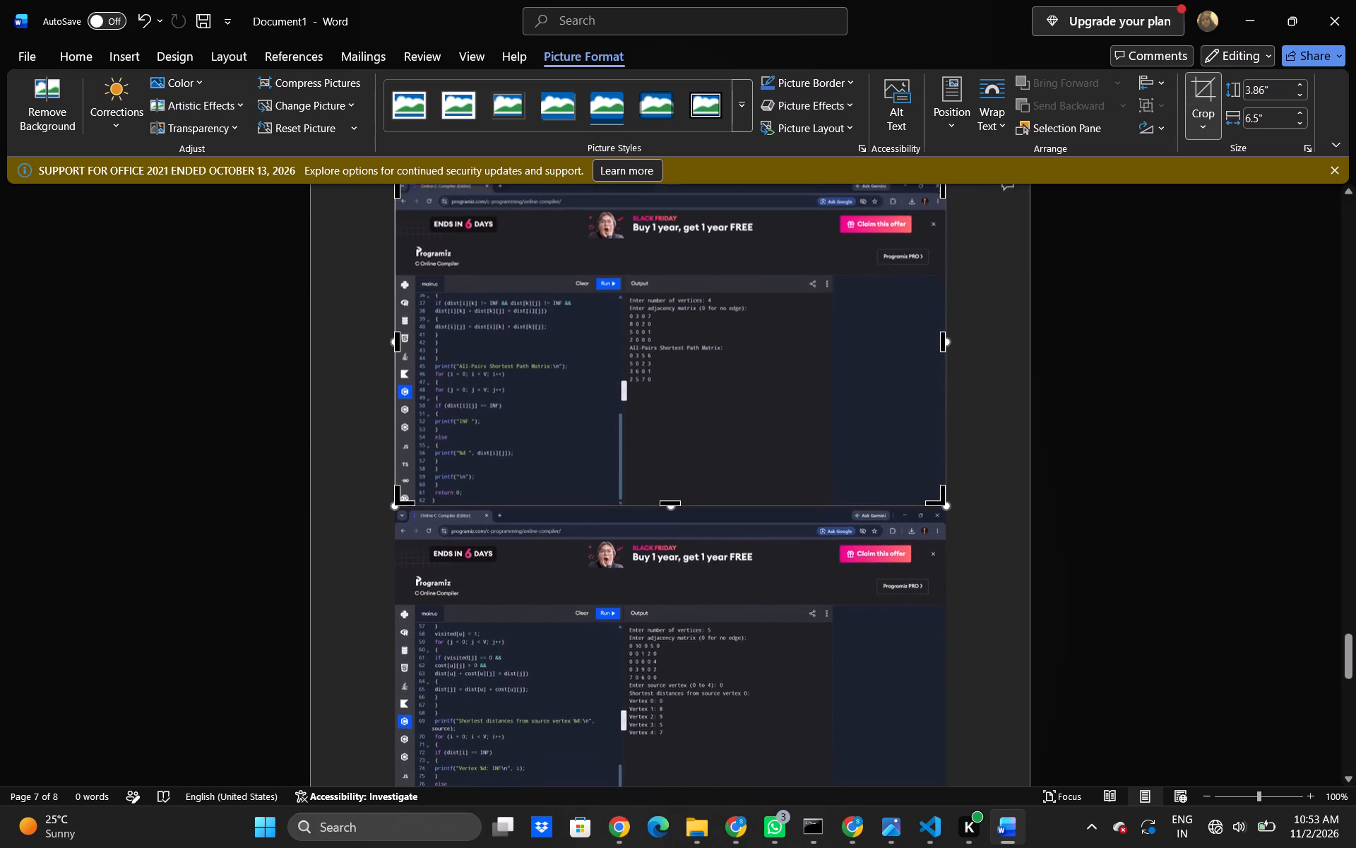
pyautogui.scroll(1, 759, 375)
pyautogui.moveTo(674, 259); pyautogui.dragTo(677, 310)
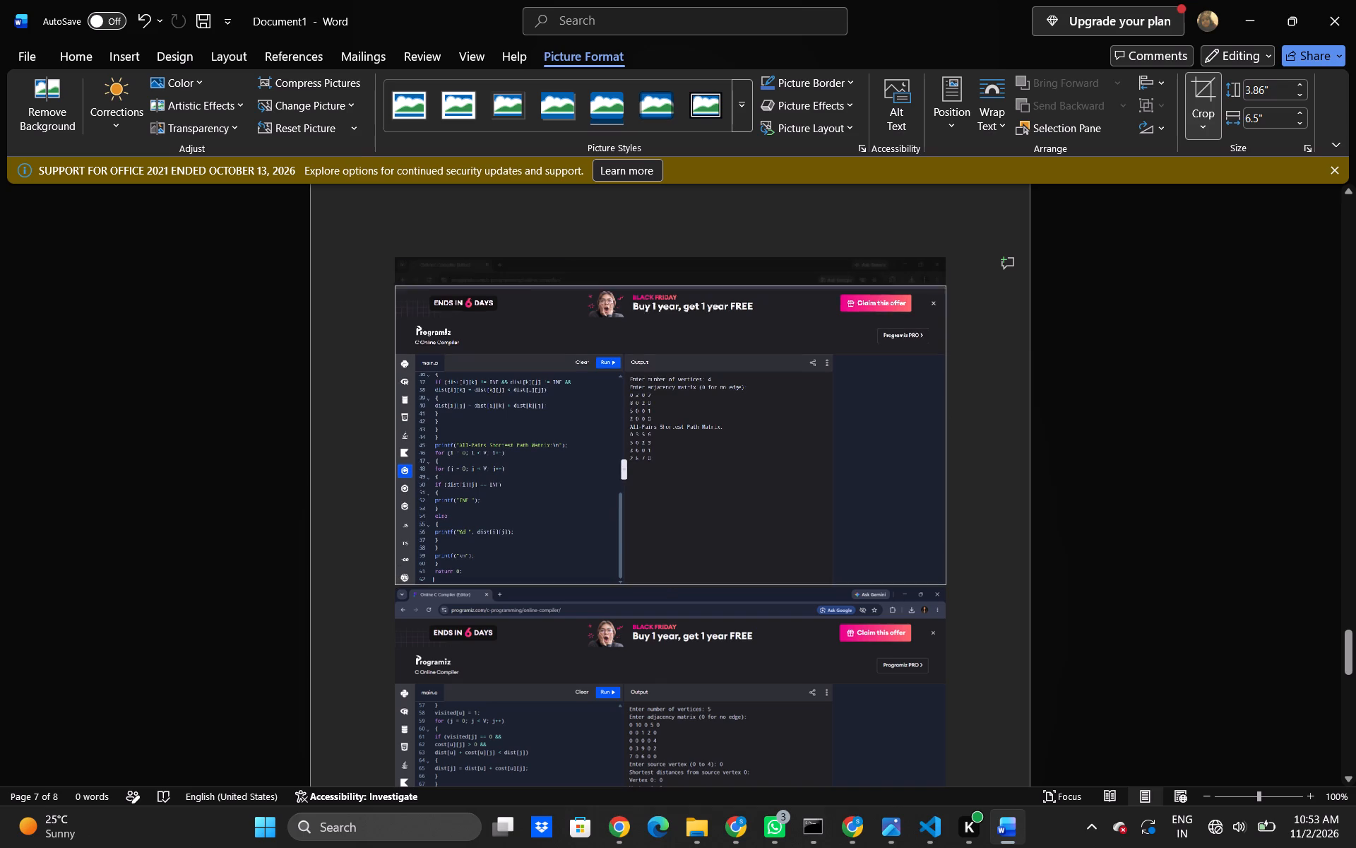
pyautogui.moveTo(677, 310); pyautogui.dragTo(674, 353)
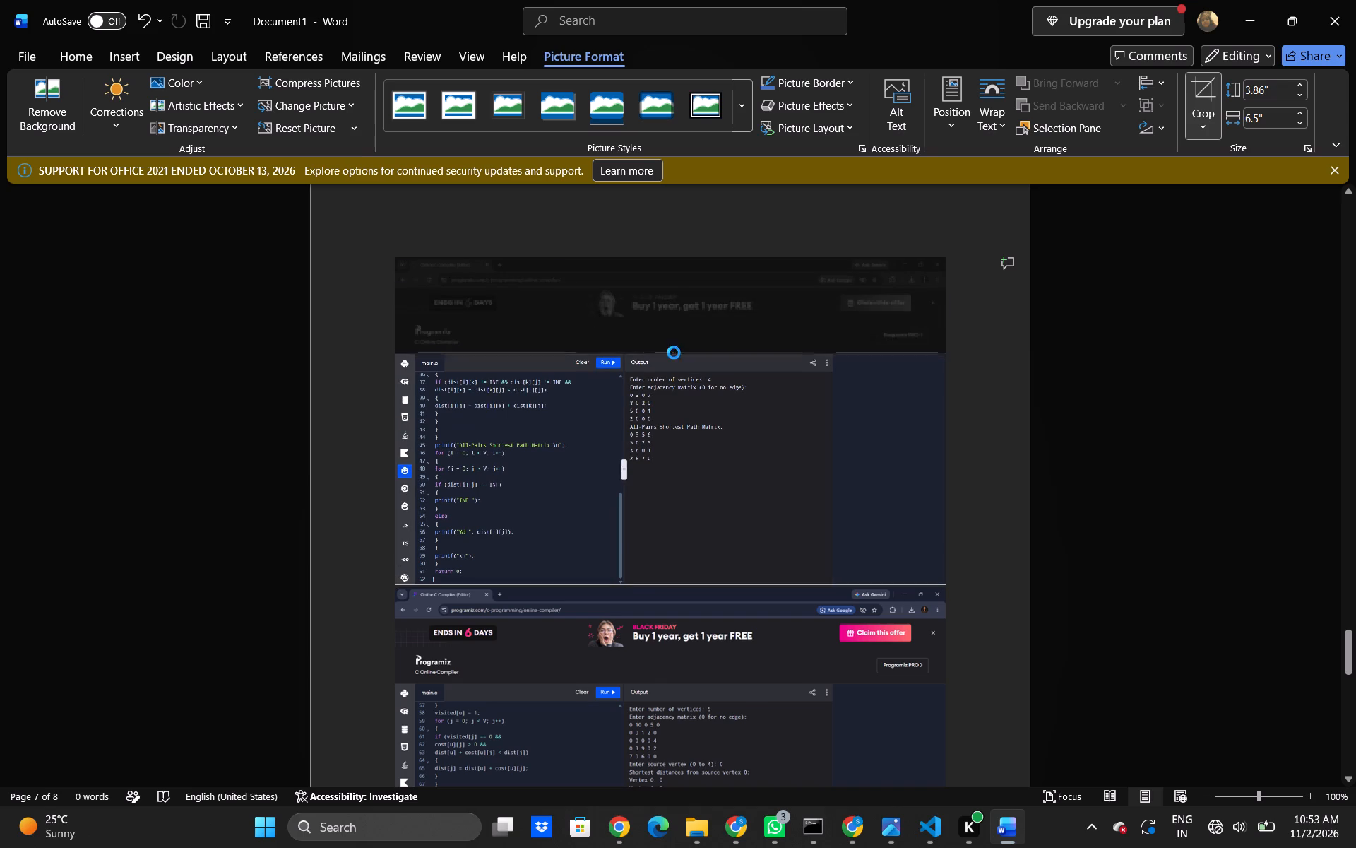
pyautogui.doubleClick(1208, 97)
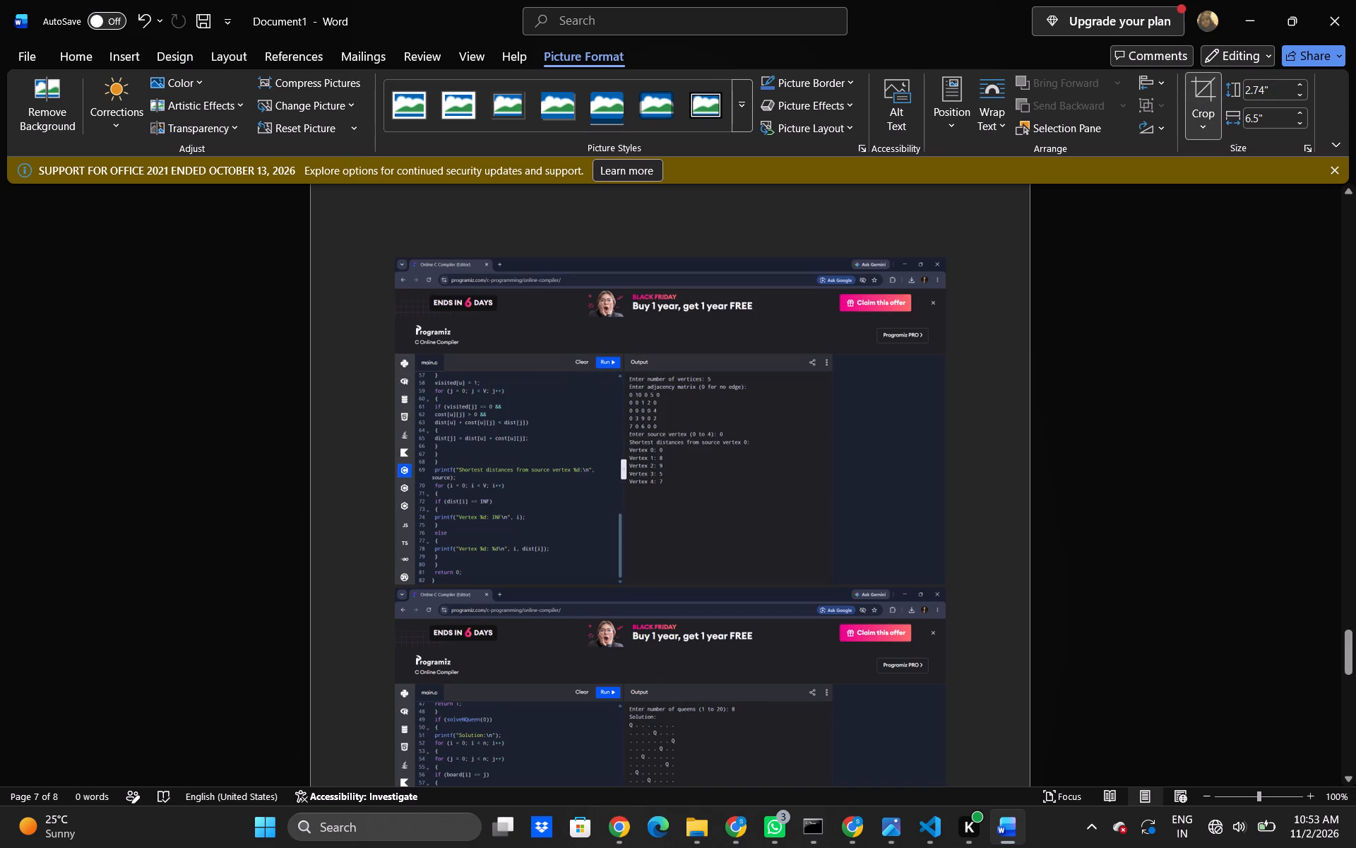
# Crop the single-source shortest distances screenshot on the seventh page to its code and output panes, about 2.75" high and 4.93" wide.
pyautogui.click(610, 379)
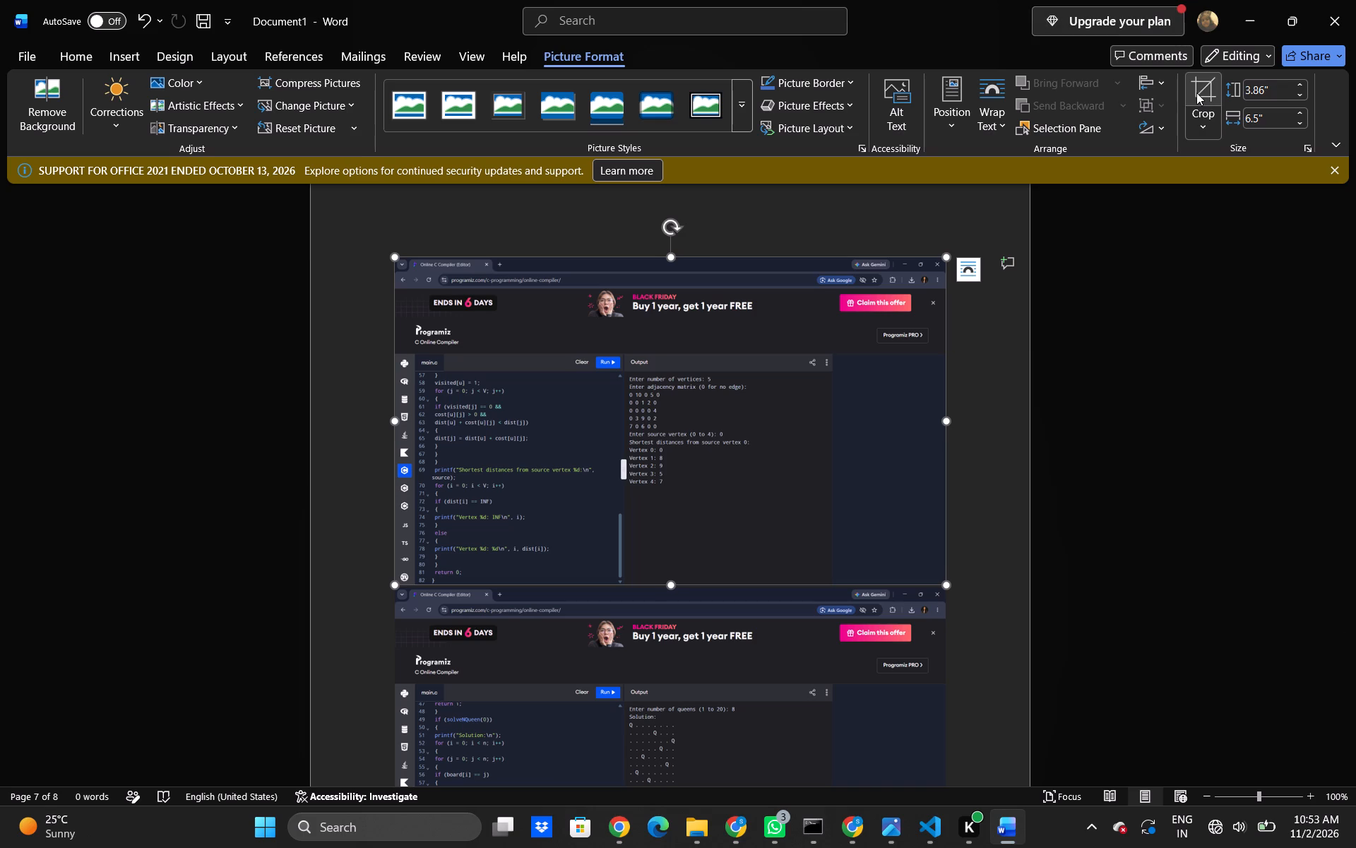
pyautogui.click(1196, 93)
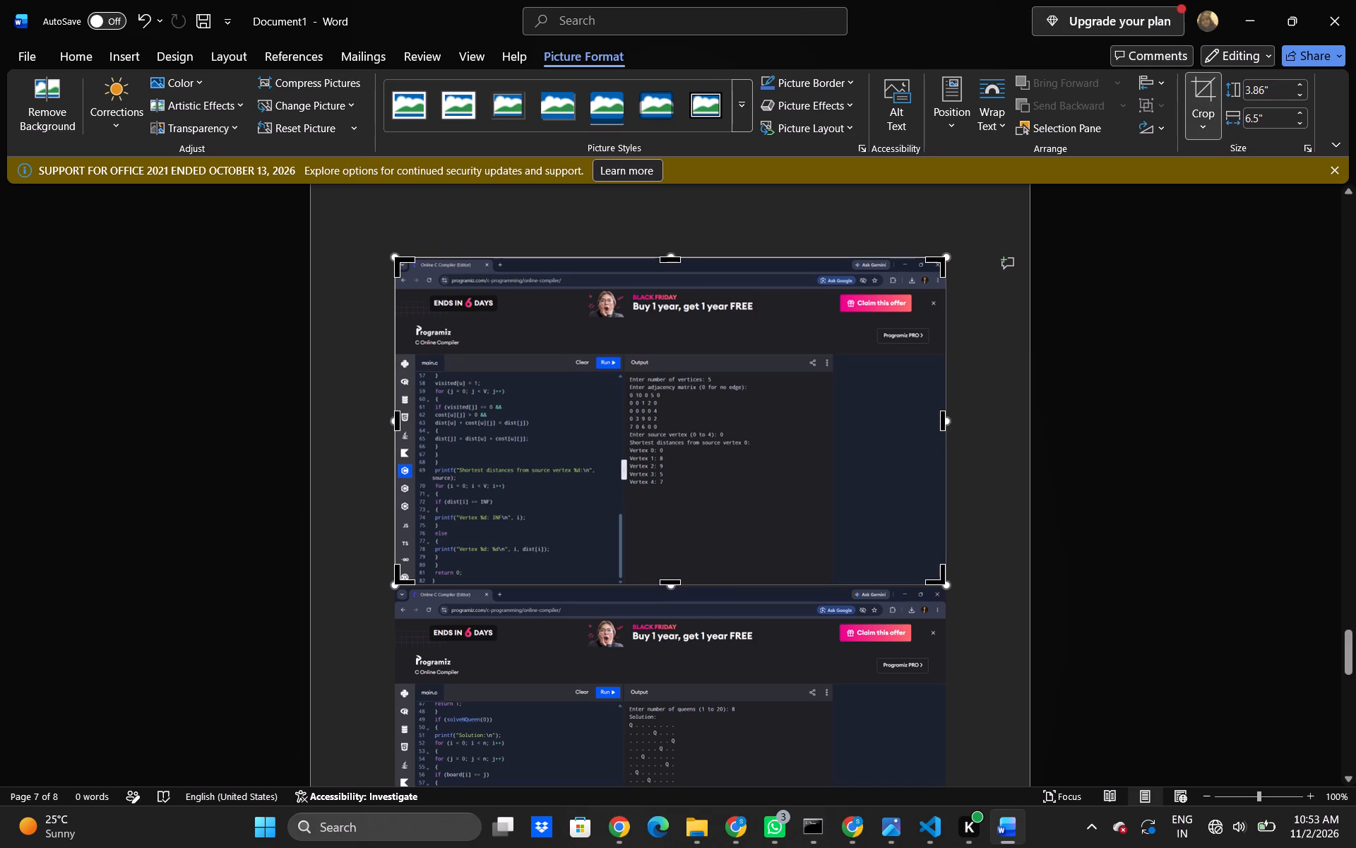
pyautogui.moveTo(672, 261); pyautogui.dragTo(666, 351)
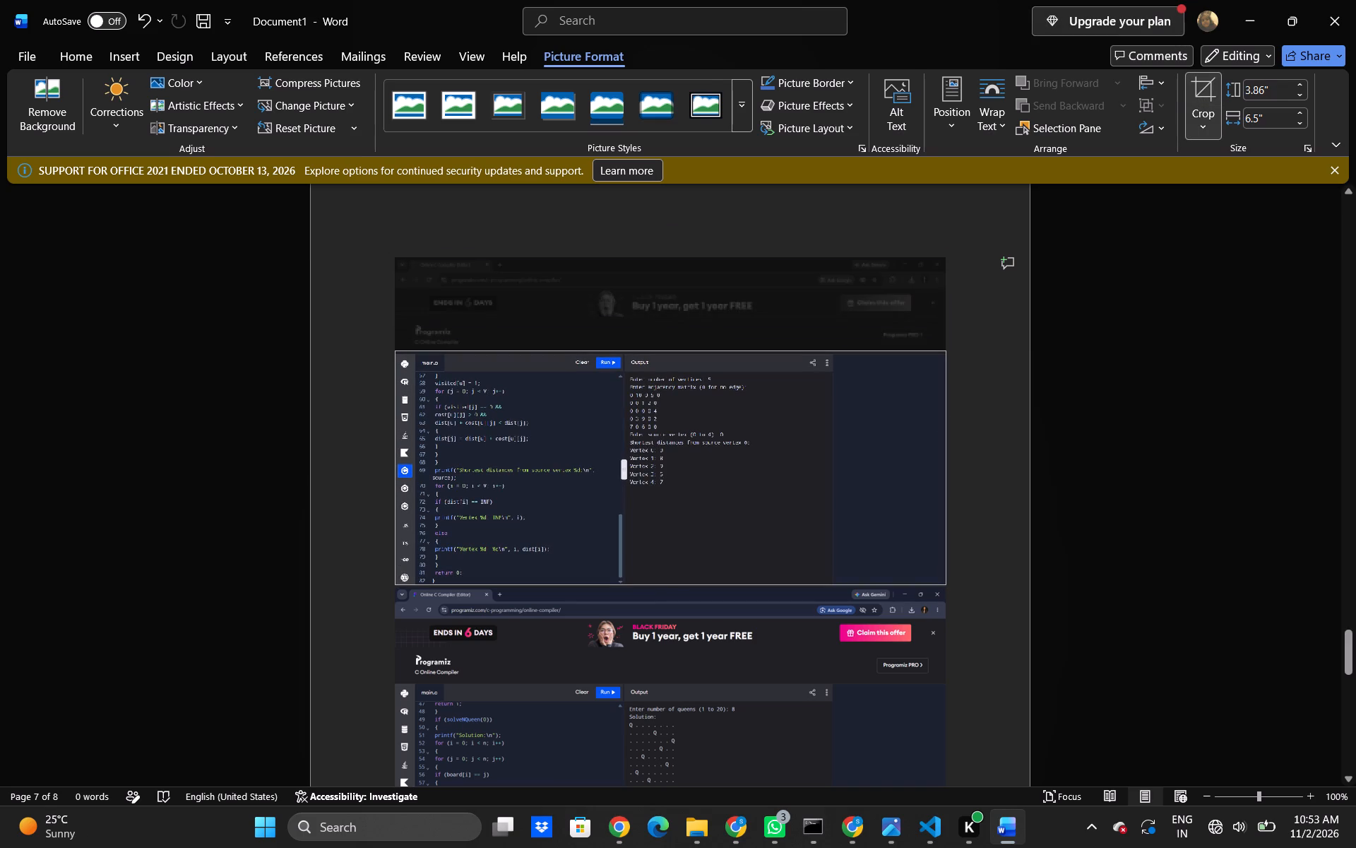
pyautogui.moveTo(666, 351); pyautogui.dragTo(665, 351)
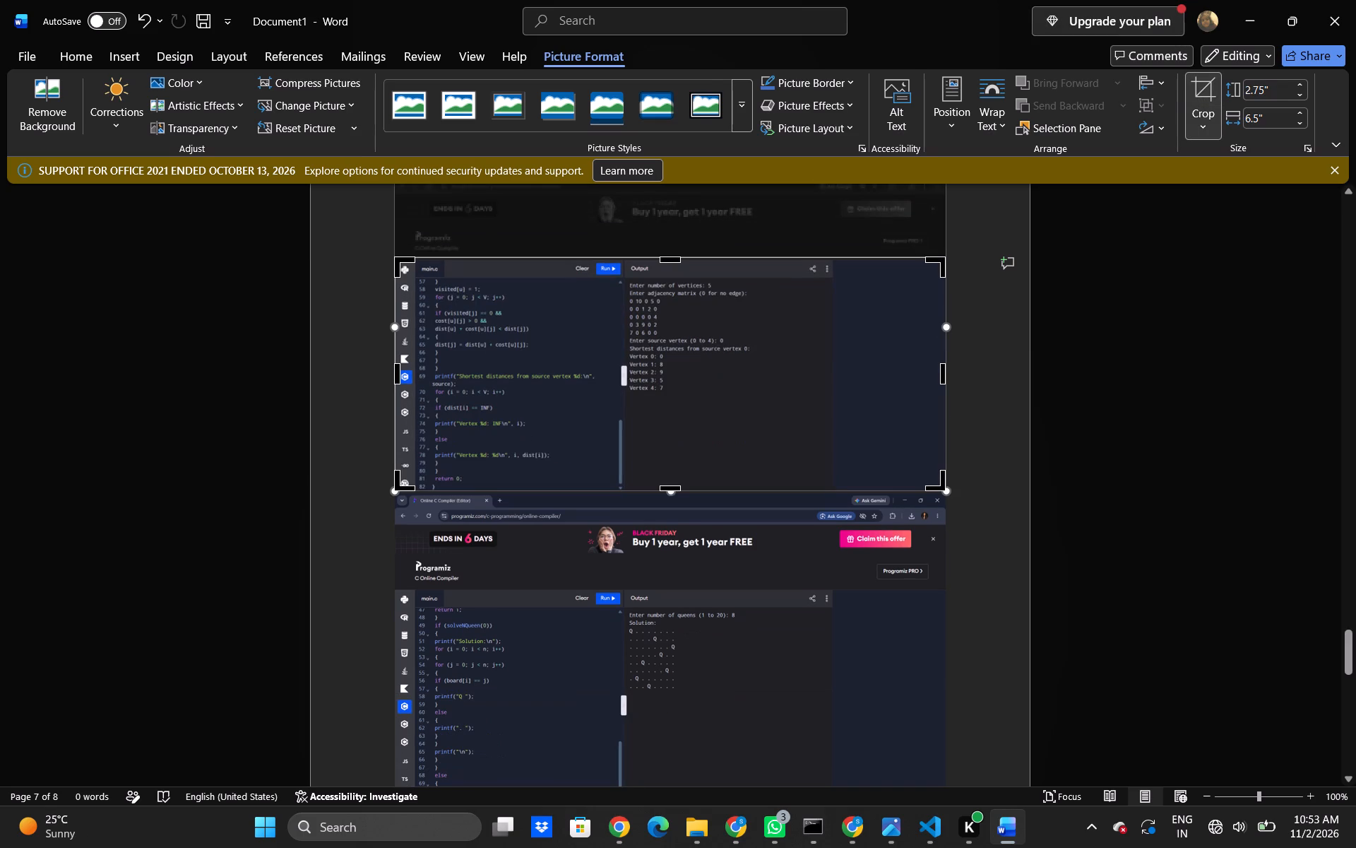
pyautogui.moveTo(398, 374); pyautogui.dragTo(414, 376)
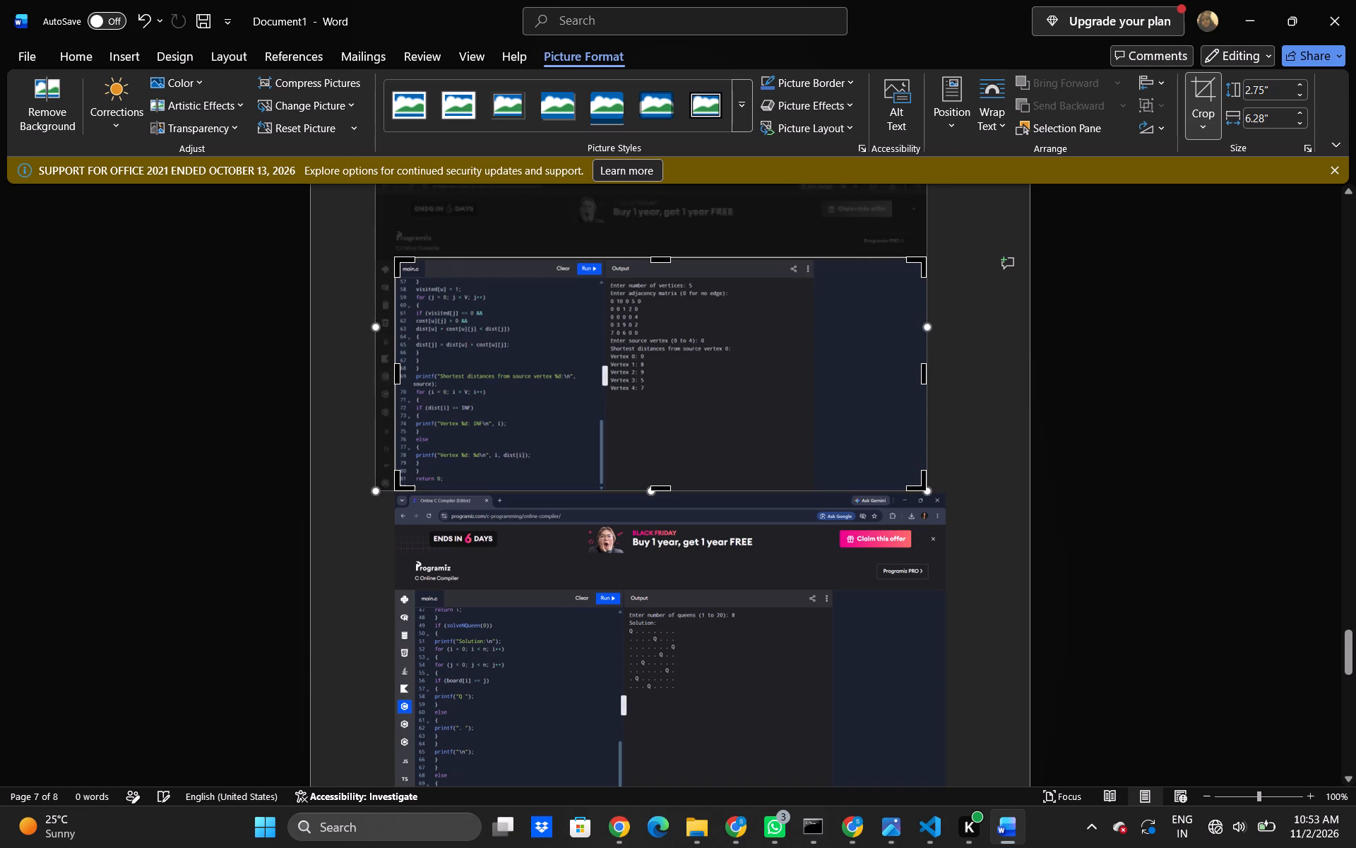
pyautogui.moveTo(924, 373); pyautogui.dragTo(857, 377)
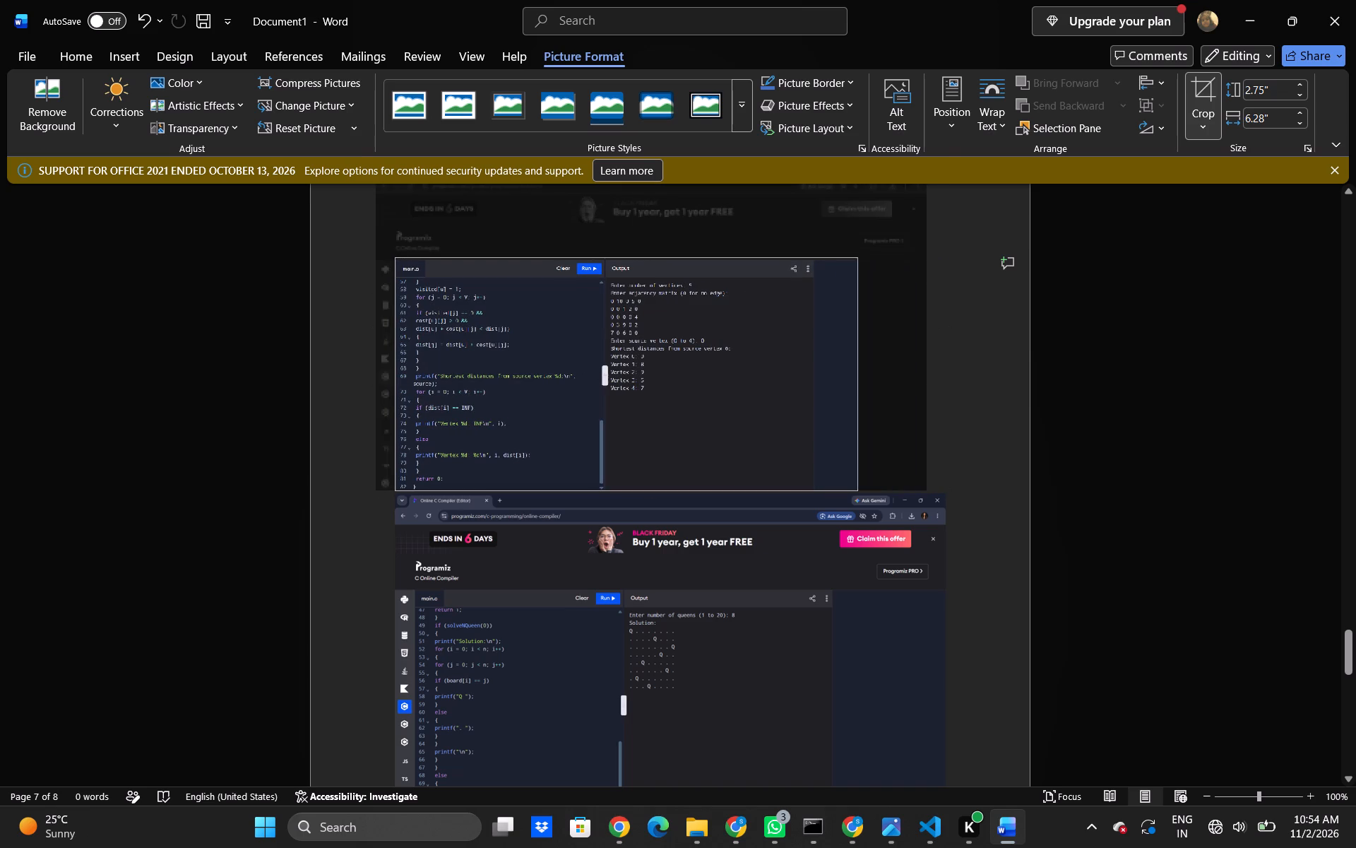
pyautogui.moveTo(857, 377); pyautogui.dragTo(813, 376)
# Crop the N-Queens screenshot on the seventh page to its code and output panes, about 2.74" high and 4.93" wide.
pyautogui.click(831, 654)
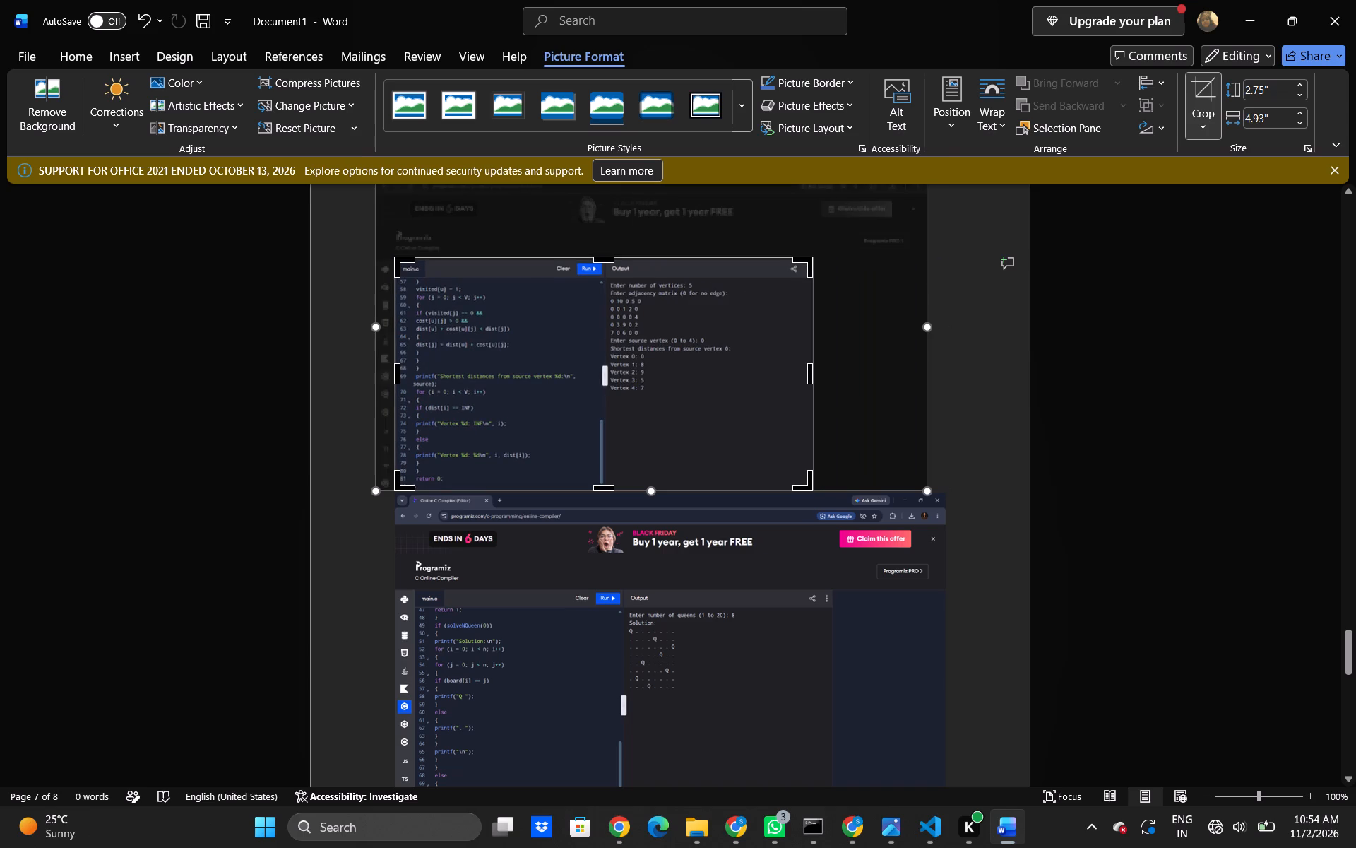
pyautogui.click(1218, 90)
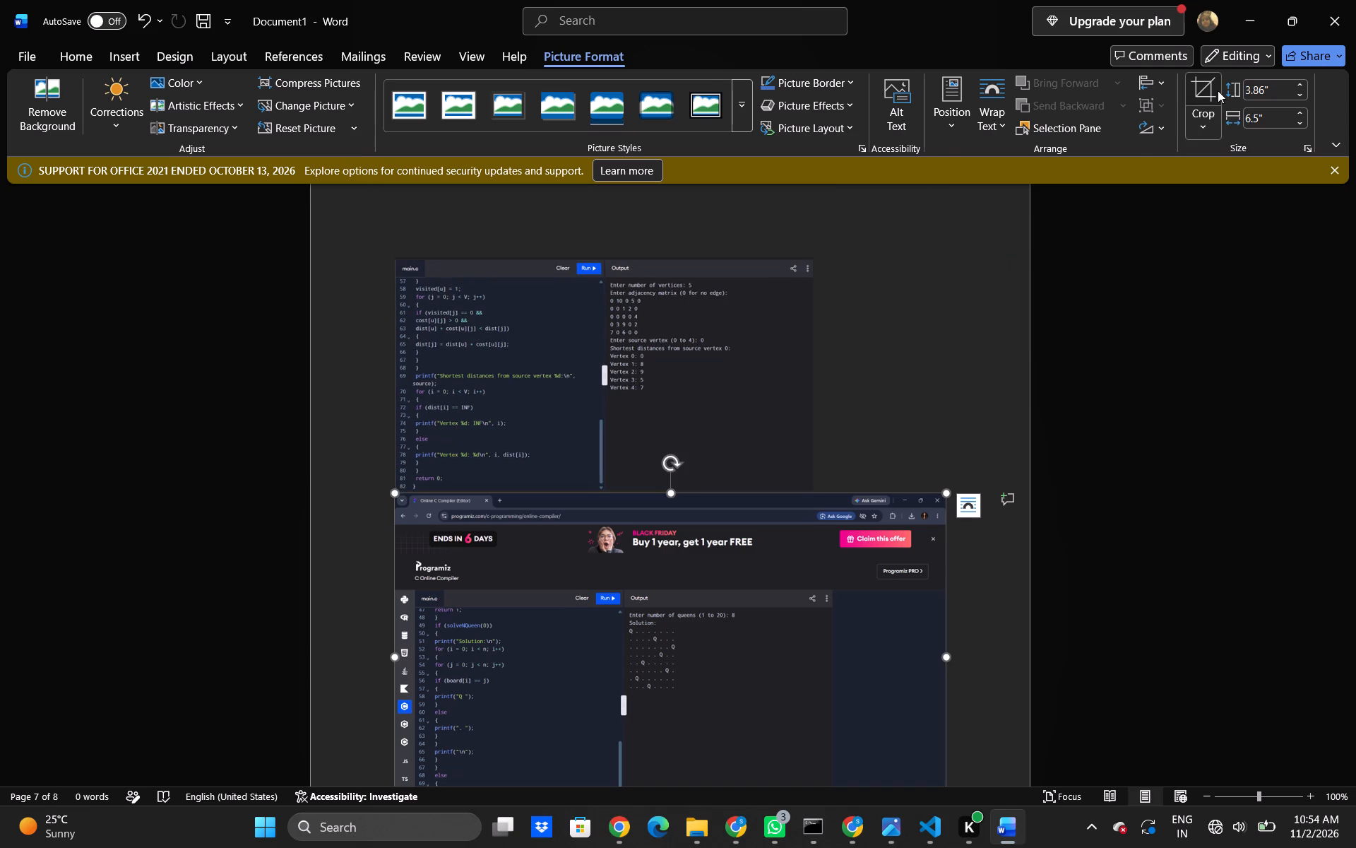
pyautogui.scroll(-1, 958, 452)
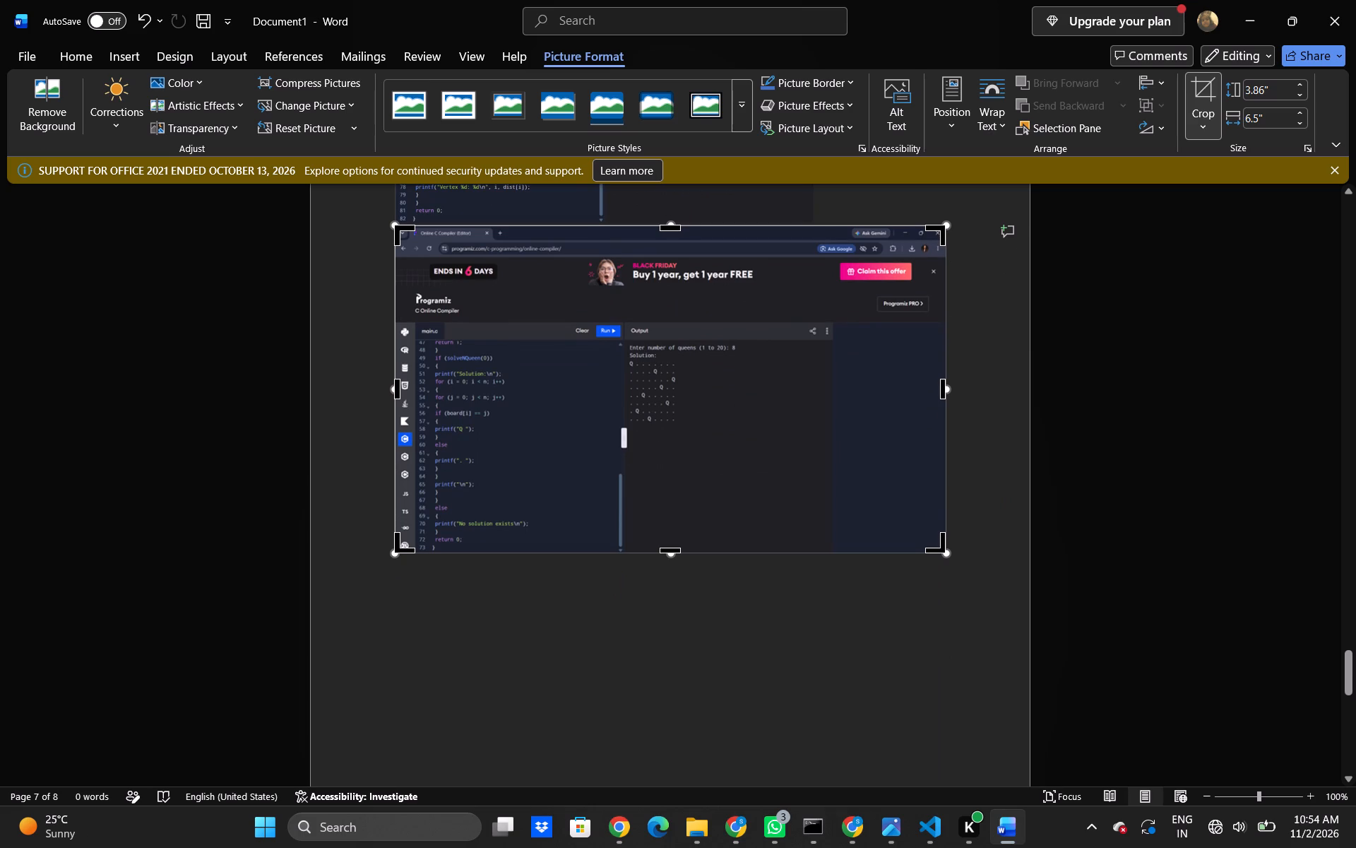
pyautogui.moveTo(670, 229); pyautogui.dragTo(679, 320)
pyautogui.moveTo(398, 344); pyautogui.dragTo(400, 345)
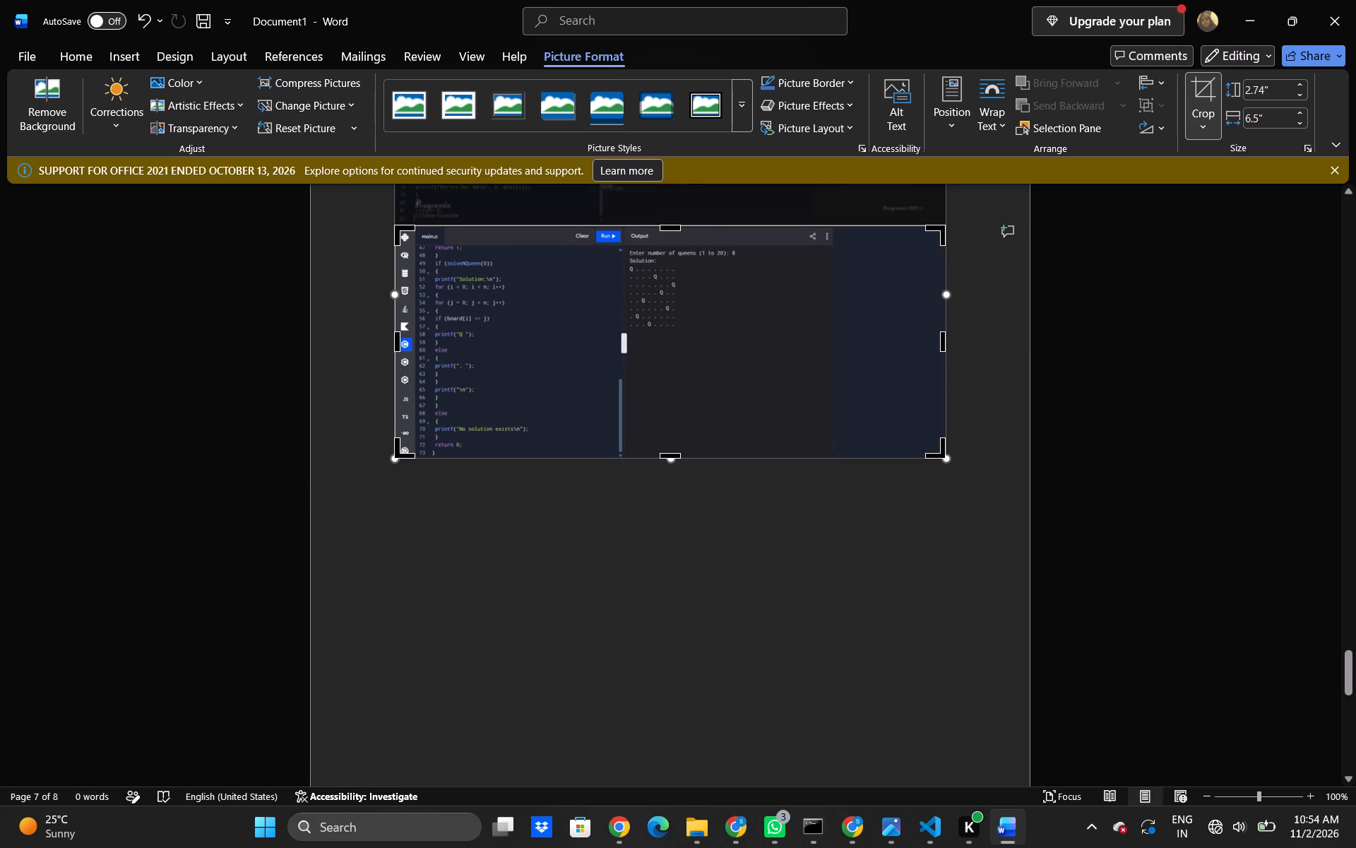
pyautogui.moveTo(400, 345); pyautogui.dragTo(418, 348)
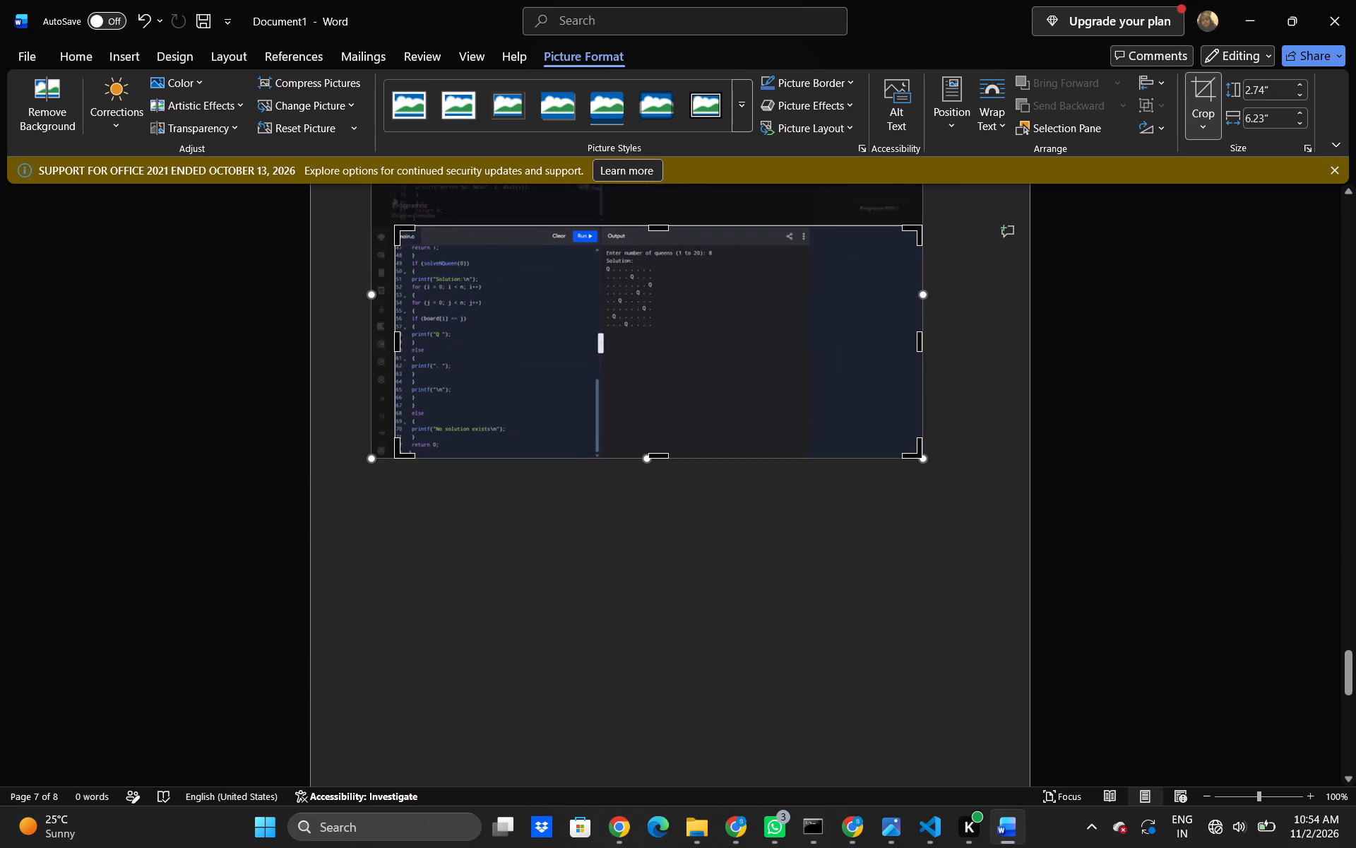
pyautogui.moveTo(921, 347); pyautogui.dragTo(812, 343)
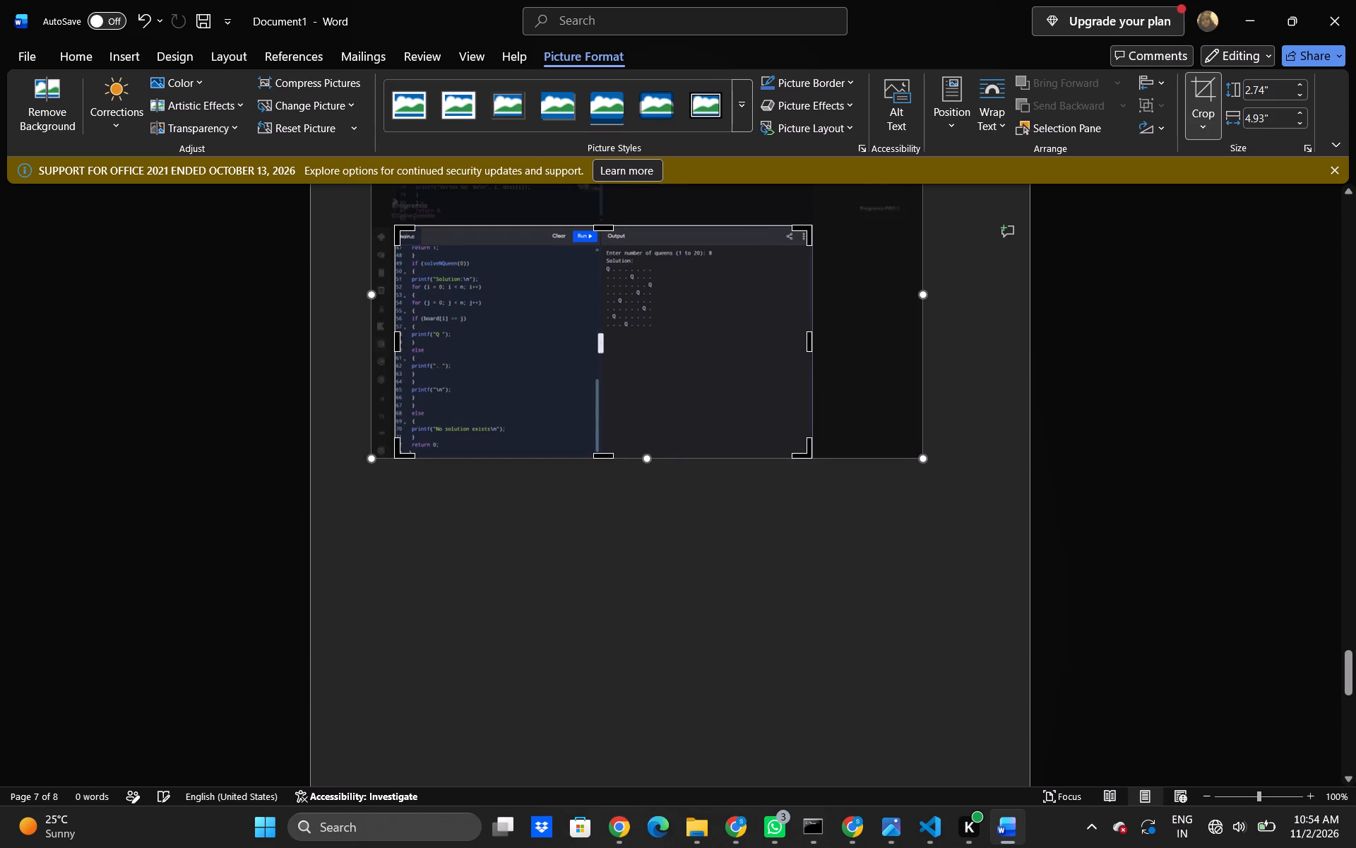
# Crop the subset-sum screenshot on the eighth page to its code and output panes, about 2.71" high and 5.02" wide.
pyautogui.click(780, 565)
pyautogui.scroll(-4, 780, 565)
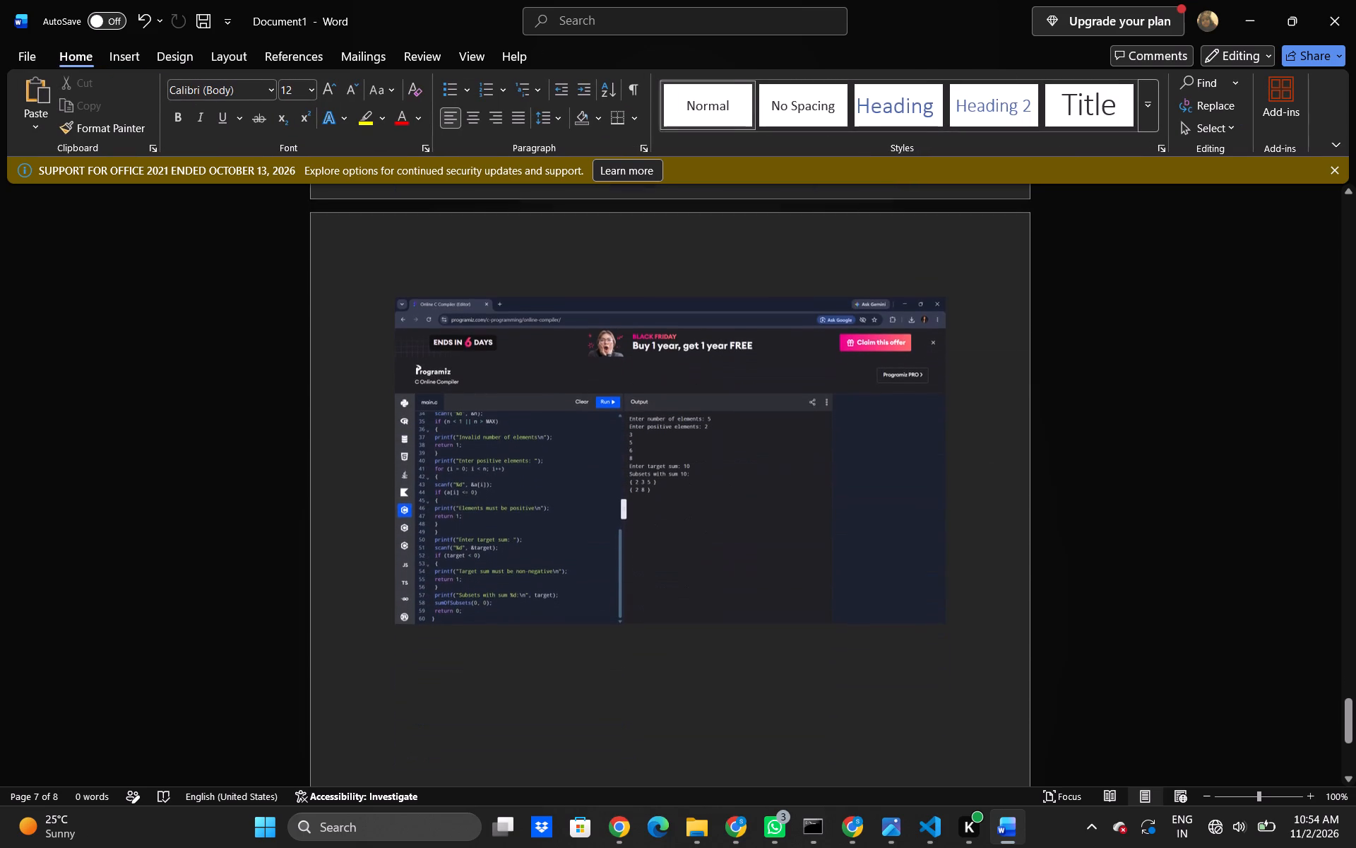
pyautogui.doubleClick(780, 565)
pyautogui.click(1201, 100)
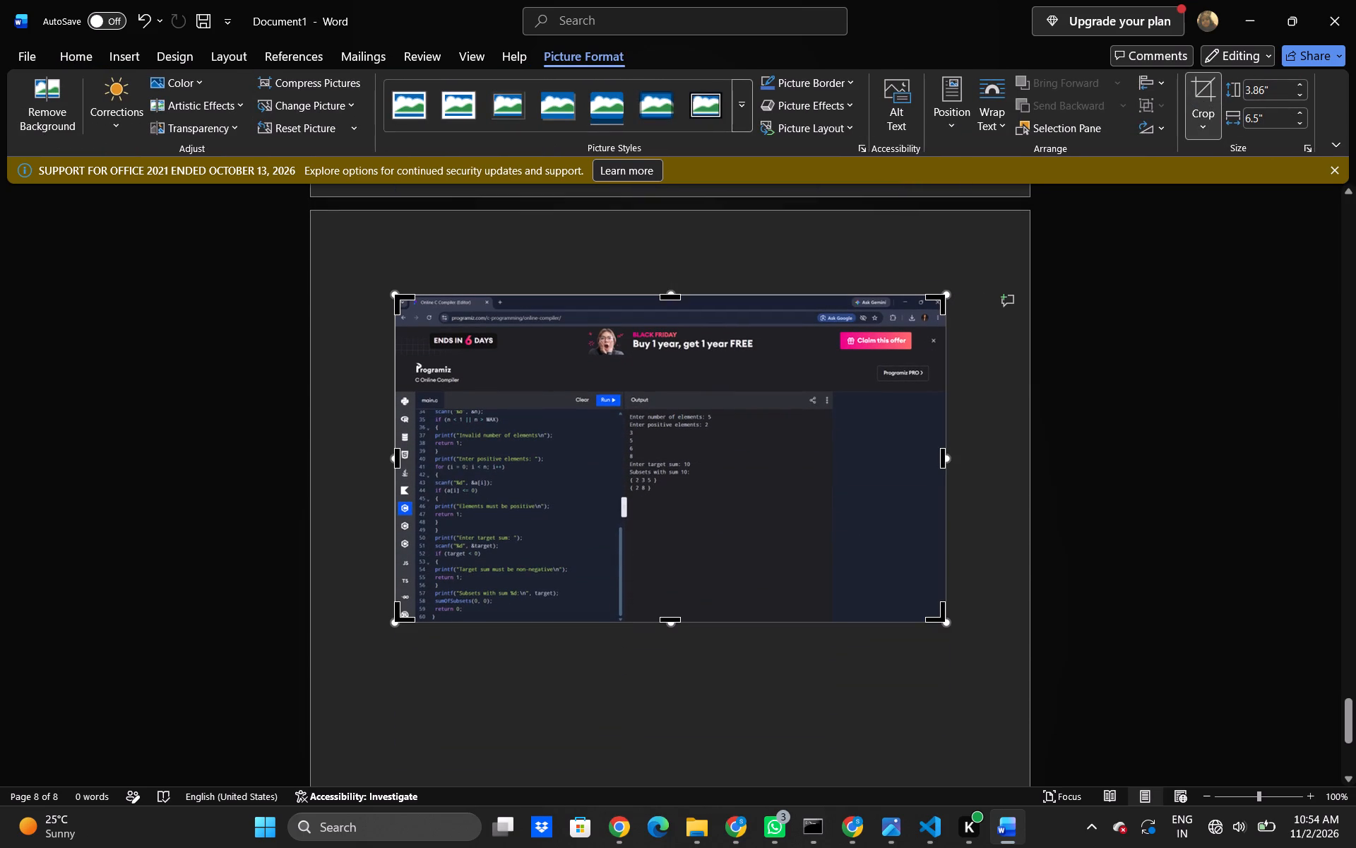
pyautogui.moveTo(397, 459); pyautogui.dragTo(409, 460)
pyautogui.moveTo(656, 300); pyautogui.dragTo(659, 354)
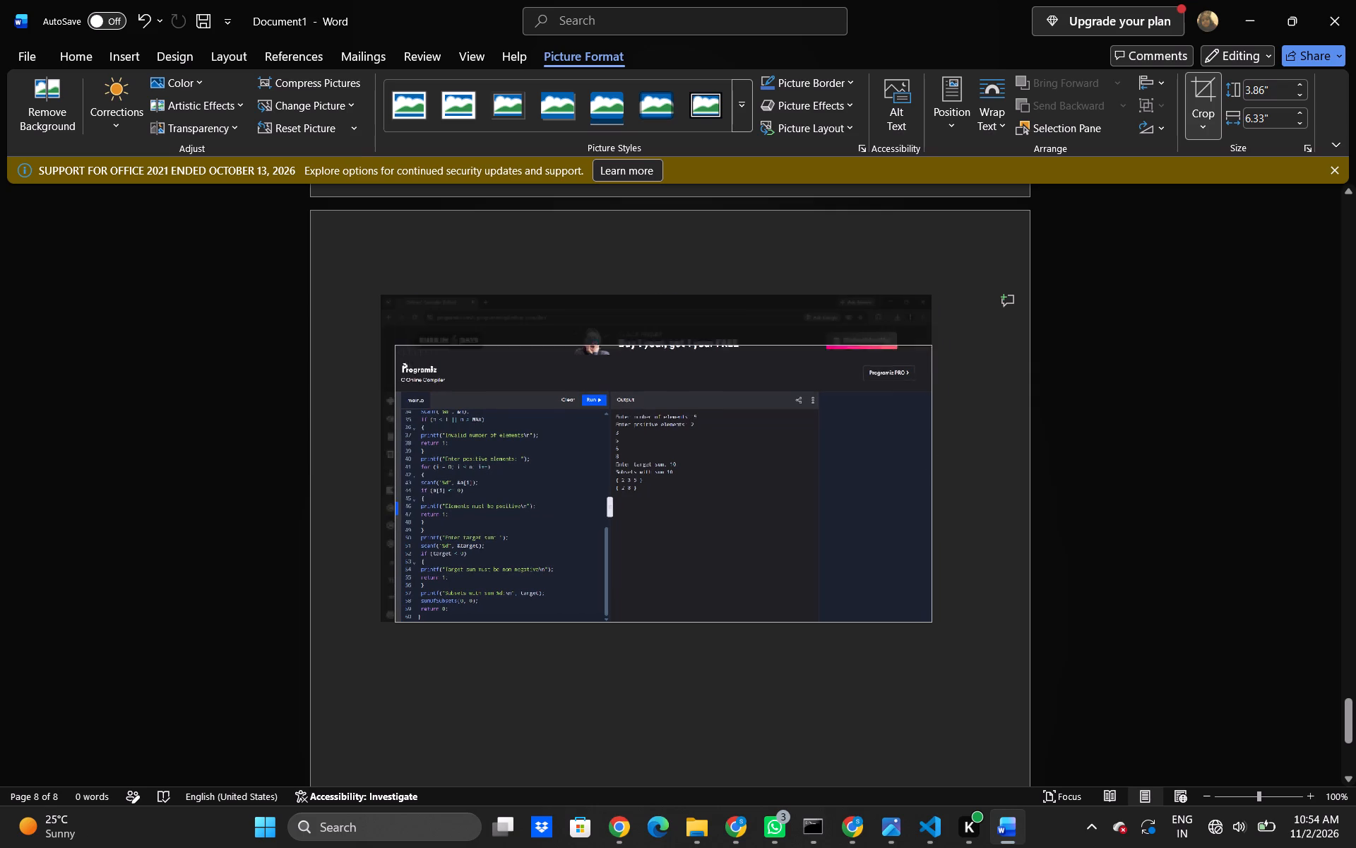
pyautogui.moveTo(659, 354); pyautogui.dragTo(659, 392)
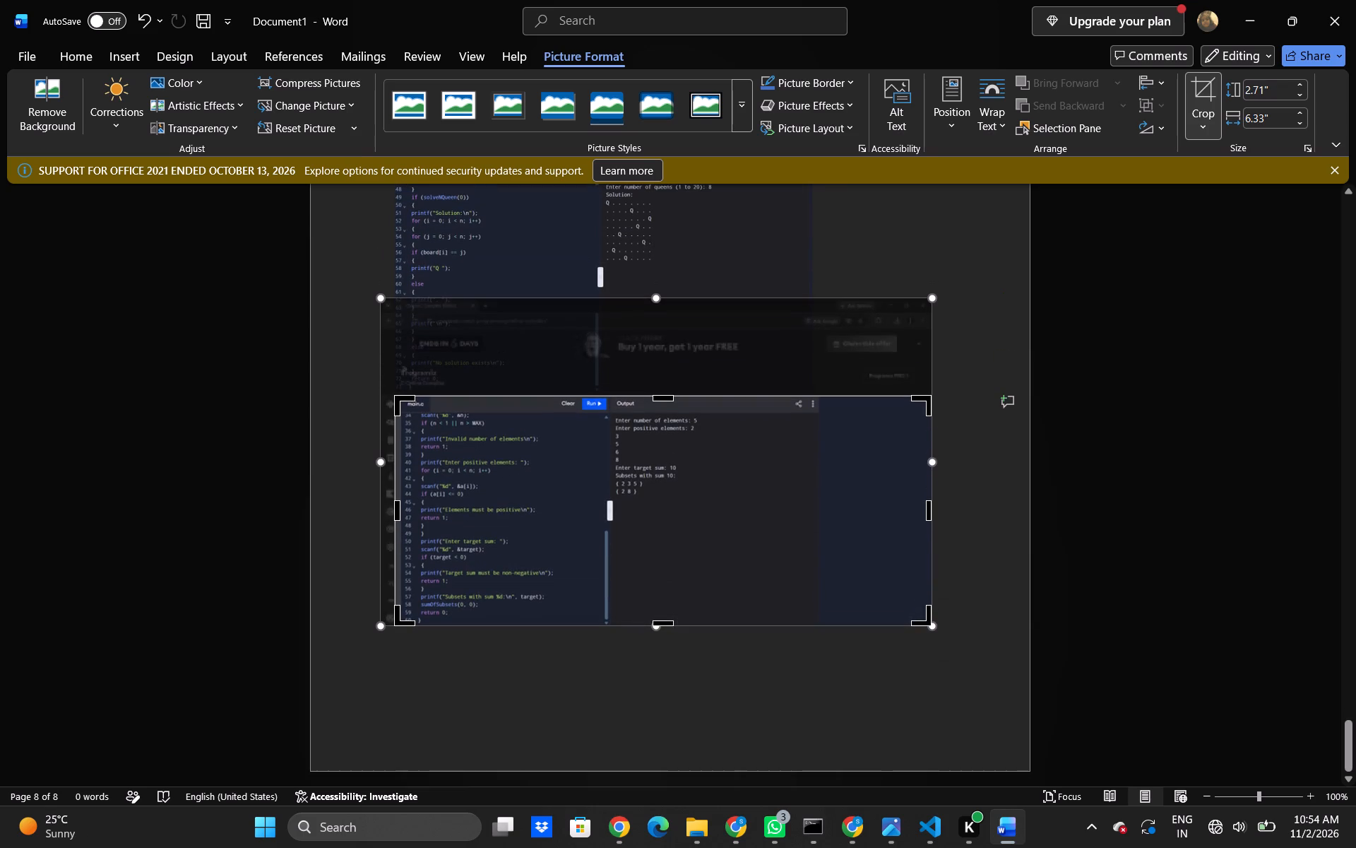
pyautogui.moveTo(928, 513); pyautogui.dragTo(823, 519)
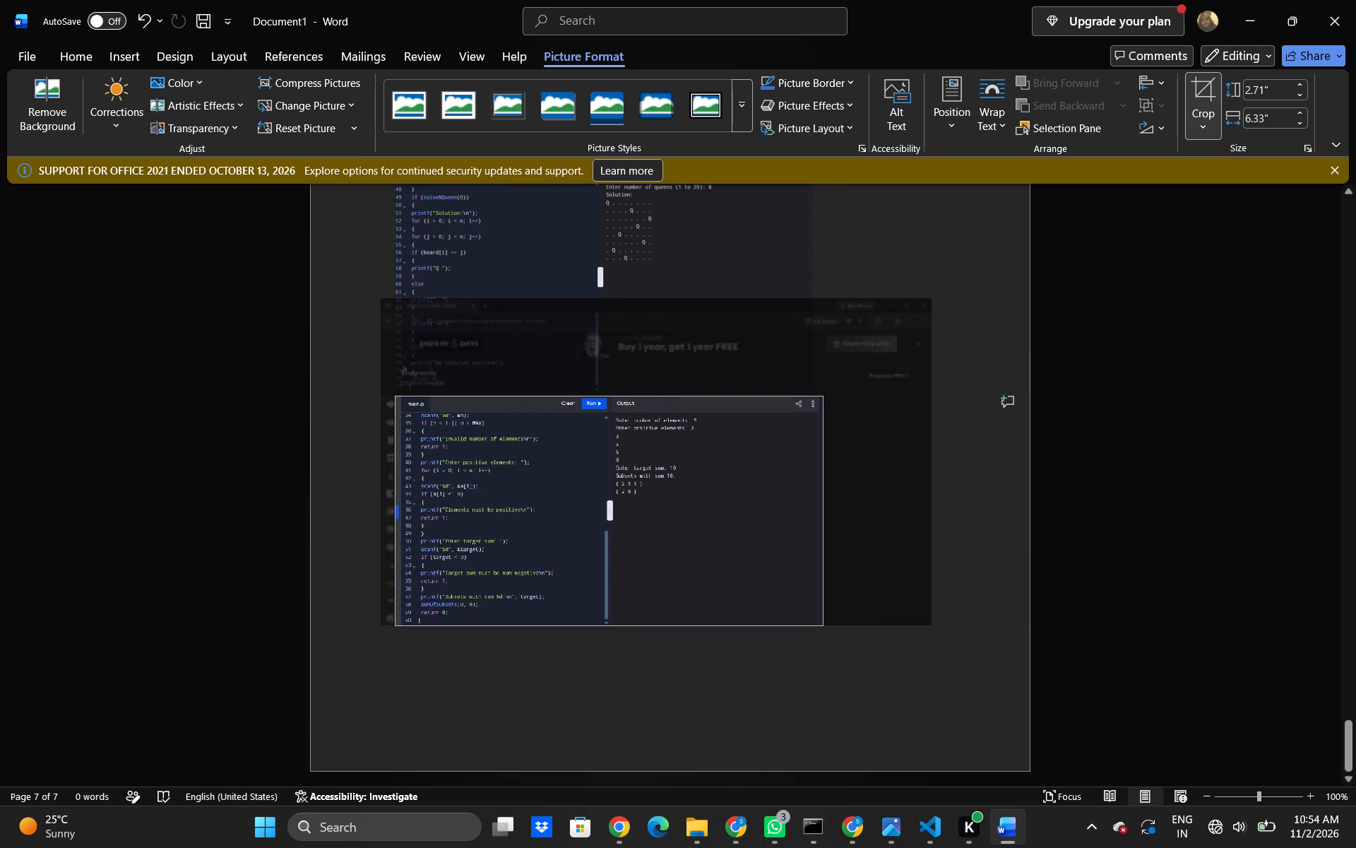
pyautogui.moveTo(823, 519); pyautogui.dragTo(820, 519)
pyautogui.scroll(-6, 898, 698)
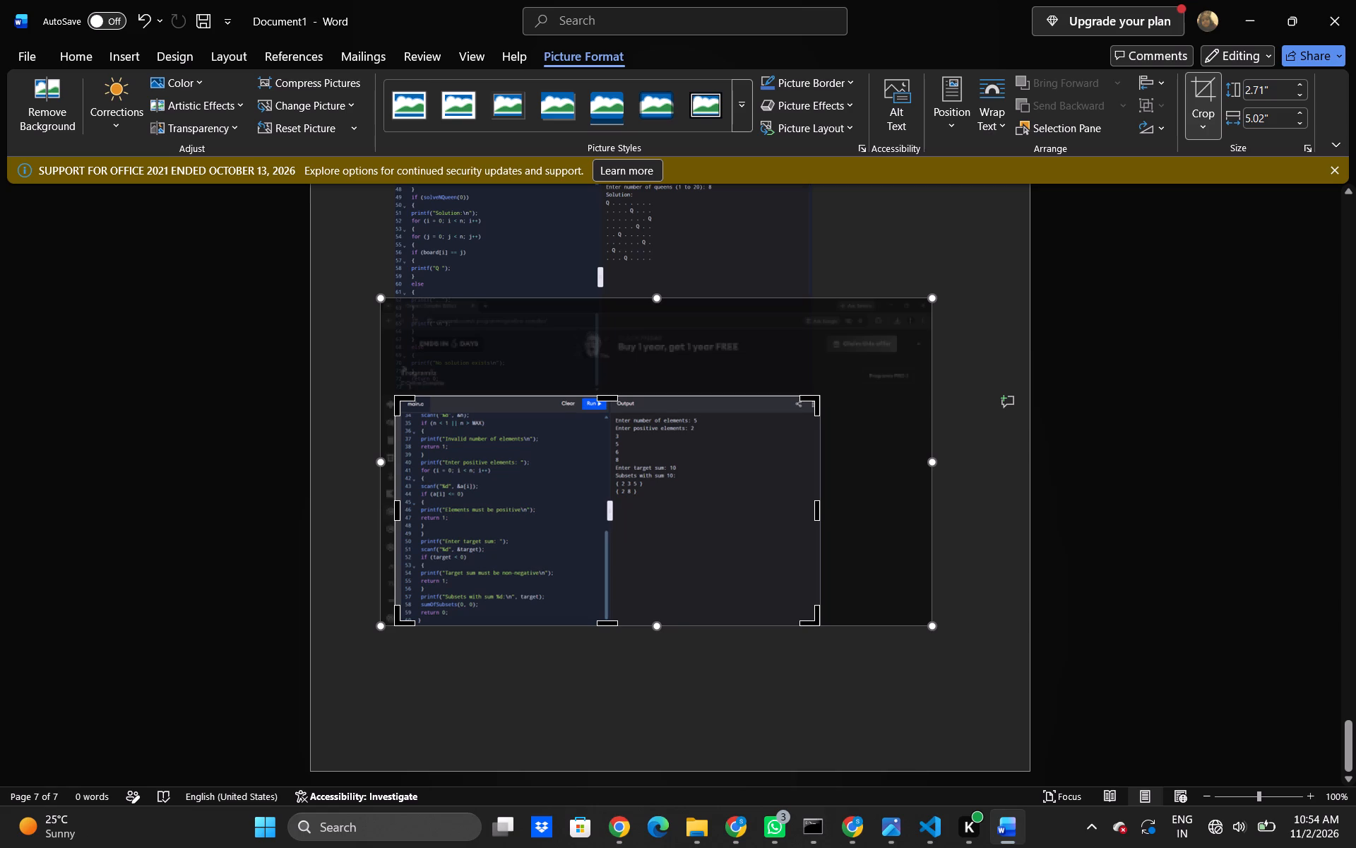
pyautogui.click(985, 699)
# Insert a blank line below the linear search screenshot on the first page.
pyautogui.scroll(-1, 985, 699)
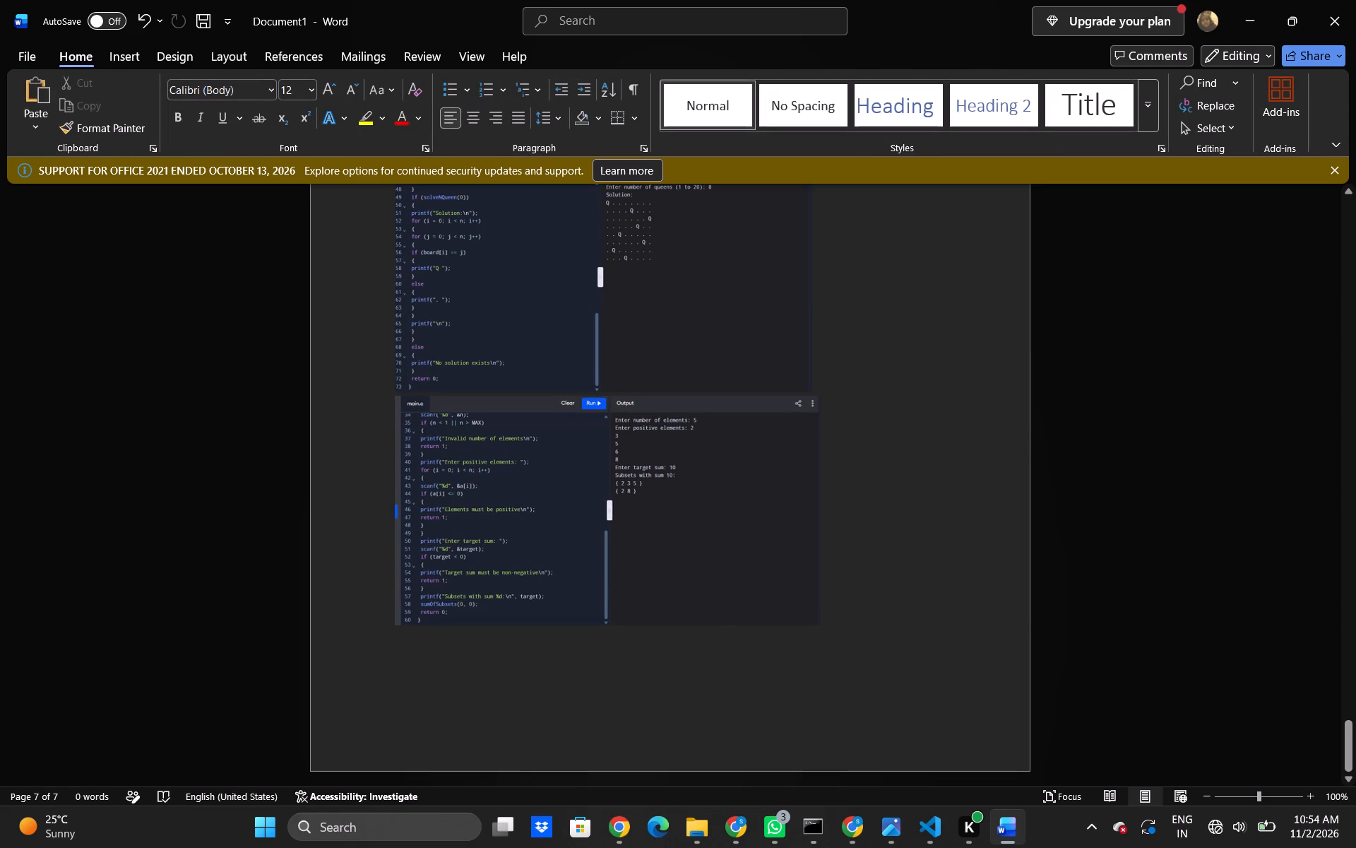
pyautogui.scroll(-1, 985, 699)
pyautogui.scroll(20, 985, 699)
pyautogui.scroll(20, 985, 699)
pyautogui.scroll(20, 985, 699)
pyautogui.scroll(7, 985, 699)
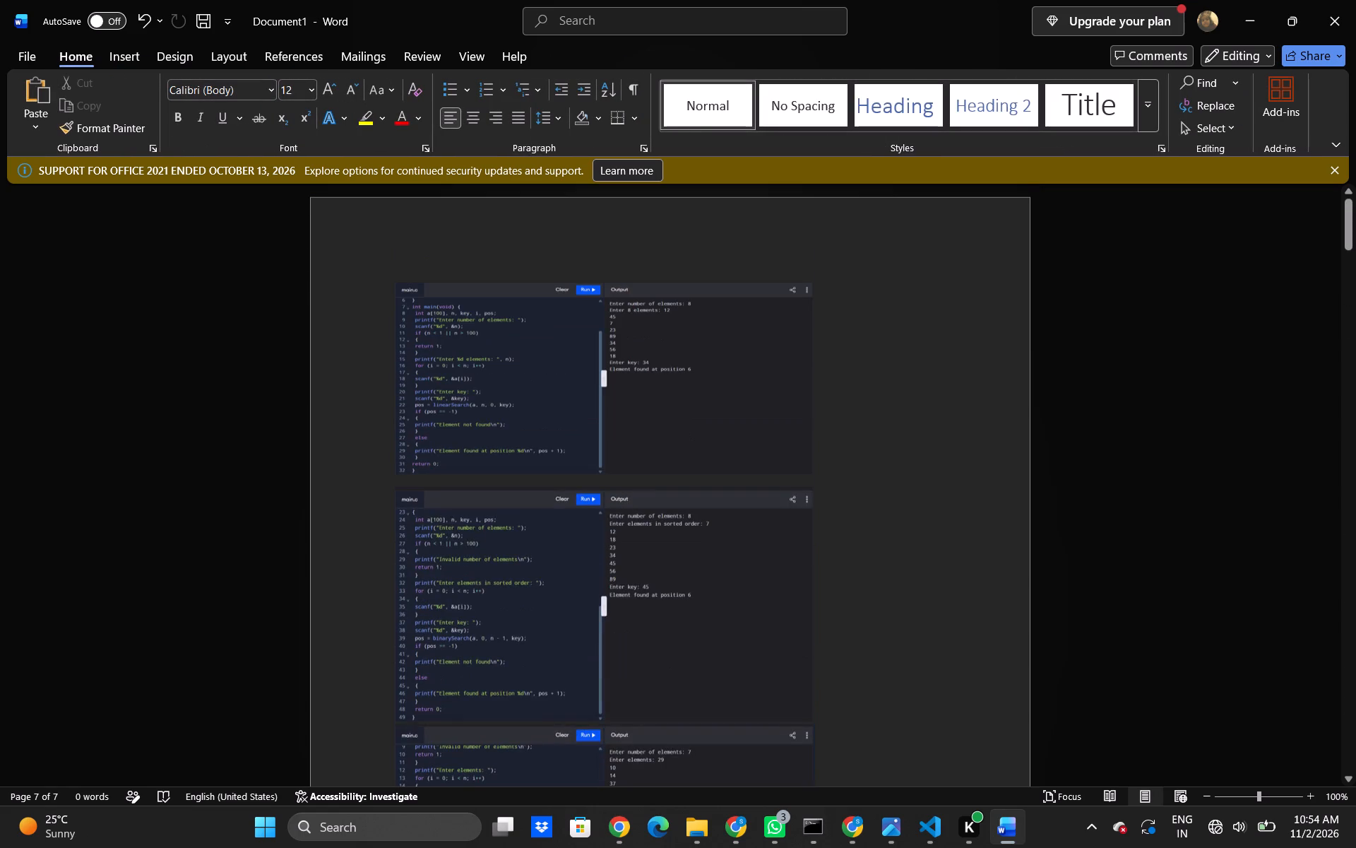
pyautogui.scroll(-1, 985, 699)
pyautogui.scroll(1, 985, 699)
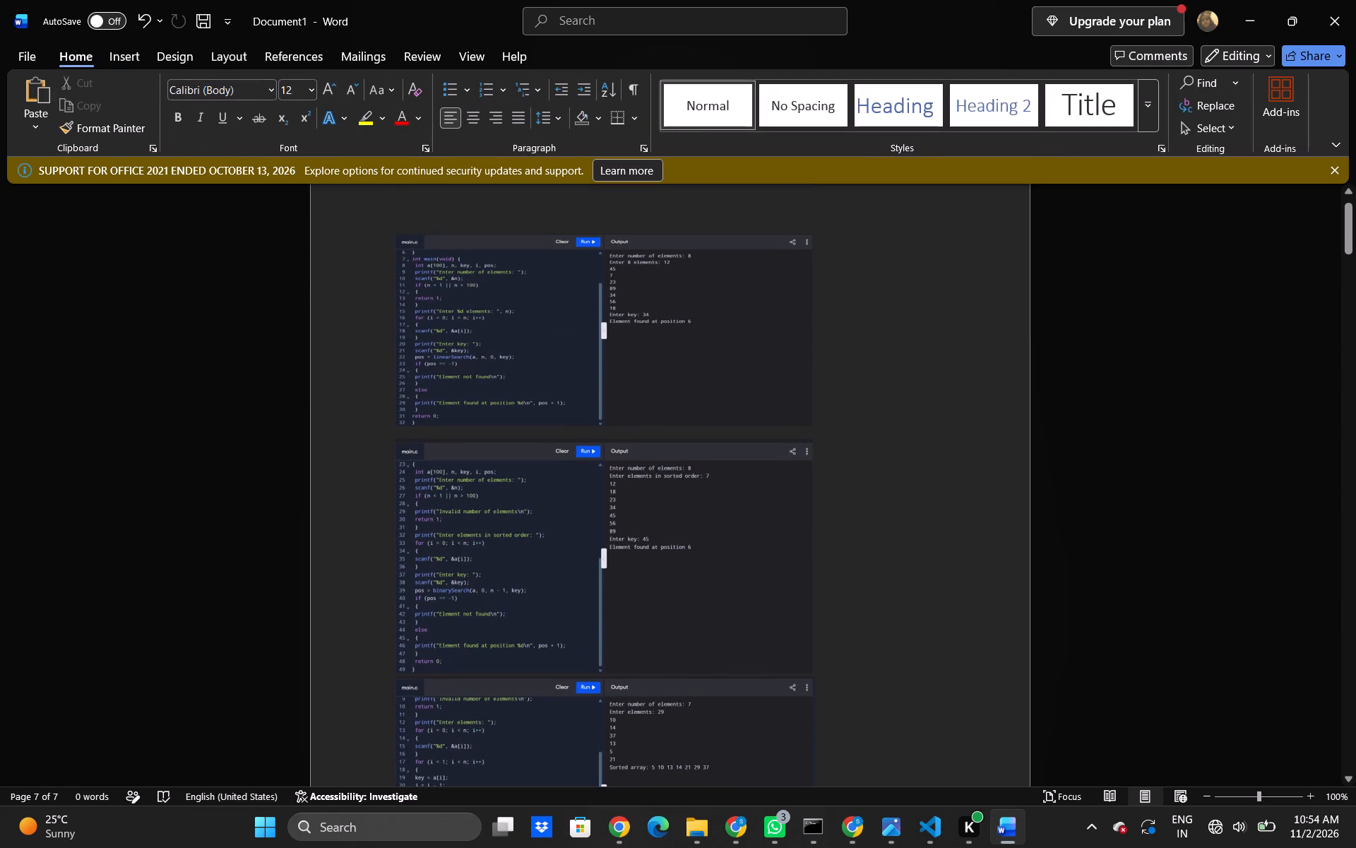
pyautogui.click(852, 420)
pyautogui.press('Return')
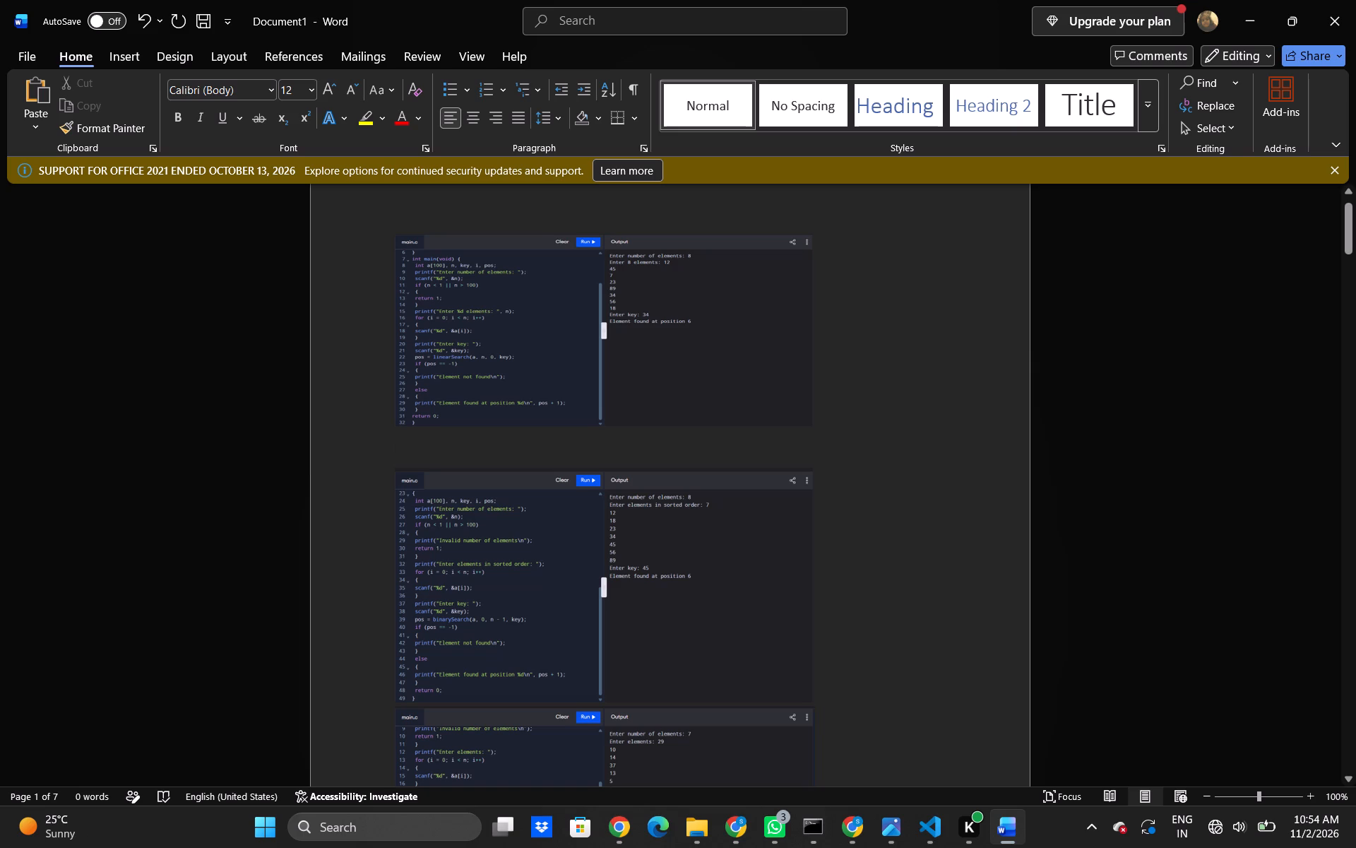
# Insert a blank line below the binary search screenshot on the first page.
pyautogui.click(846, 691)
pyautogui.press('Return')
pyautogui.scroll(6, 846, 691)
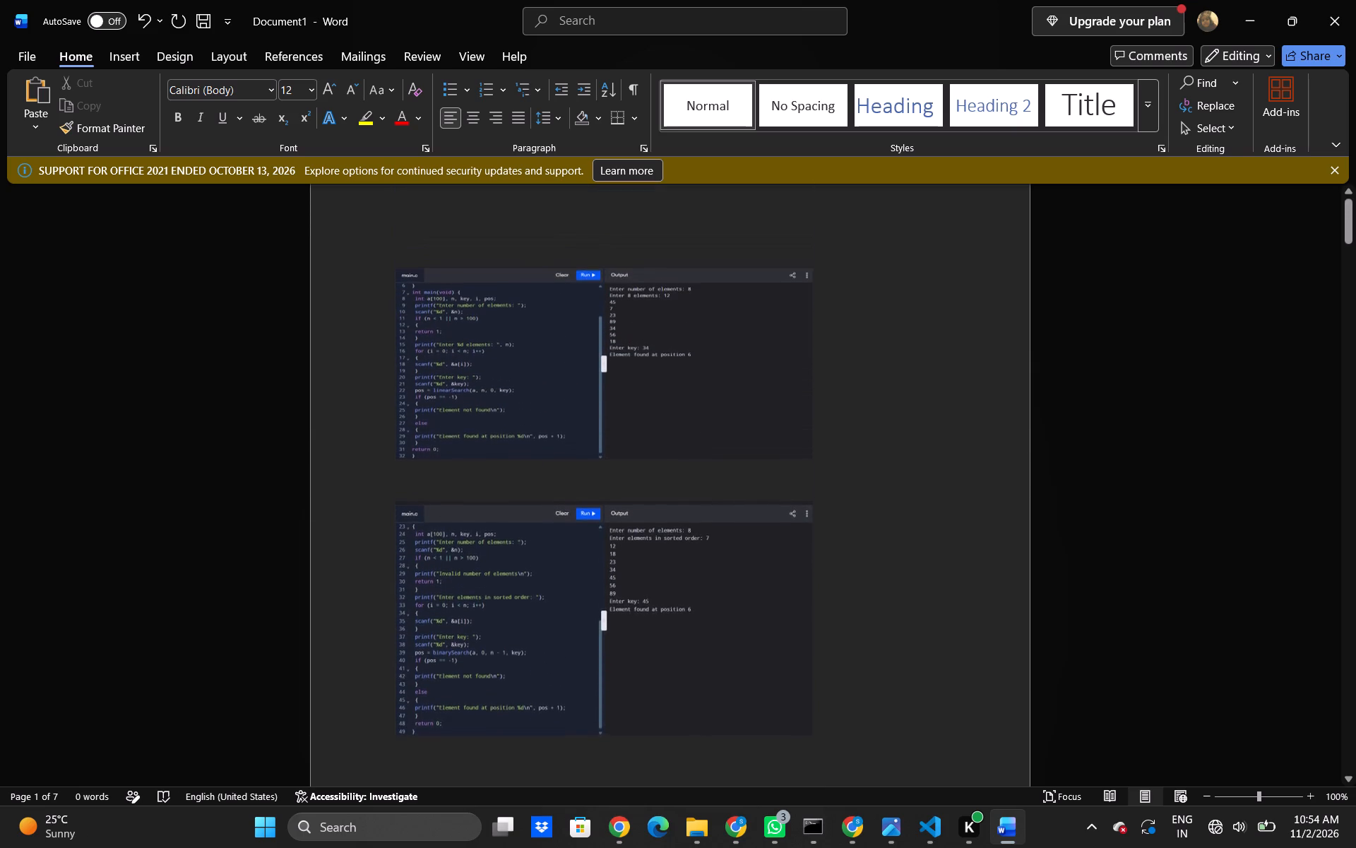
pyautogui.scroll(3, 846, 691)
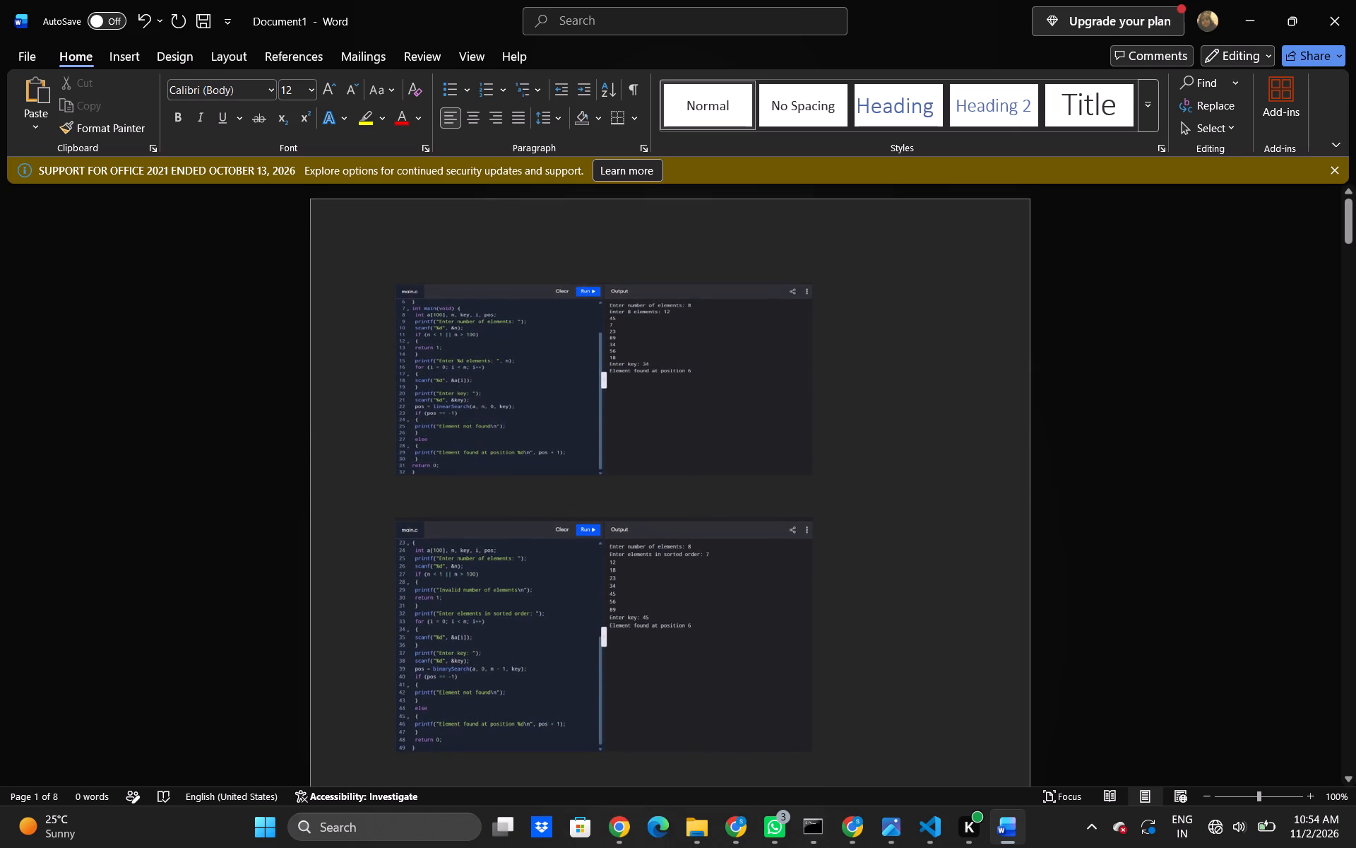
pyautogui.scroll(-3, 718, 538)
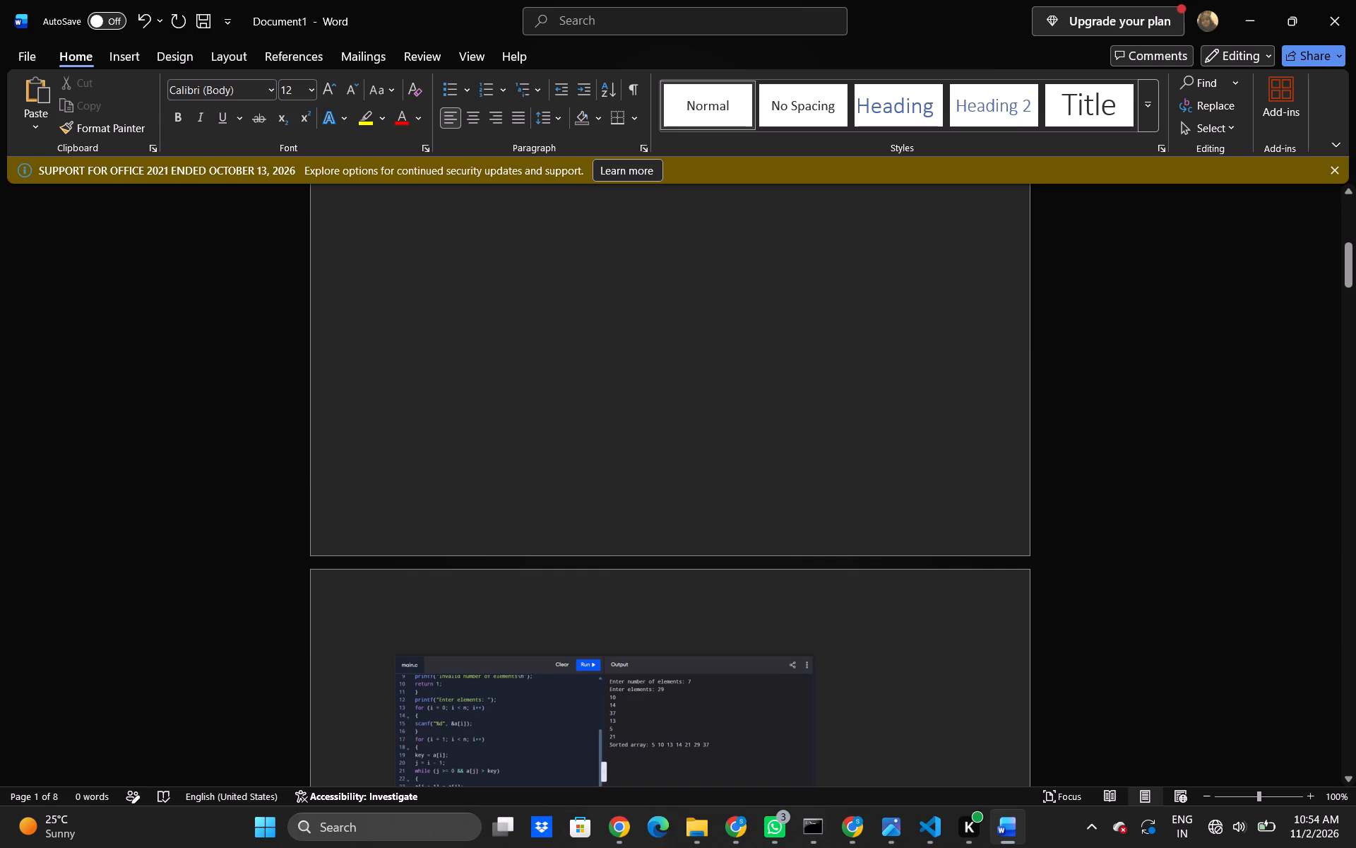
pyautogui.click(390, 670)
# Insert a blank line below the insertion sort screenshot to space it from the selection sort one.
pyautogui.scroll(-3, 390, 670)
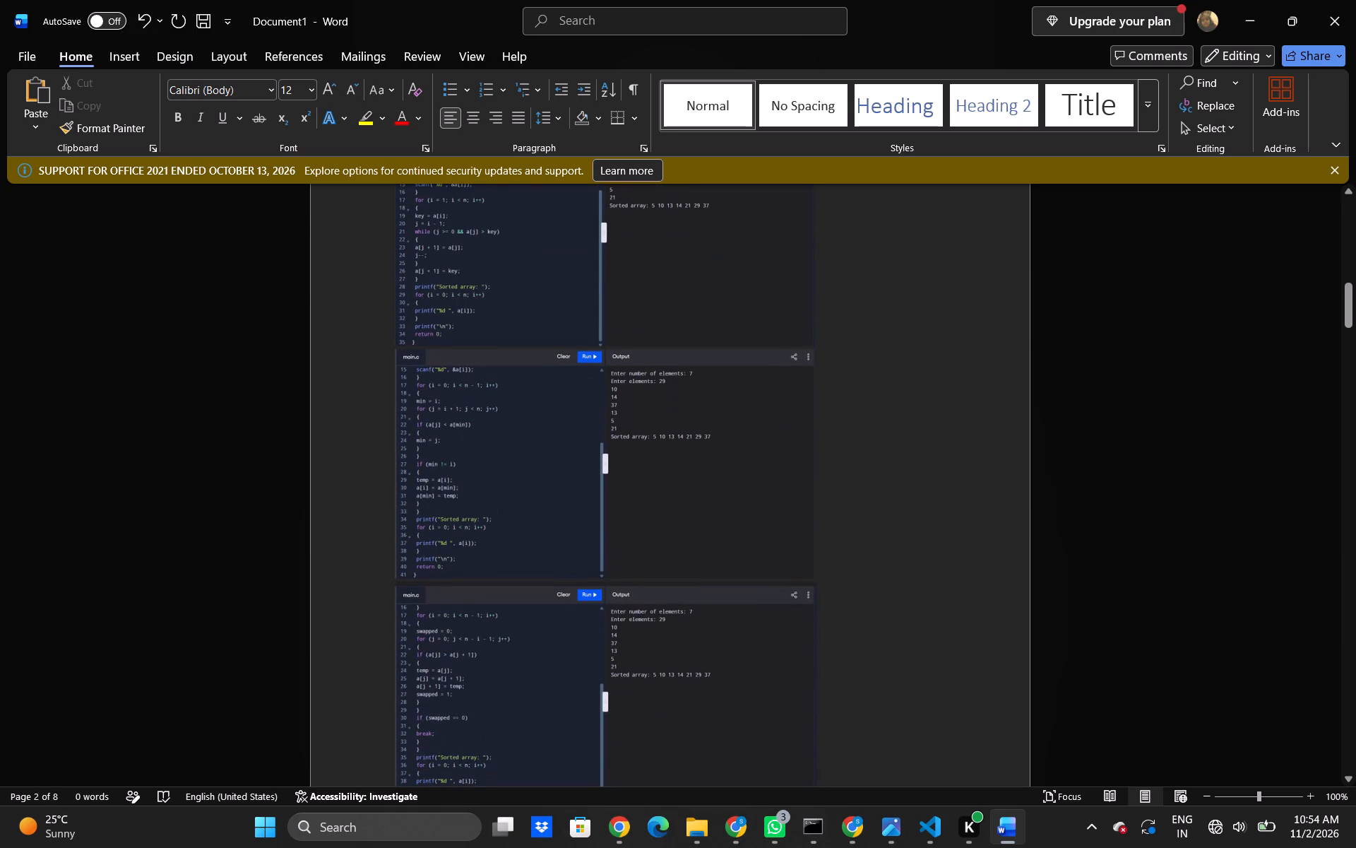
pyautogui.click(858, 329)
pyautogui.press('Return')
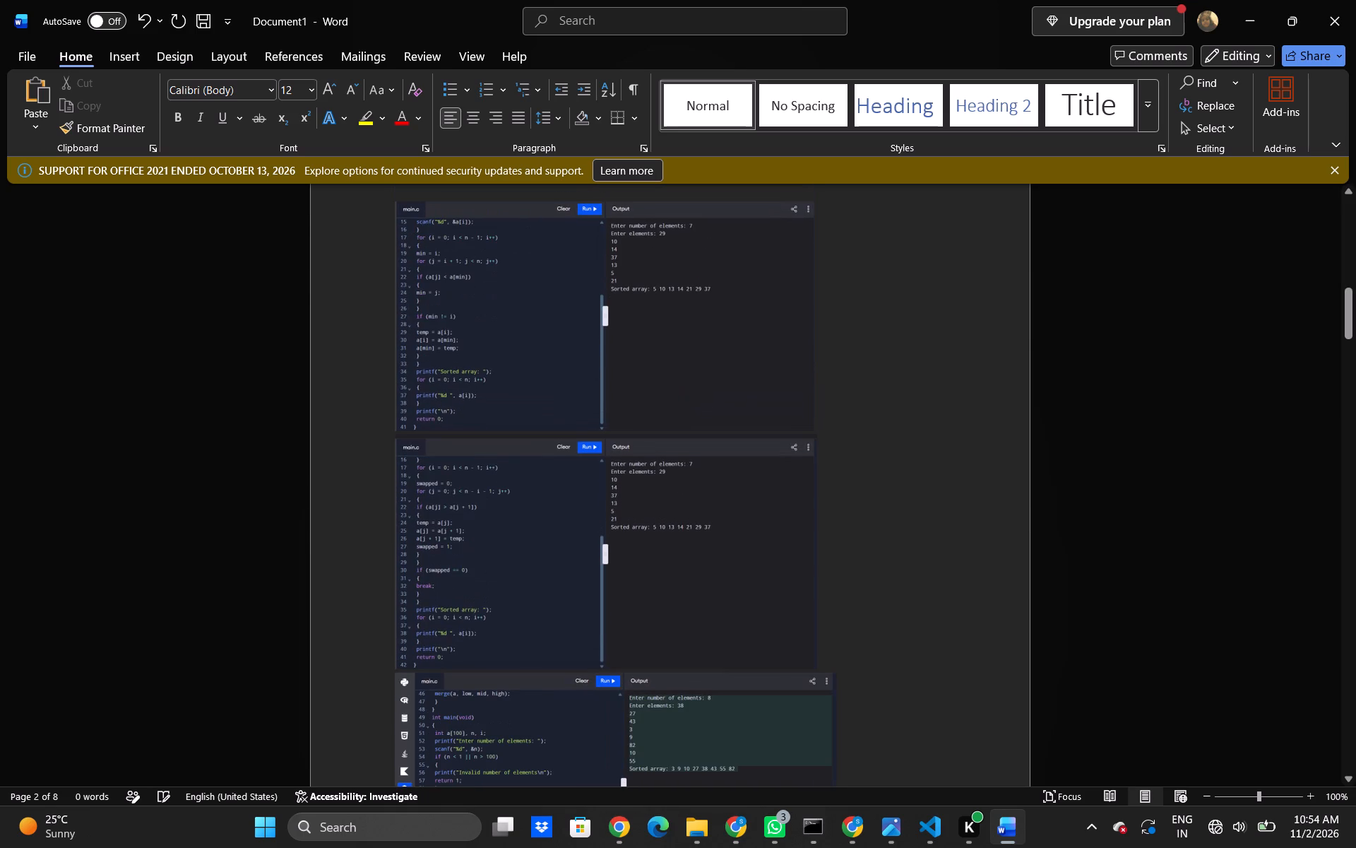
# Insert a blank line below the selection sort screenshot to space it from the bubble sort one.
pyautogui.scroll(7, 858, 329)
pyautogui.scroll(-1, 858, 329)
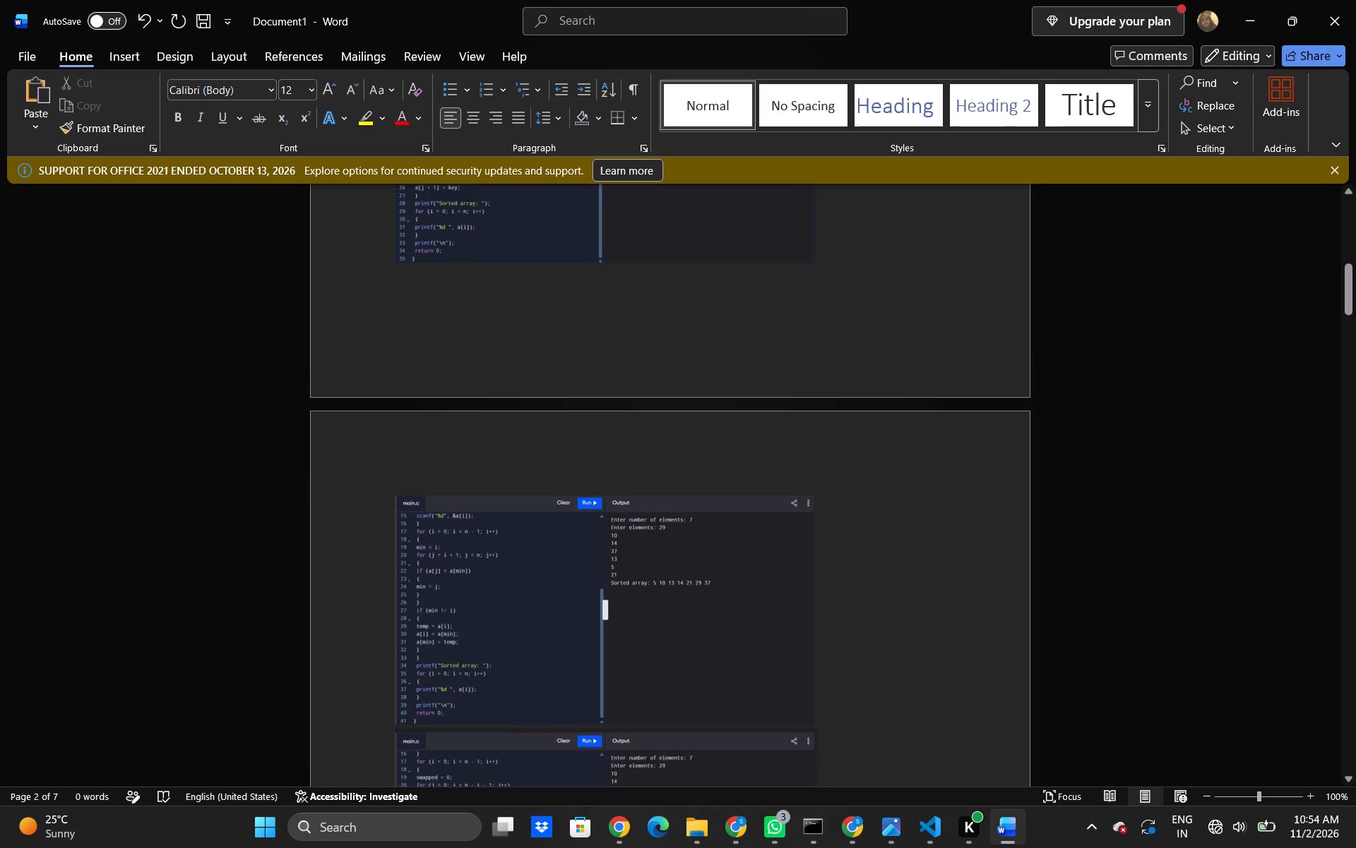
pyautogui.scroll(-2, 858, 329)
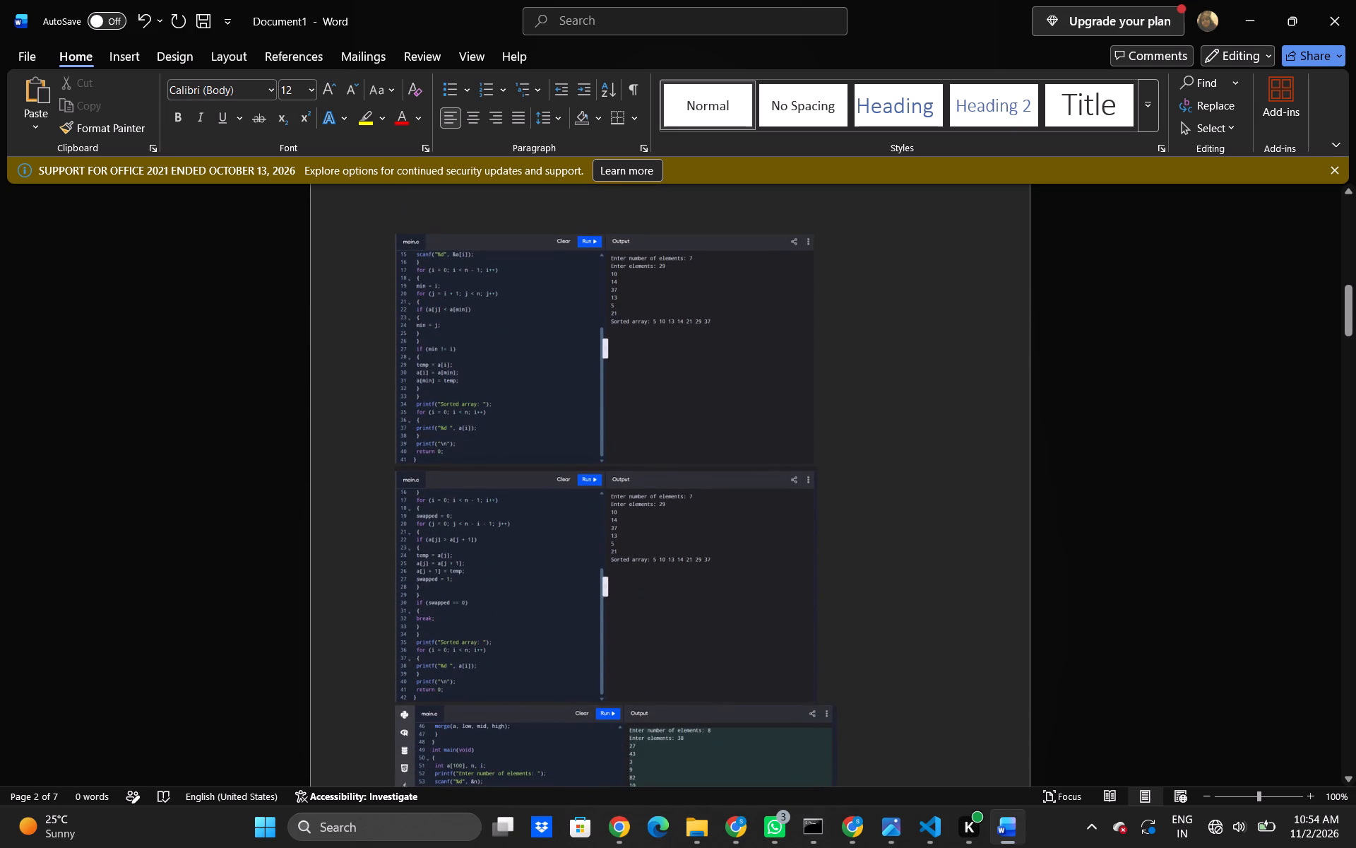
pyautogui.click(826, 452)
pyautogui.press('Return')
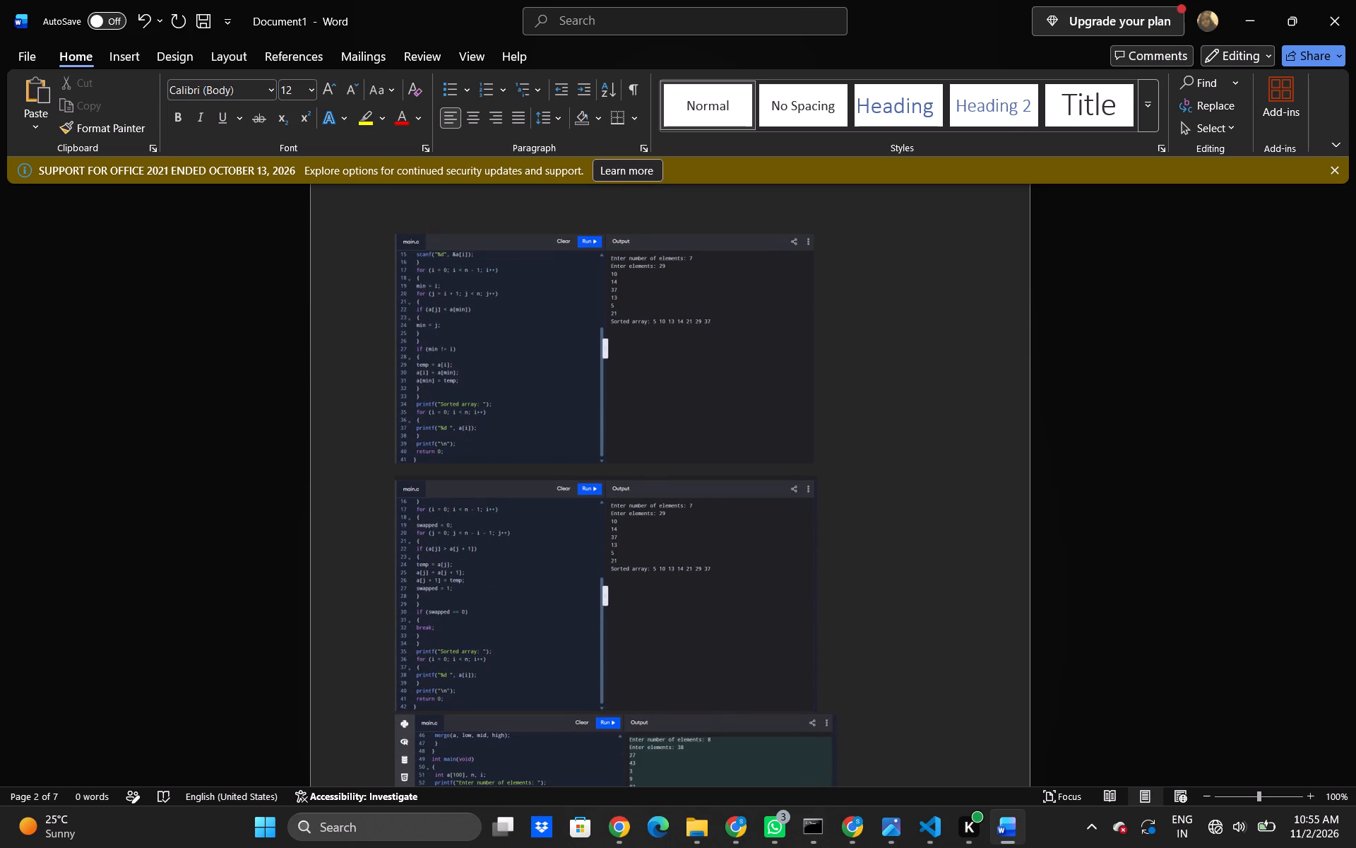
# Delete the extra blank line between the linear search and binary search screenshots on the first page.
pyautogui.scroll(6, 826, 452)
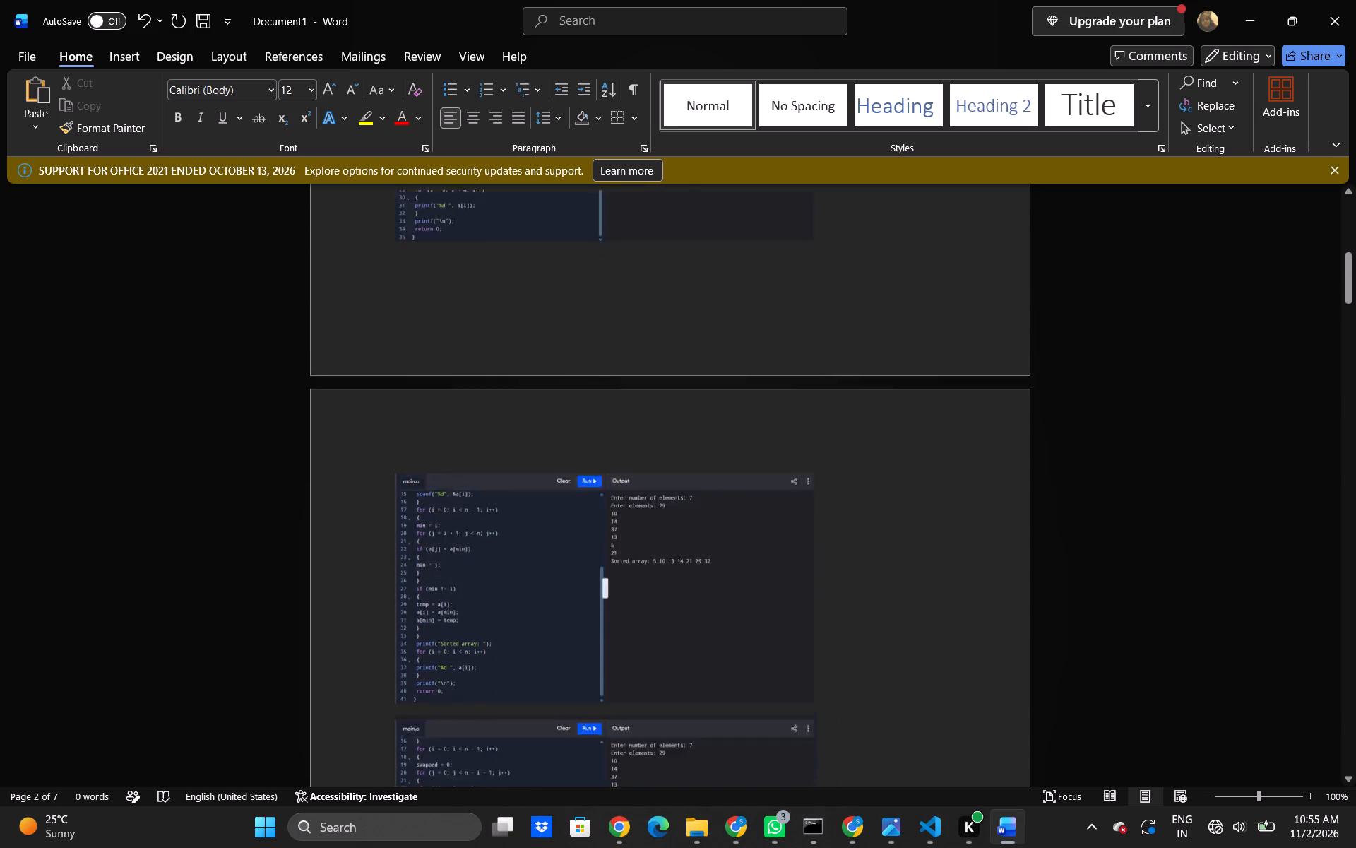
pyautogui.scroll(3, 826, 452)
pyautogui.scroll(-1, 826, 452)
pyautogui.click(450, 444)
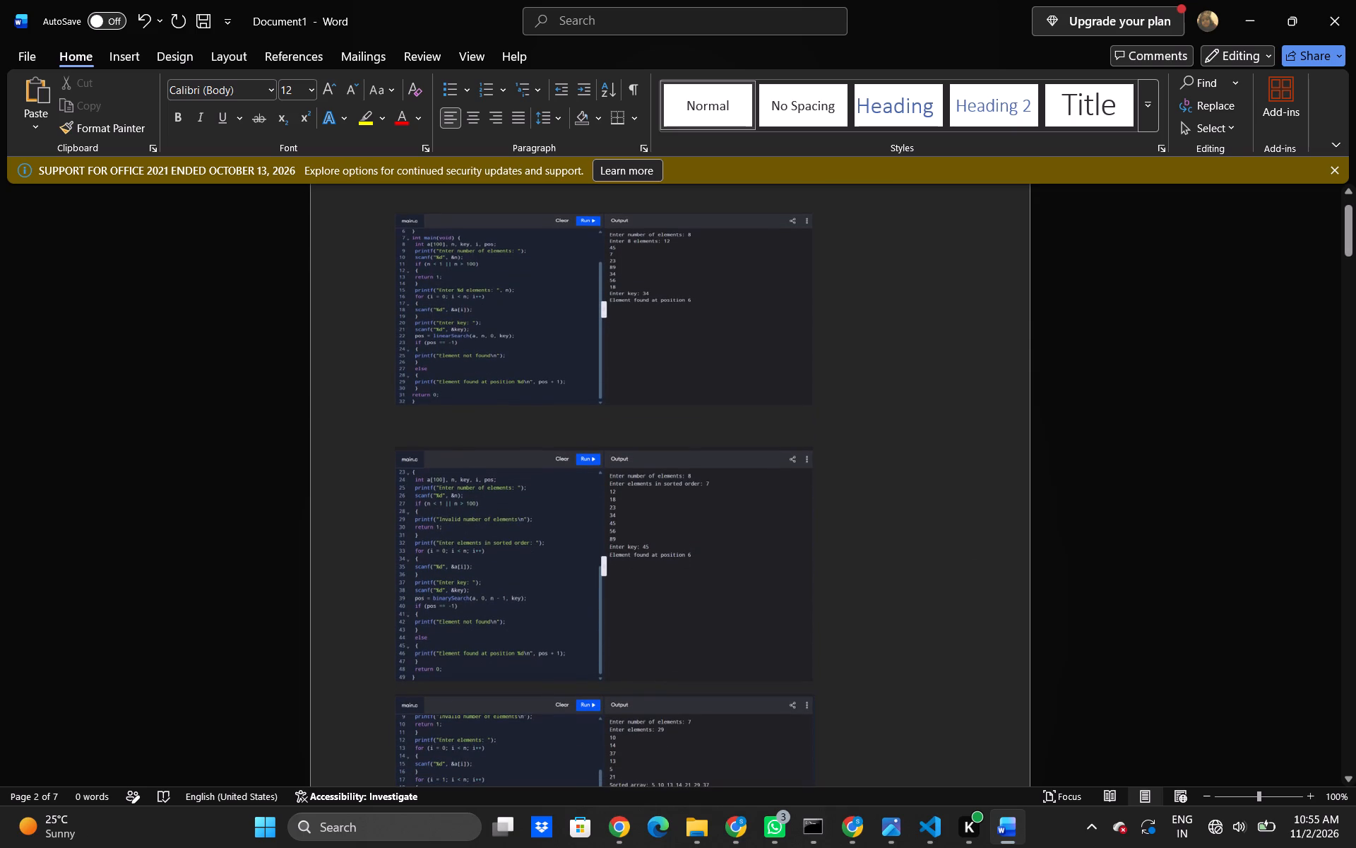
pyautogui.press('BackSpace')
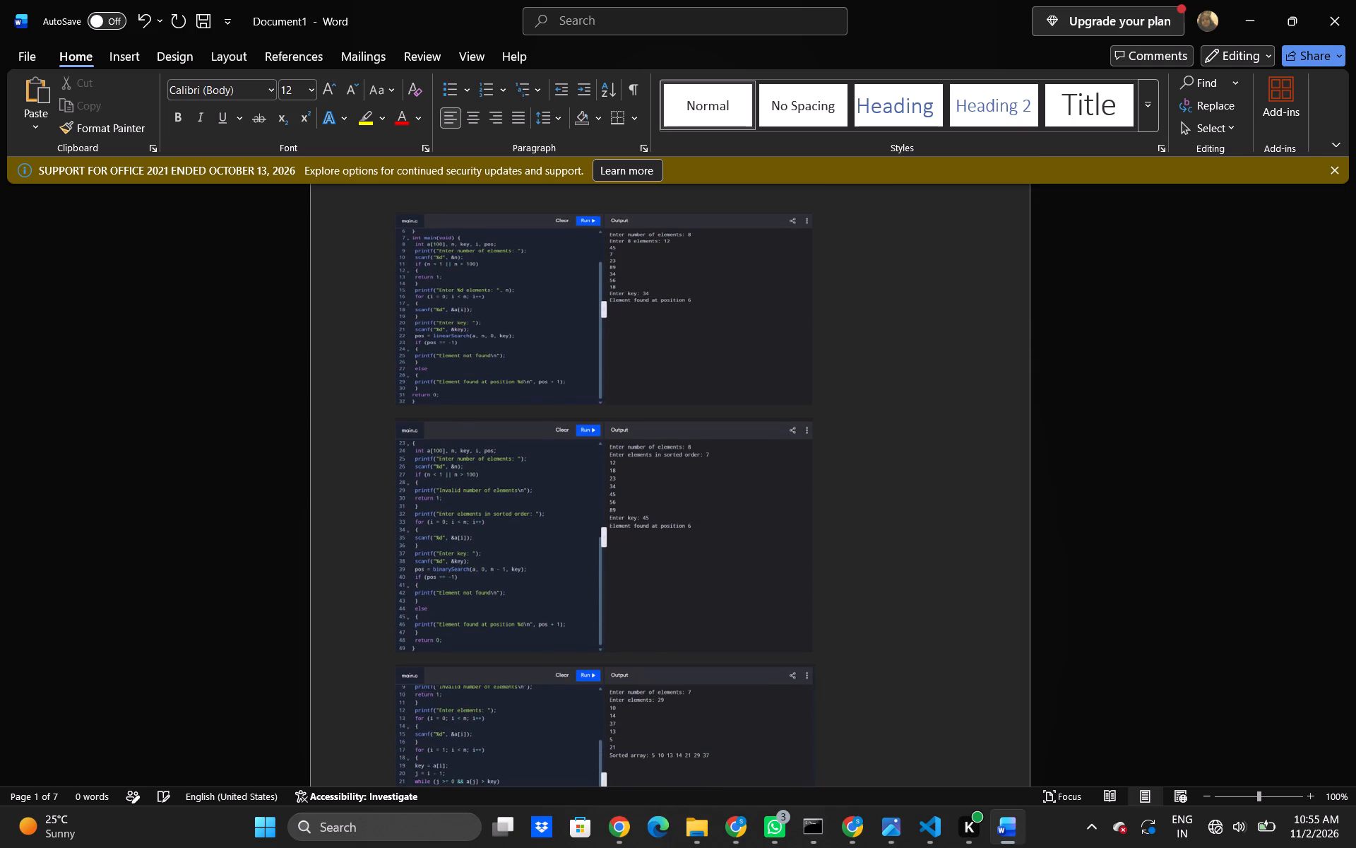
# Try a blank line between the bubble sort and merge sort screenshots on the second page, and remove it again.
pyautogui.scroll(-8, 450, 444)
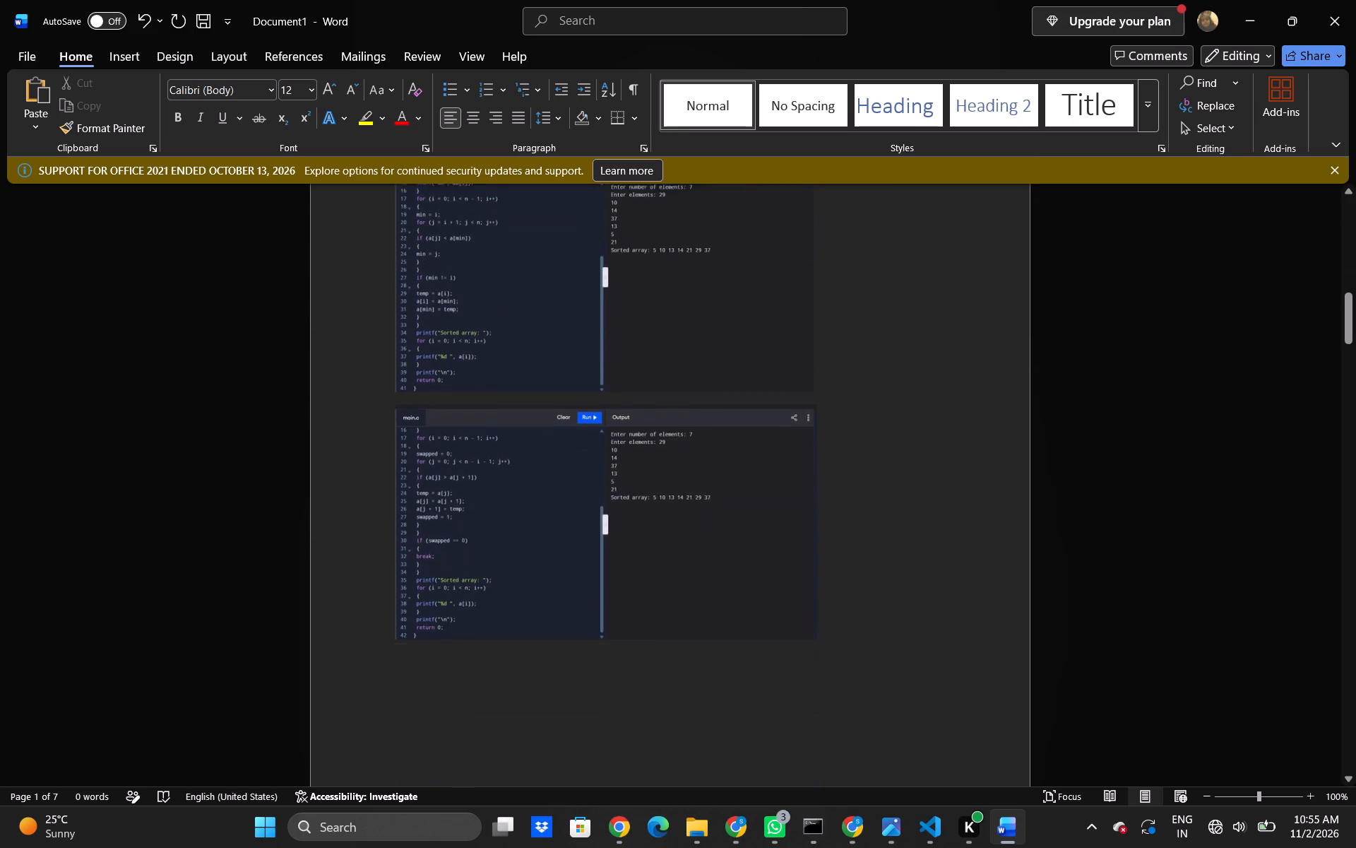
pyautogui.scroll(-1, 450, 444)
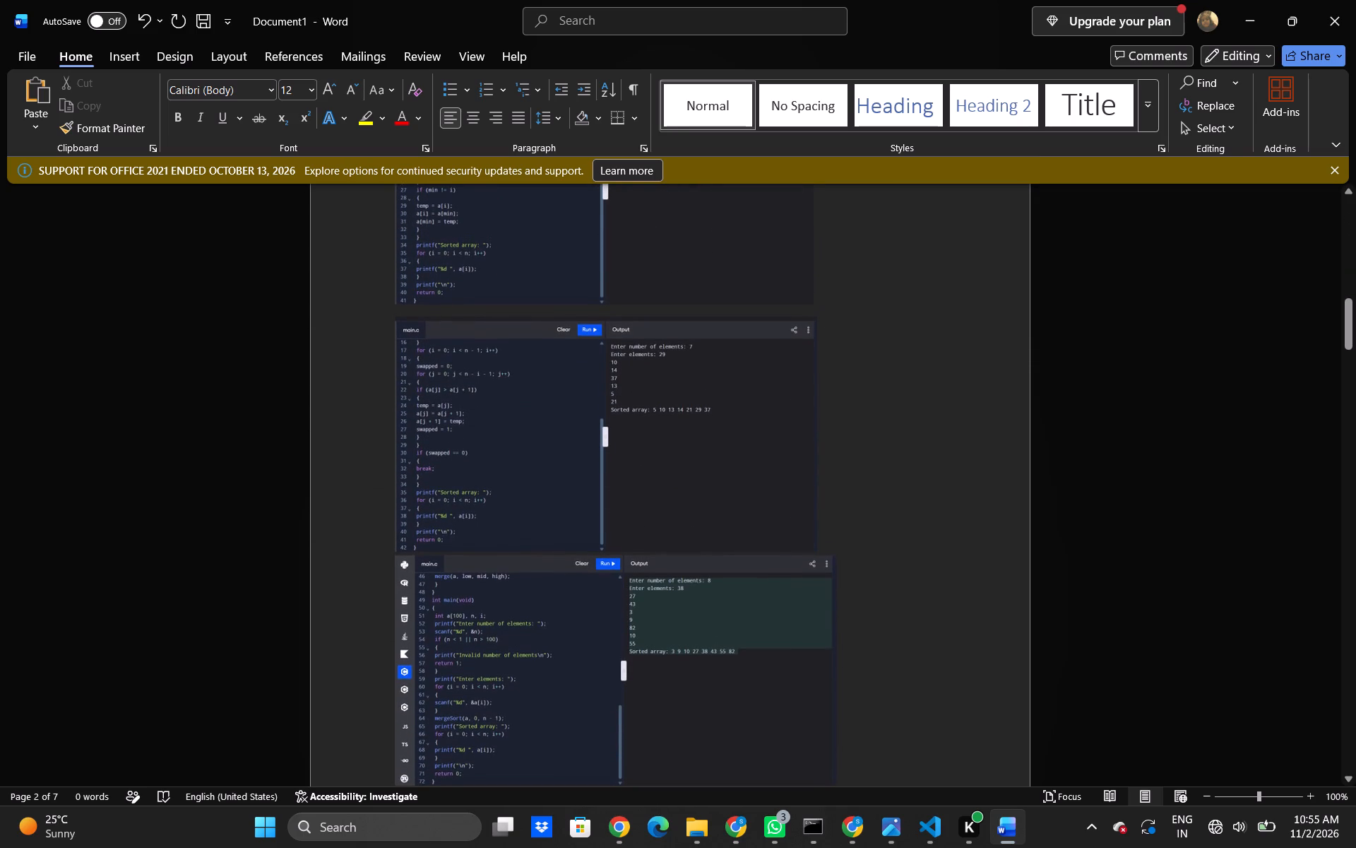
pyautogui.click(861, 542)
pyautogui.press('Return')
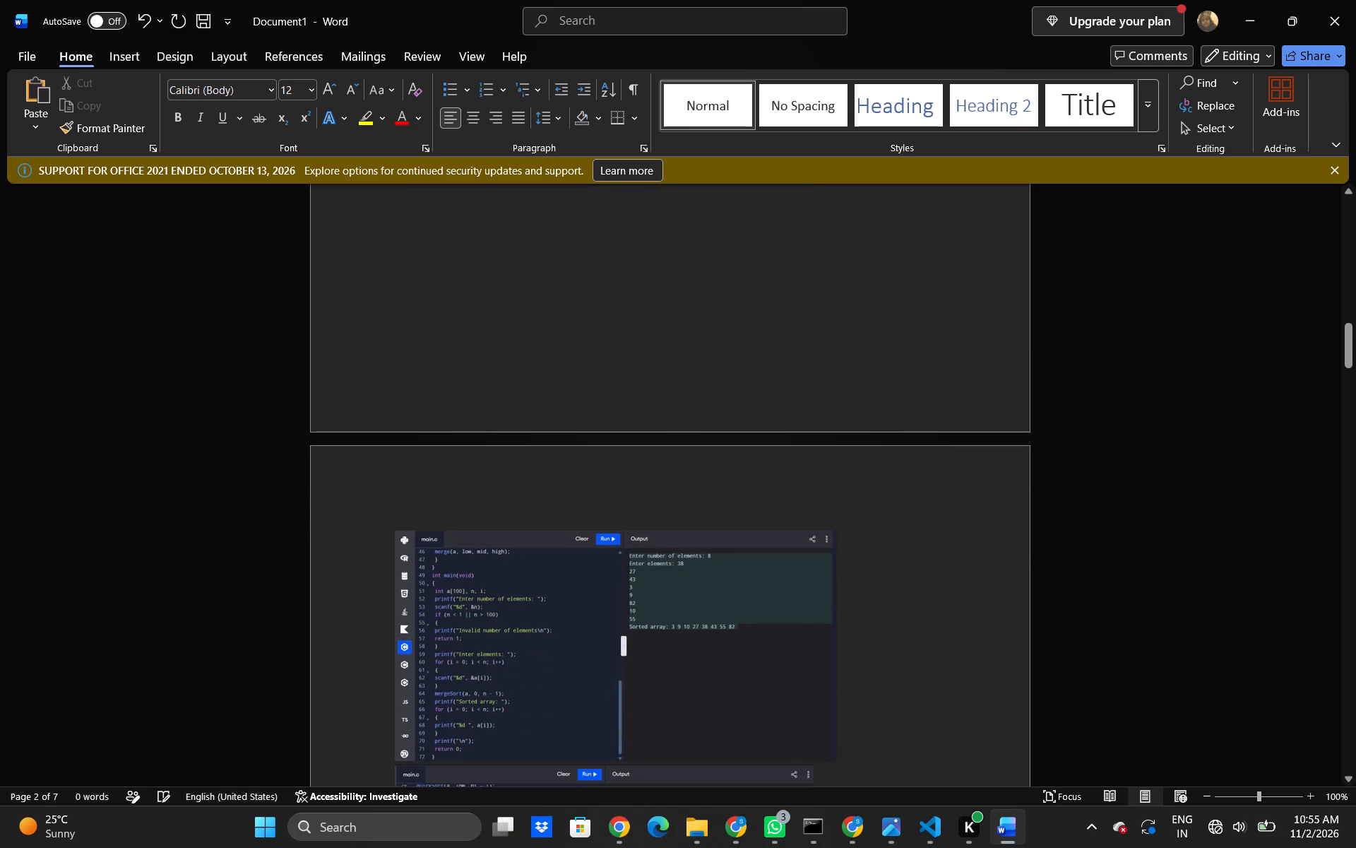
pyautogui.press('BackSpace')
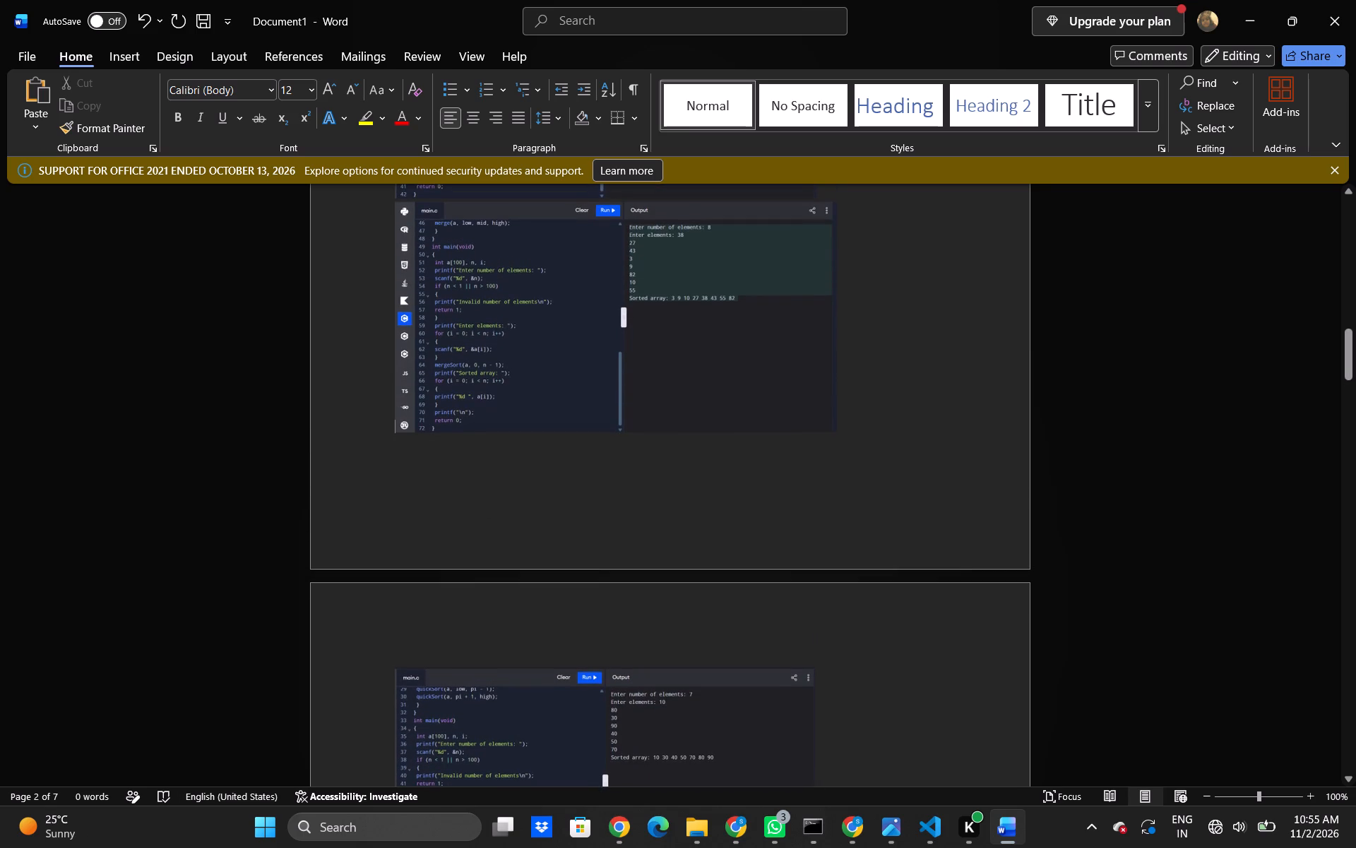
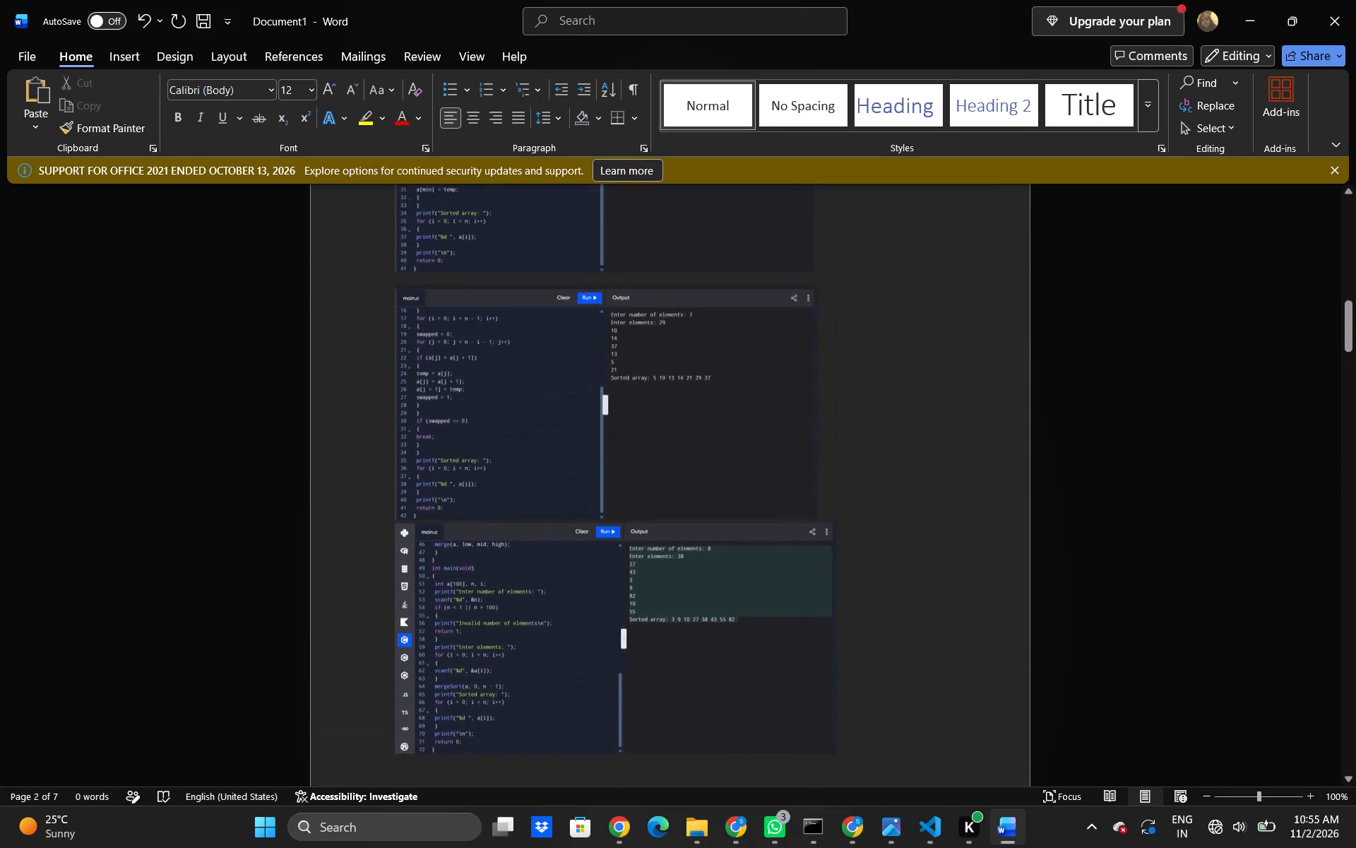
# Insert a line break below the bubble sort screenshot to space it from the merge sort one.
pyautogui.click(847, 536)
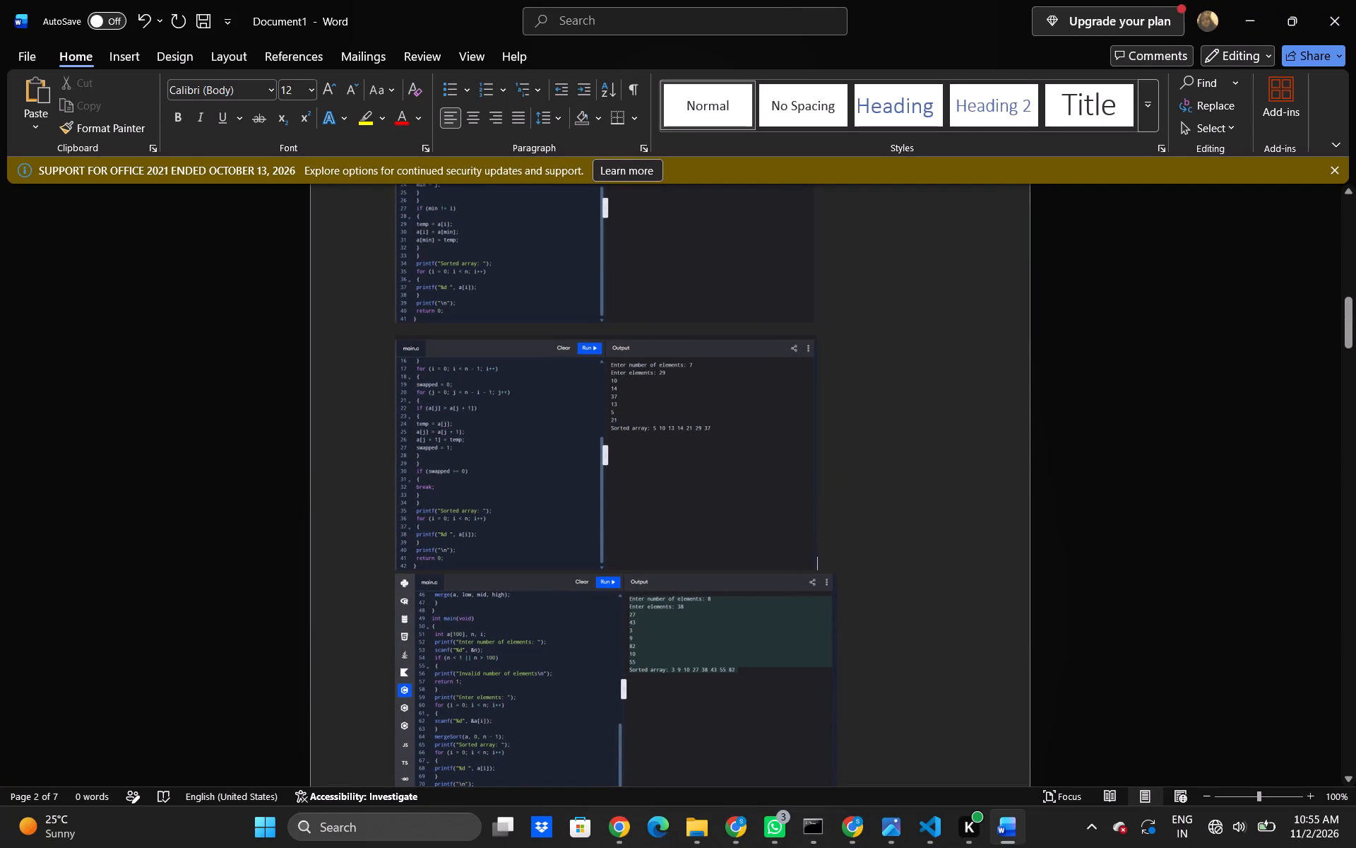
pyautogui.press('Return')
pyautogui.scroll(4, 847, 536)
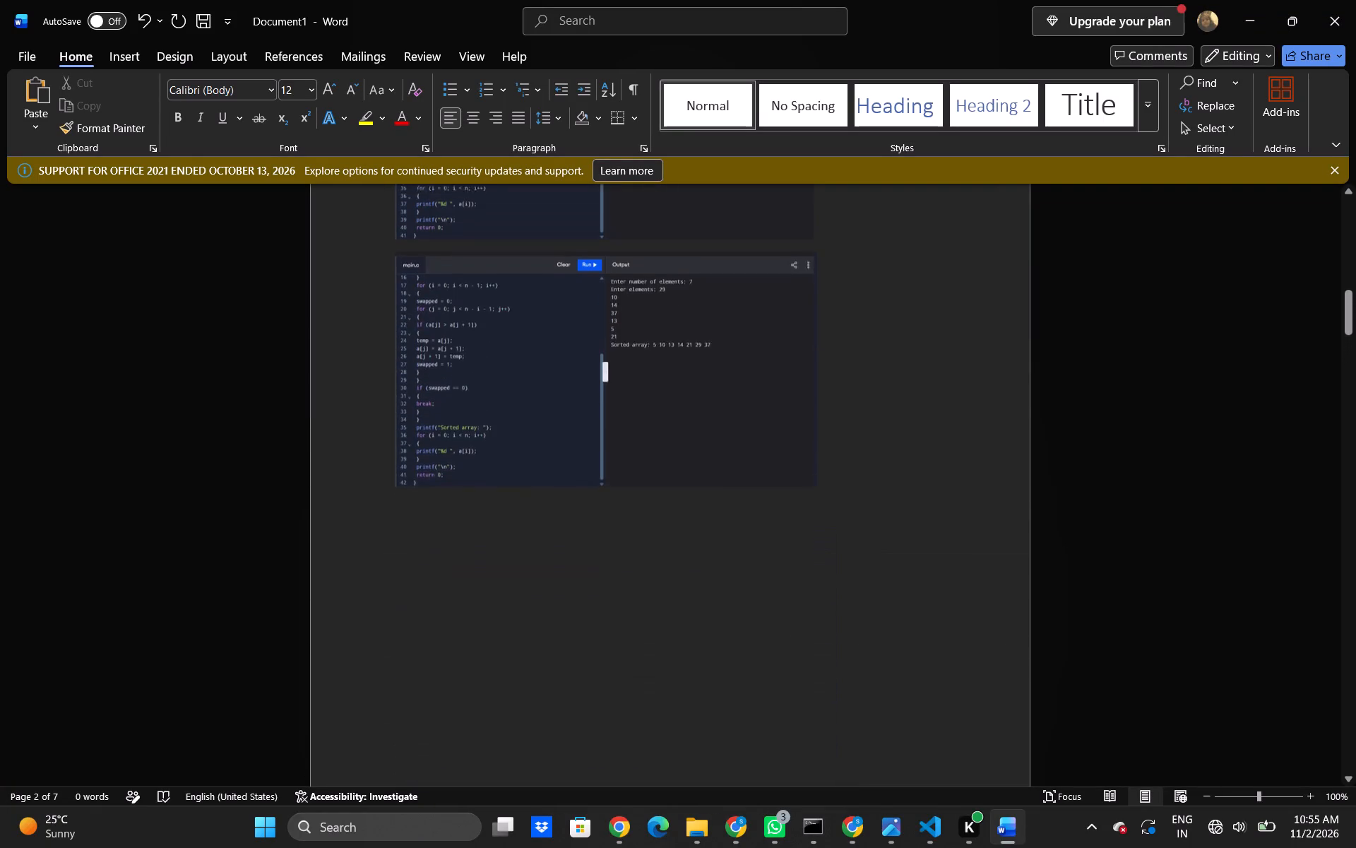
pyautogui.scroll(3, 847, 536)
pyautogui.scroll(-4, 847, 536)
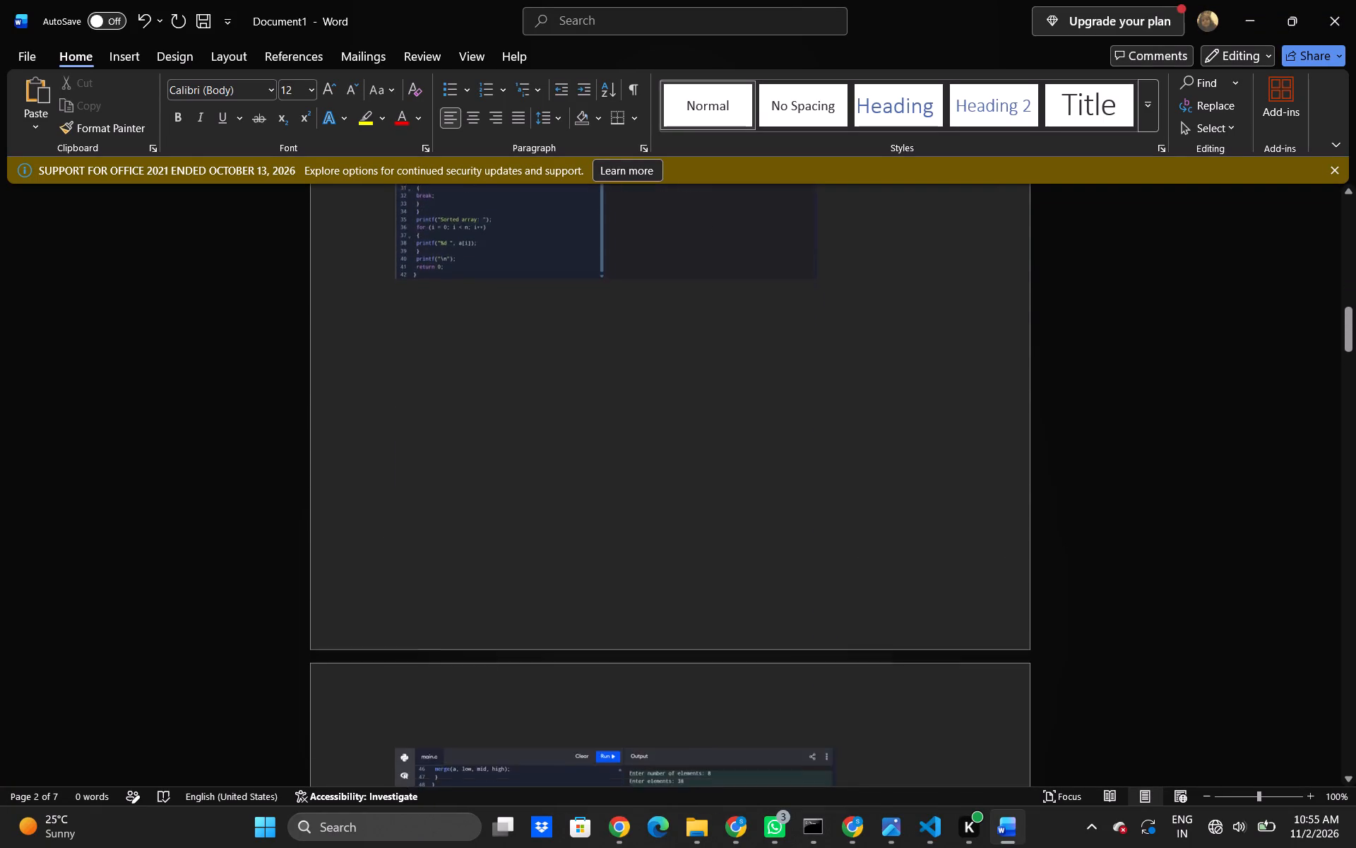
pyautogui.scroll(-3, 847, 536)
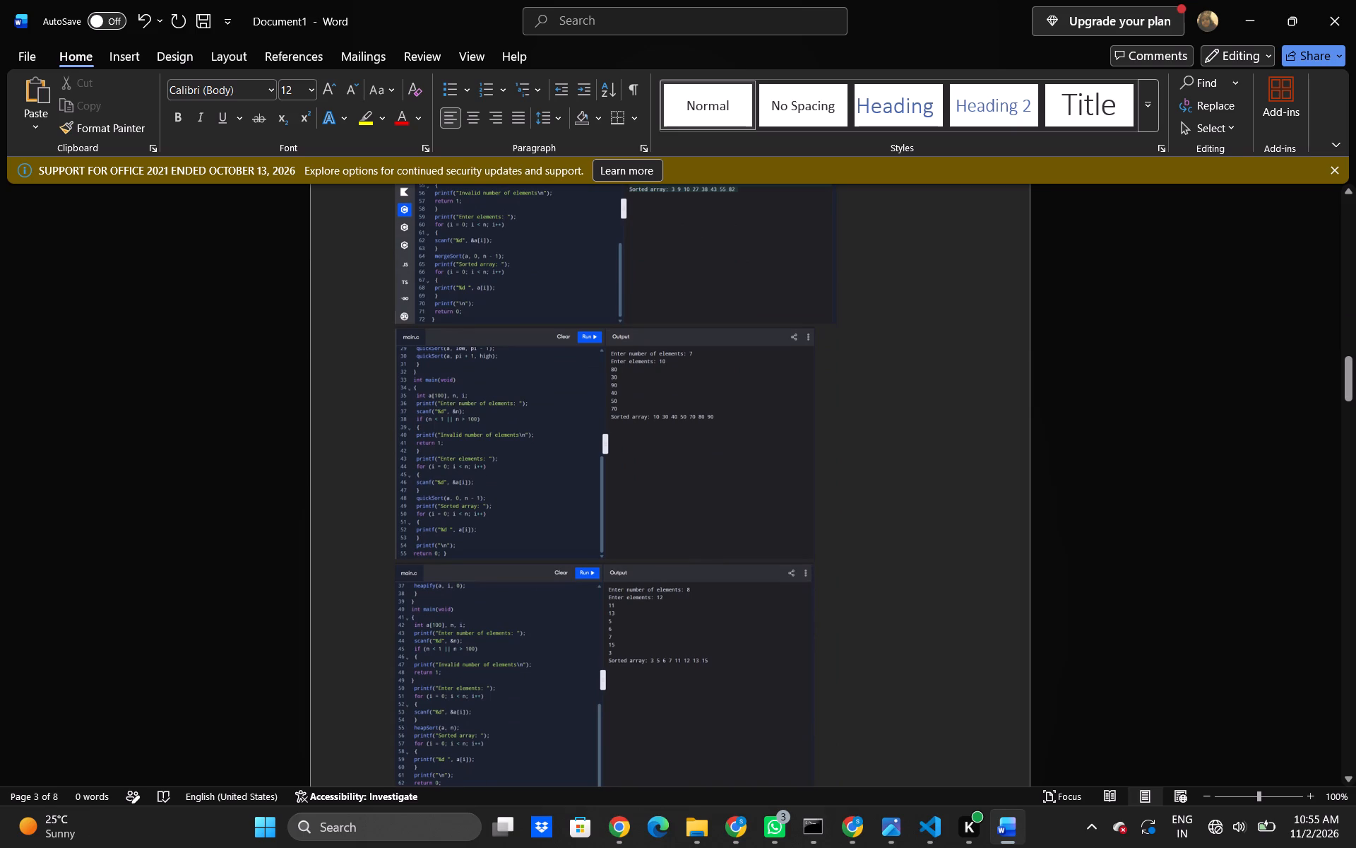
# Insert a line break between the merge sort and quick sort screenshots.
pyautogui.click(873, 315)
pyautogui.press('Return')
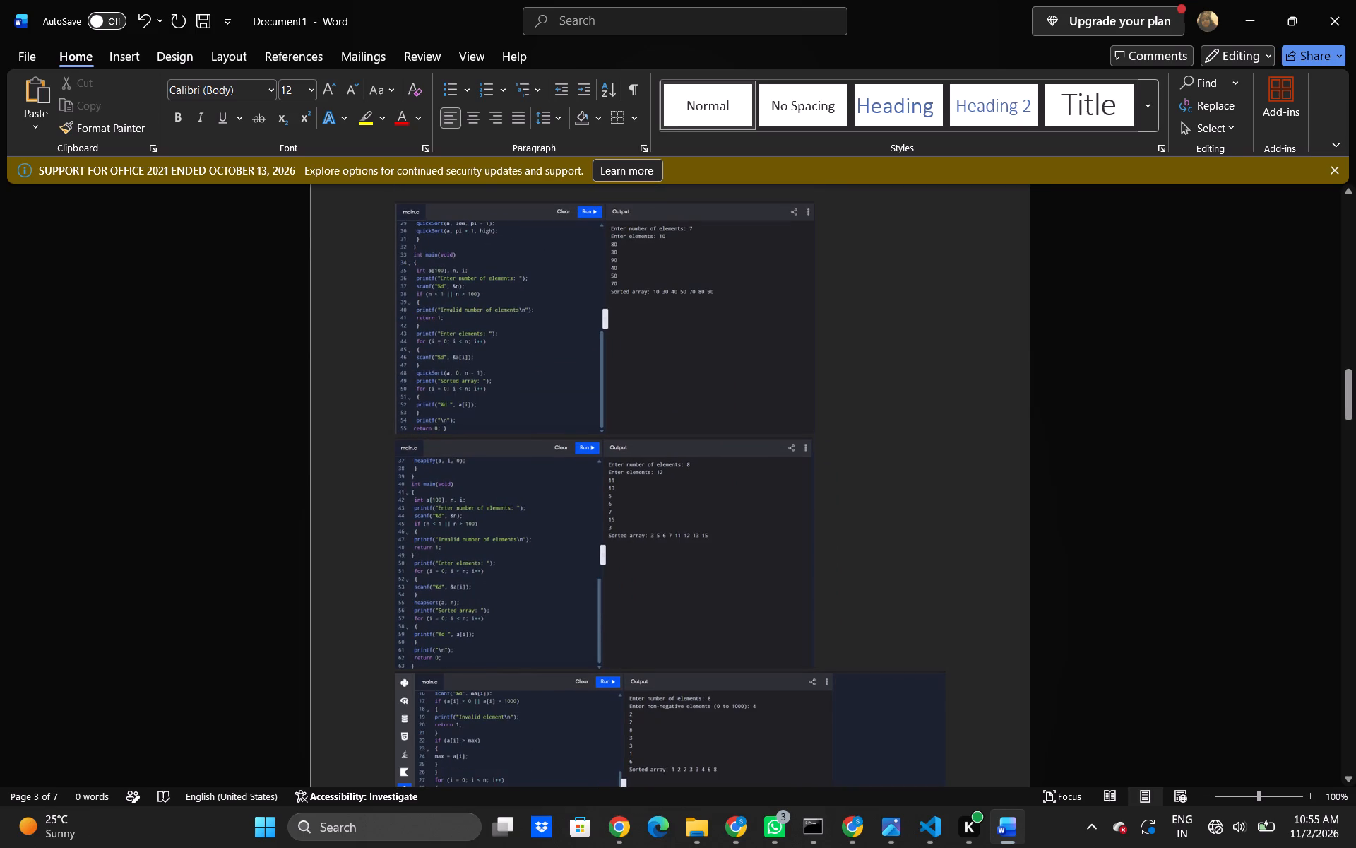
# Insert a line break below the radix sort screenshot to space it from the shell sort one.
pyautogui.scroll(7, 873, 315)
pyautogui.scroll(-1, 873, 315)
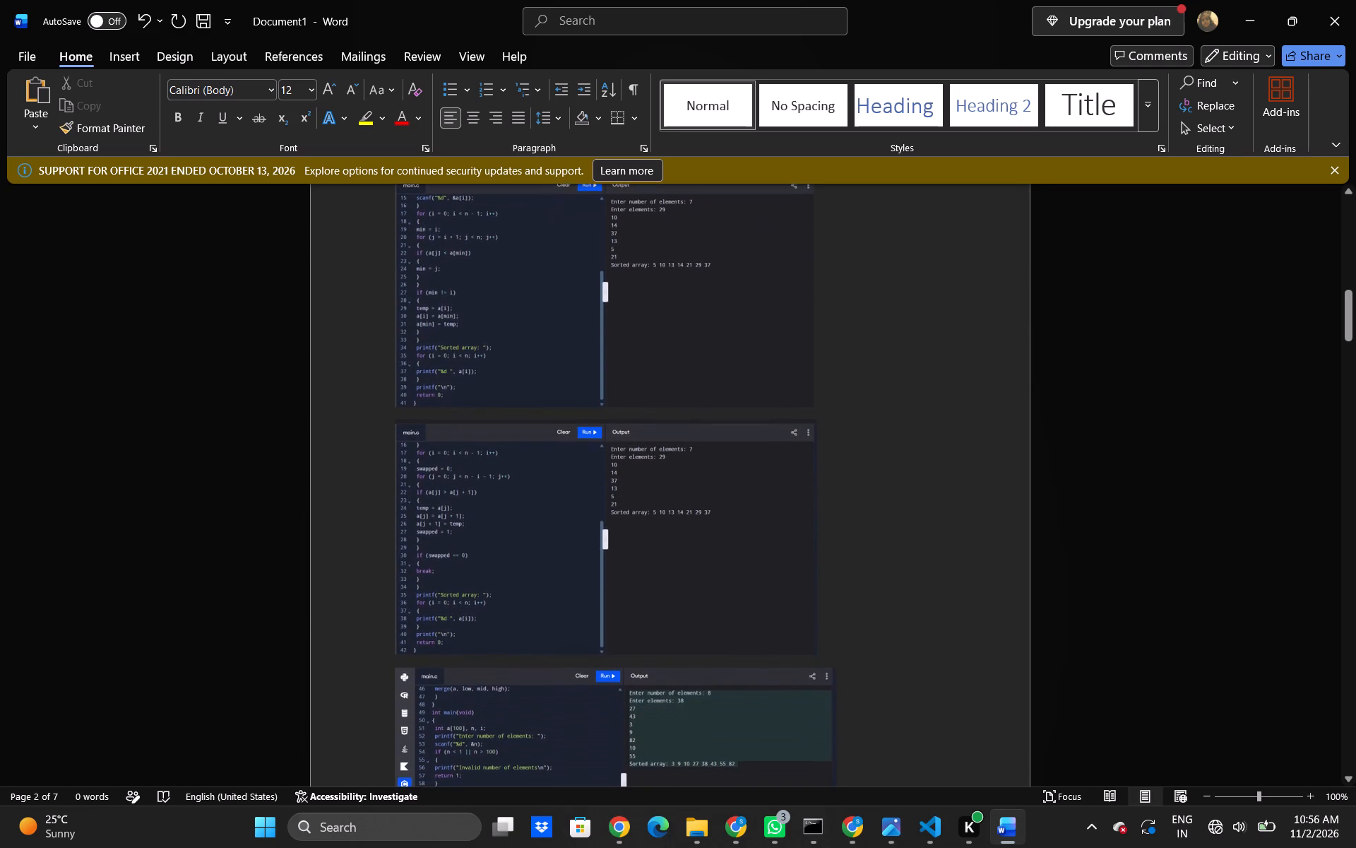
pyautogui.scroll(7, 873, 315)
pyautogui.scroll(-7, 873, 315)
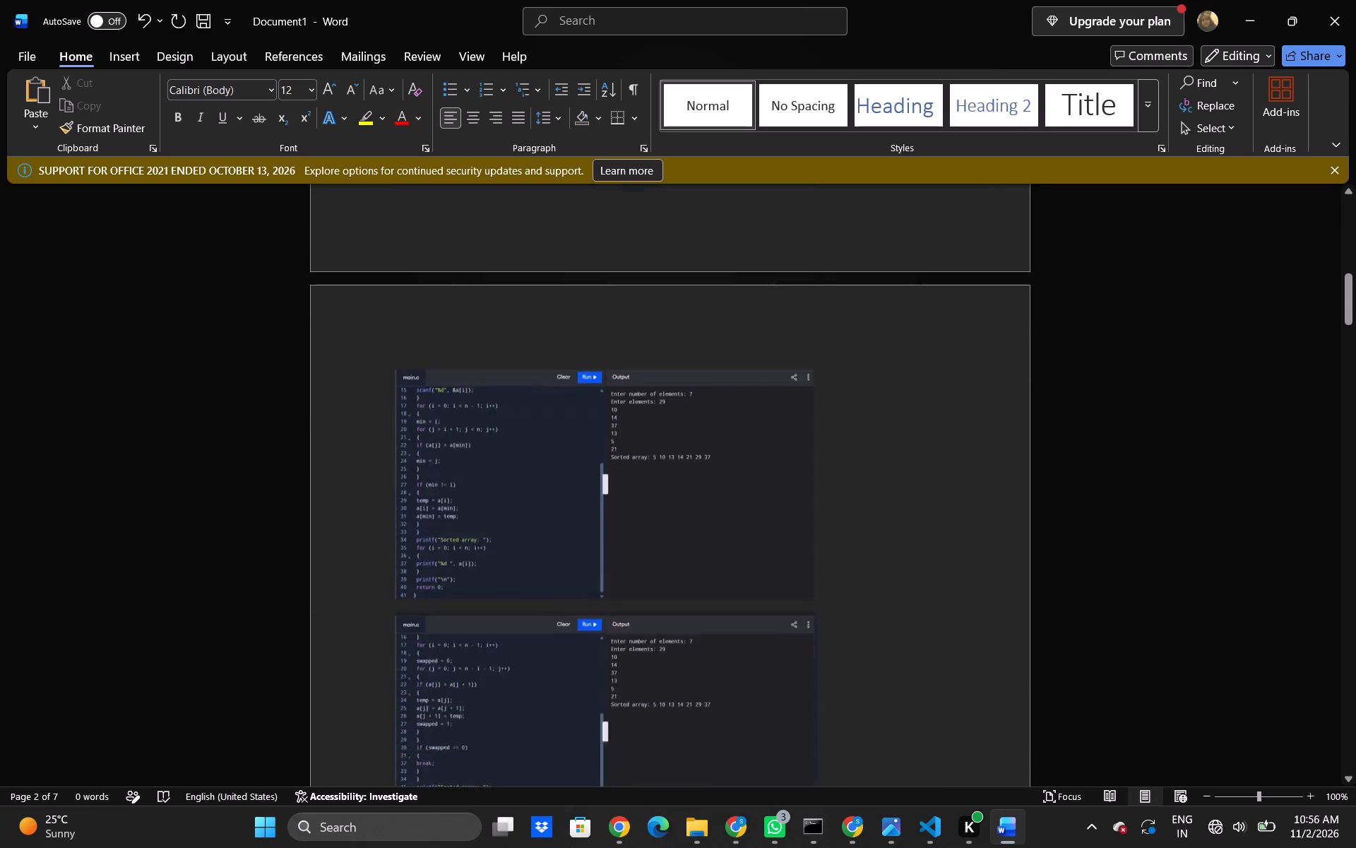
pyautogui.scroll(-3, 873, 315)
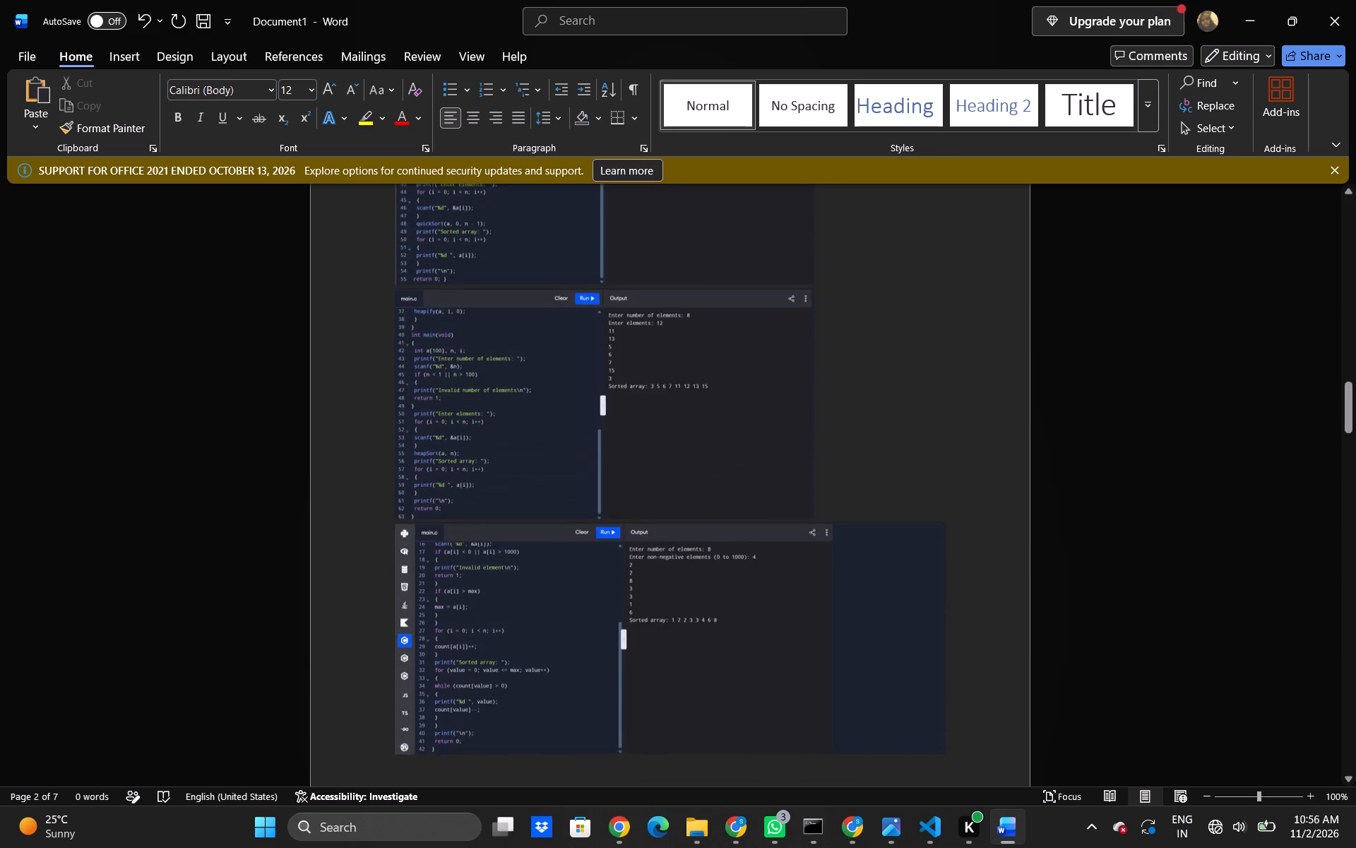
pyautogui.scroll(-5, 873, 315)
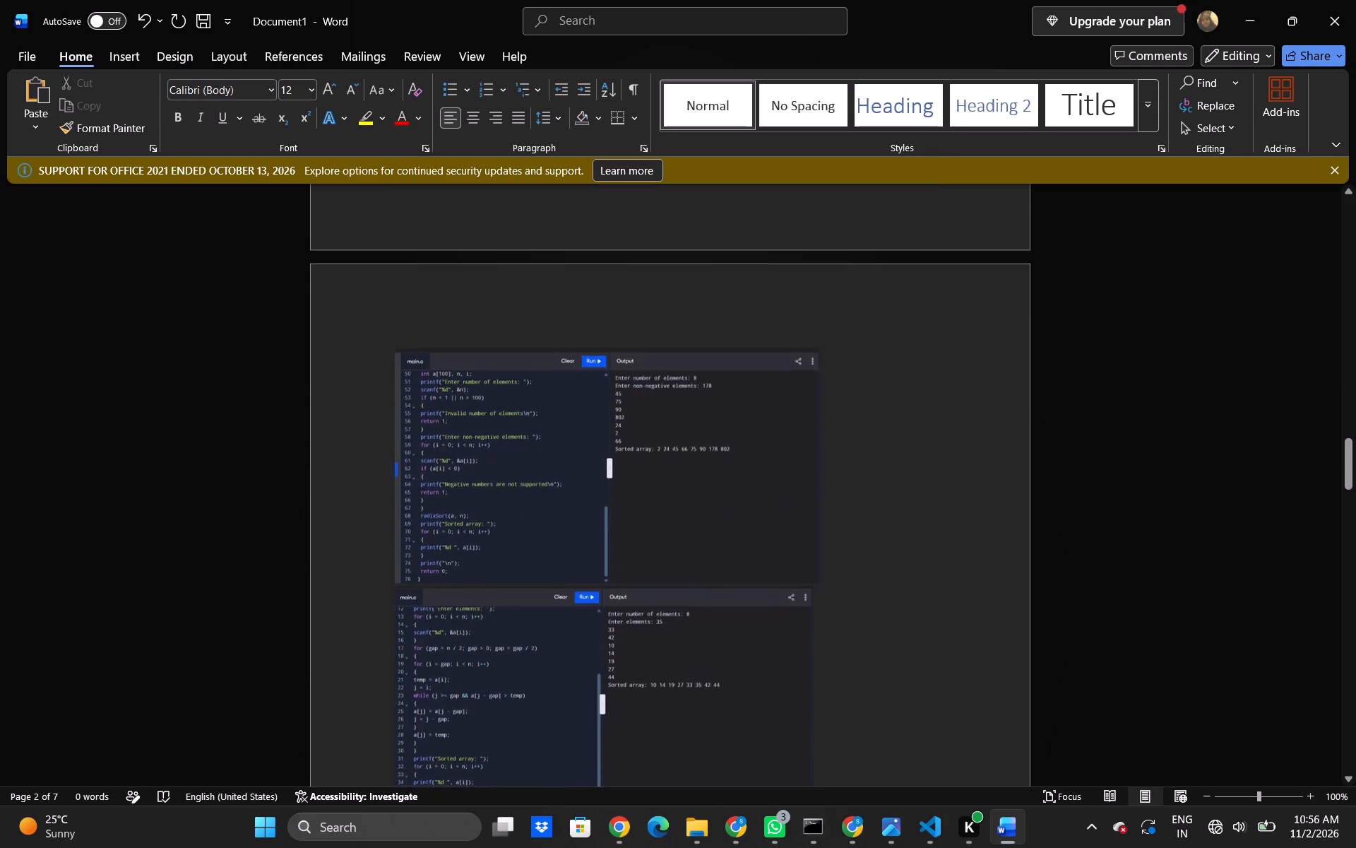
pyautogui.scroll(-1, 873, 315)
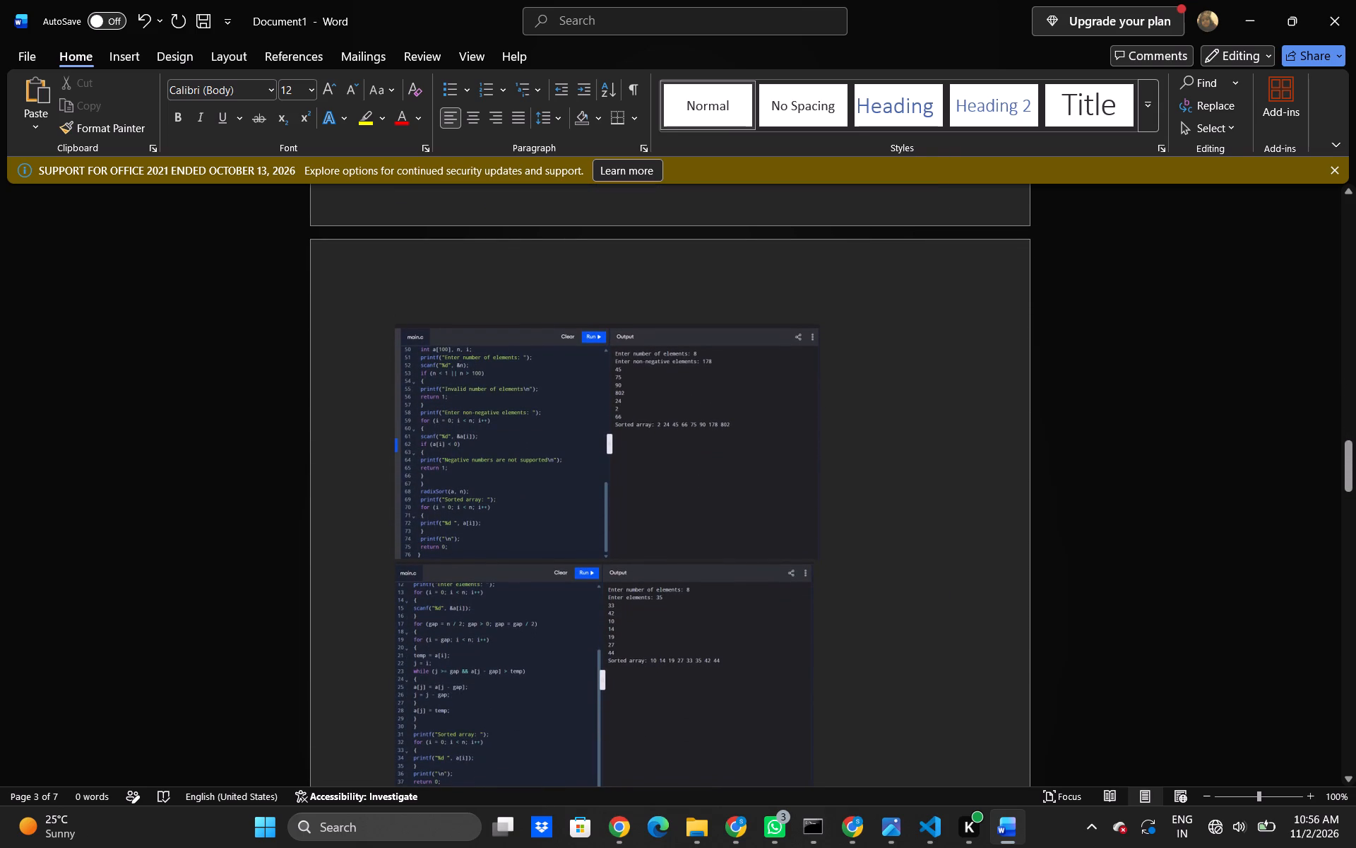
pyautogui.click(840, 538)
pyautogui.press('Return')
# Crop the empty strip off the right side of the counting sort screenshot, up to the edge of its output pane.
pyautogui.scroll(2, 840, 538)
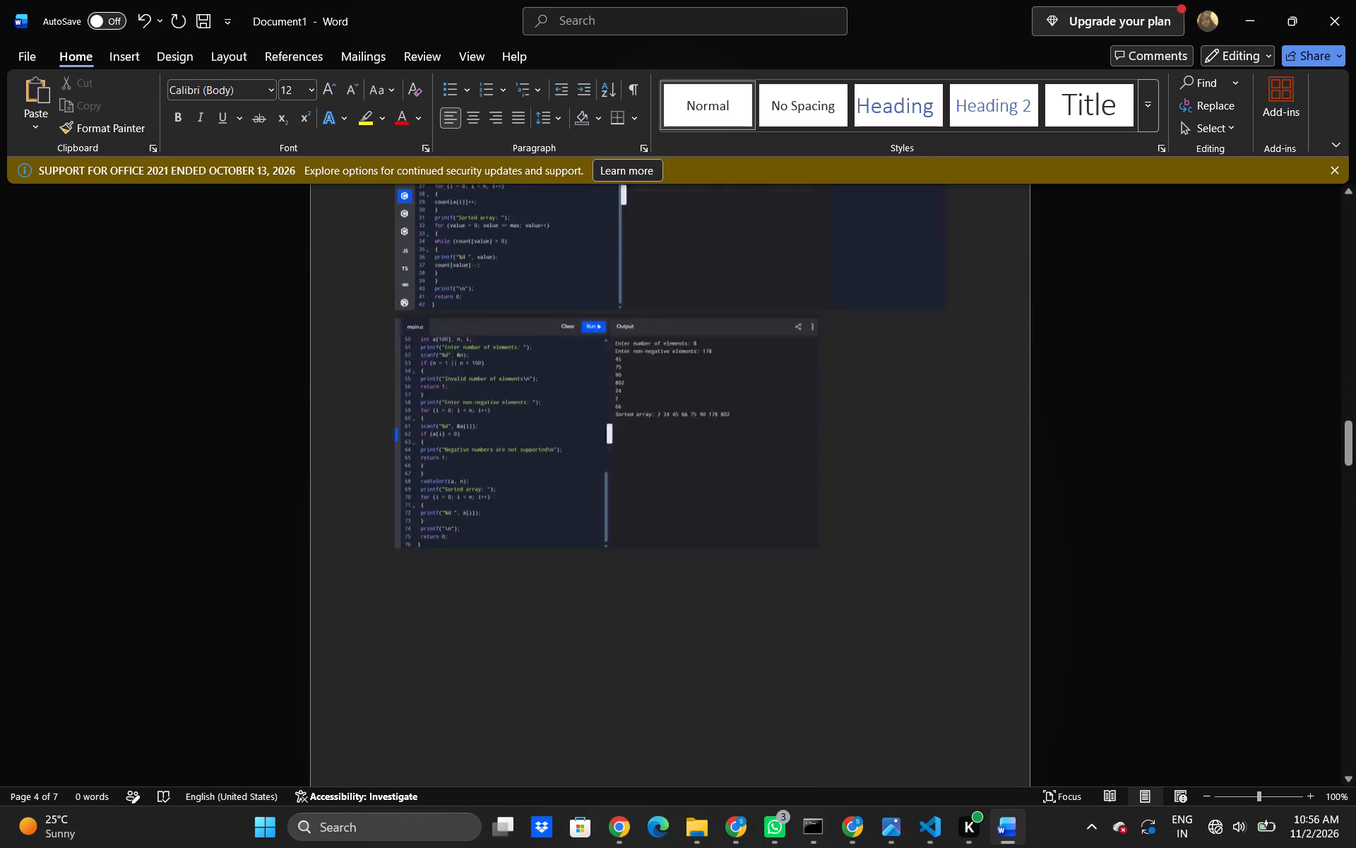
pyautogui.scroll(2, 840, 538)
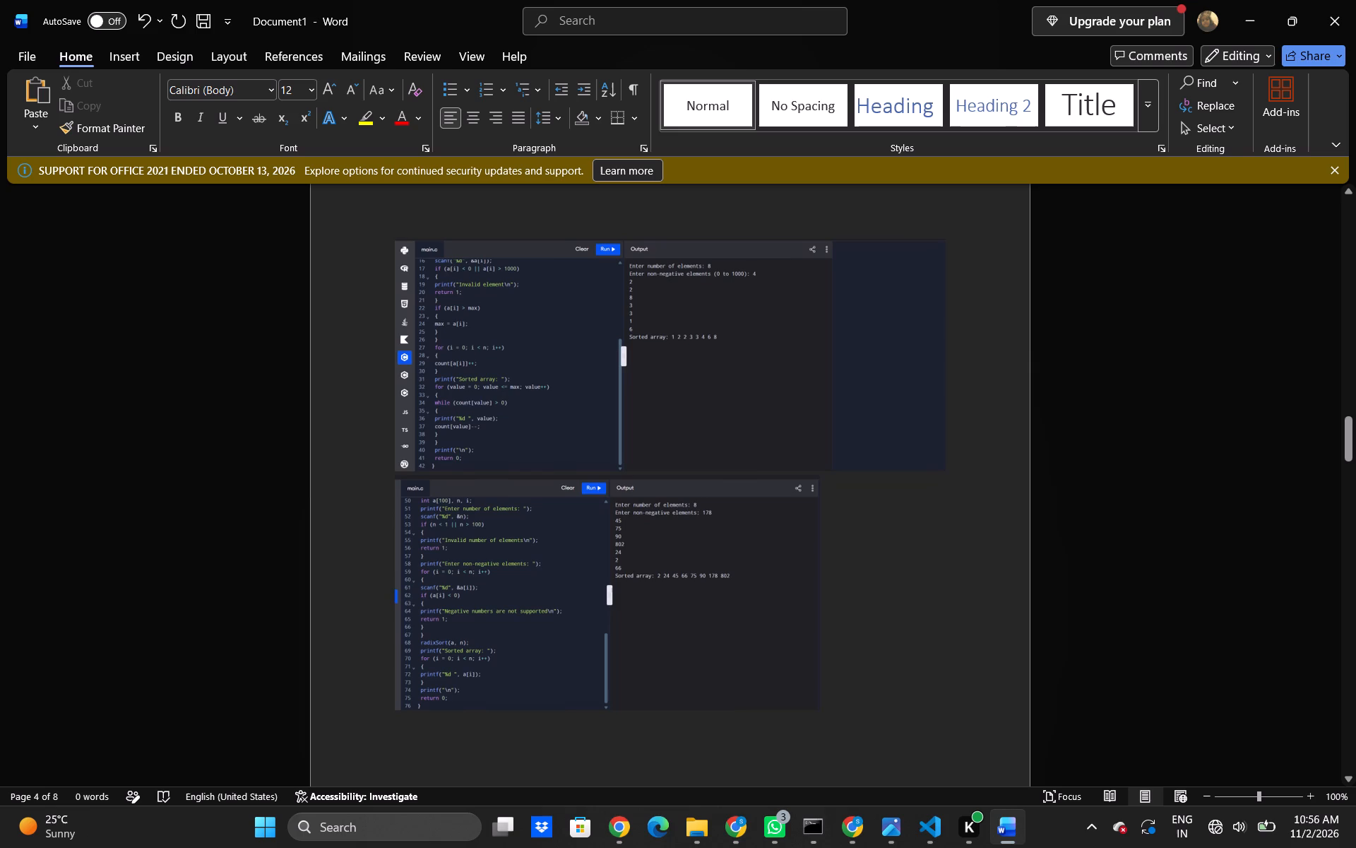
pyautogui.doubleClick(802, 377)
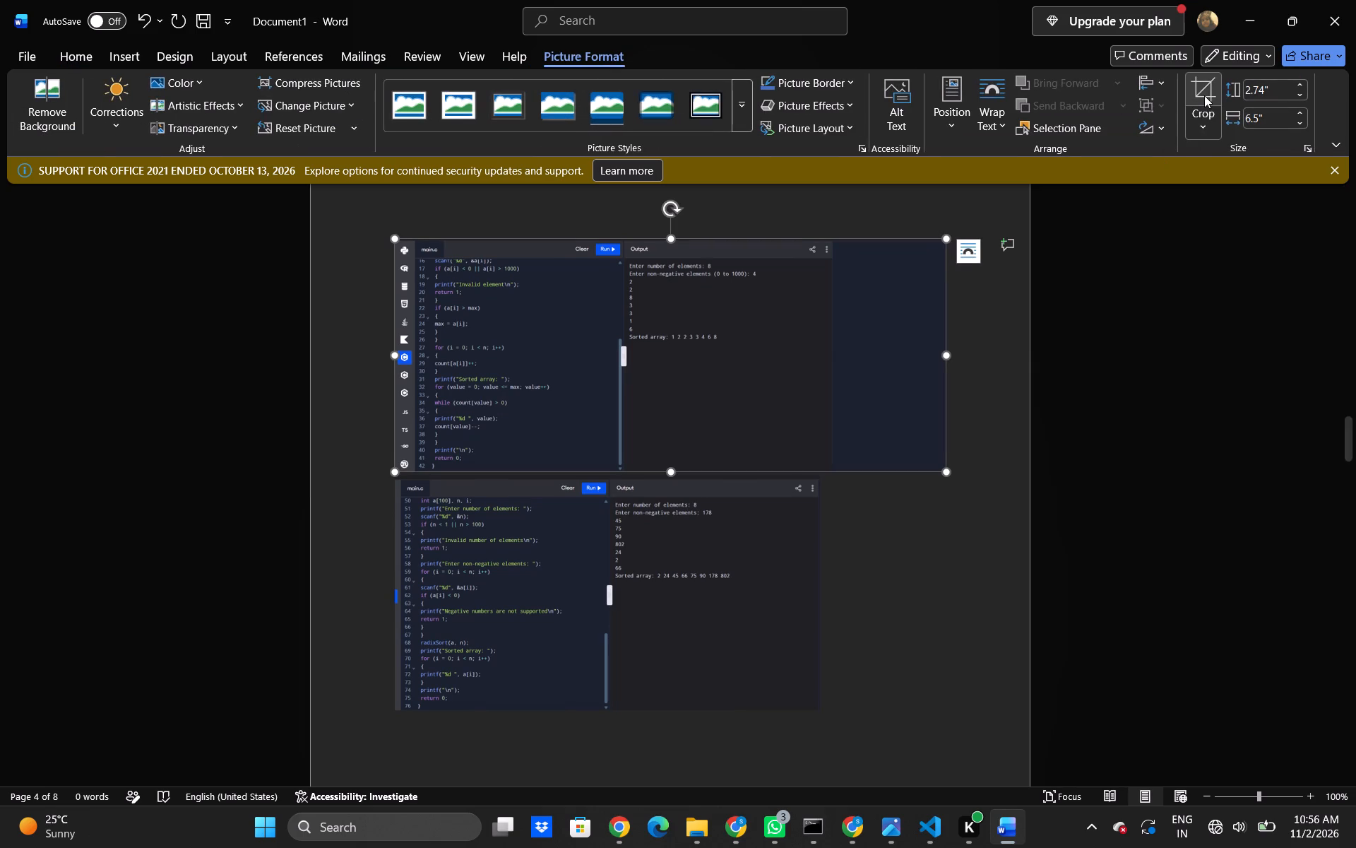
pyautogui.click(1206, 95)
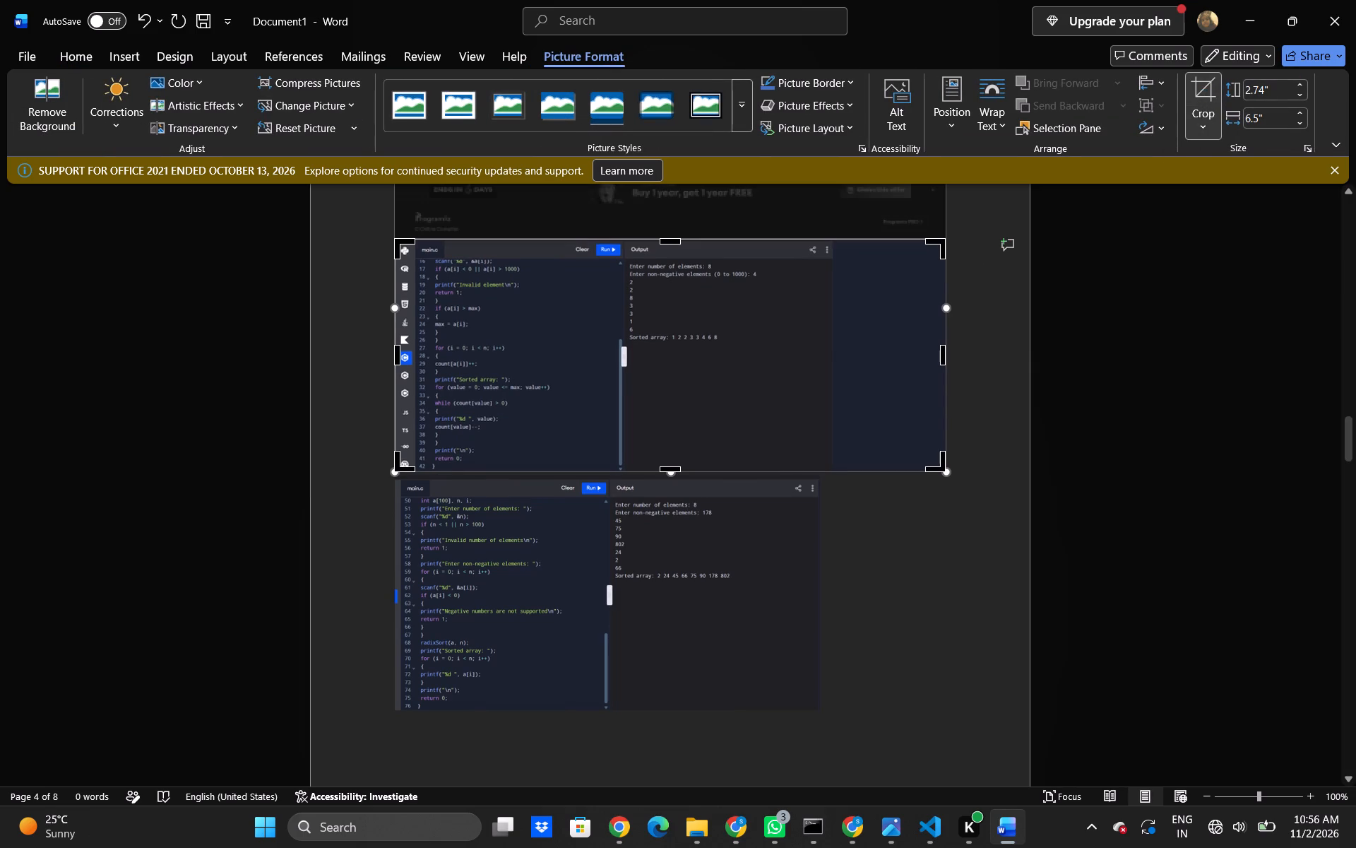
pyautogui.moveTo(941, 355); pyautogui.dragTo(835, 351)
pyautogui.click(907, 678)
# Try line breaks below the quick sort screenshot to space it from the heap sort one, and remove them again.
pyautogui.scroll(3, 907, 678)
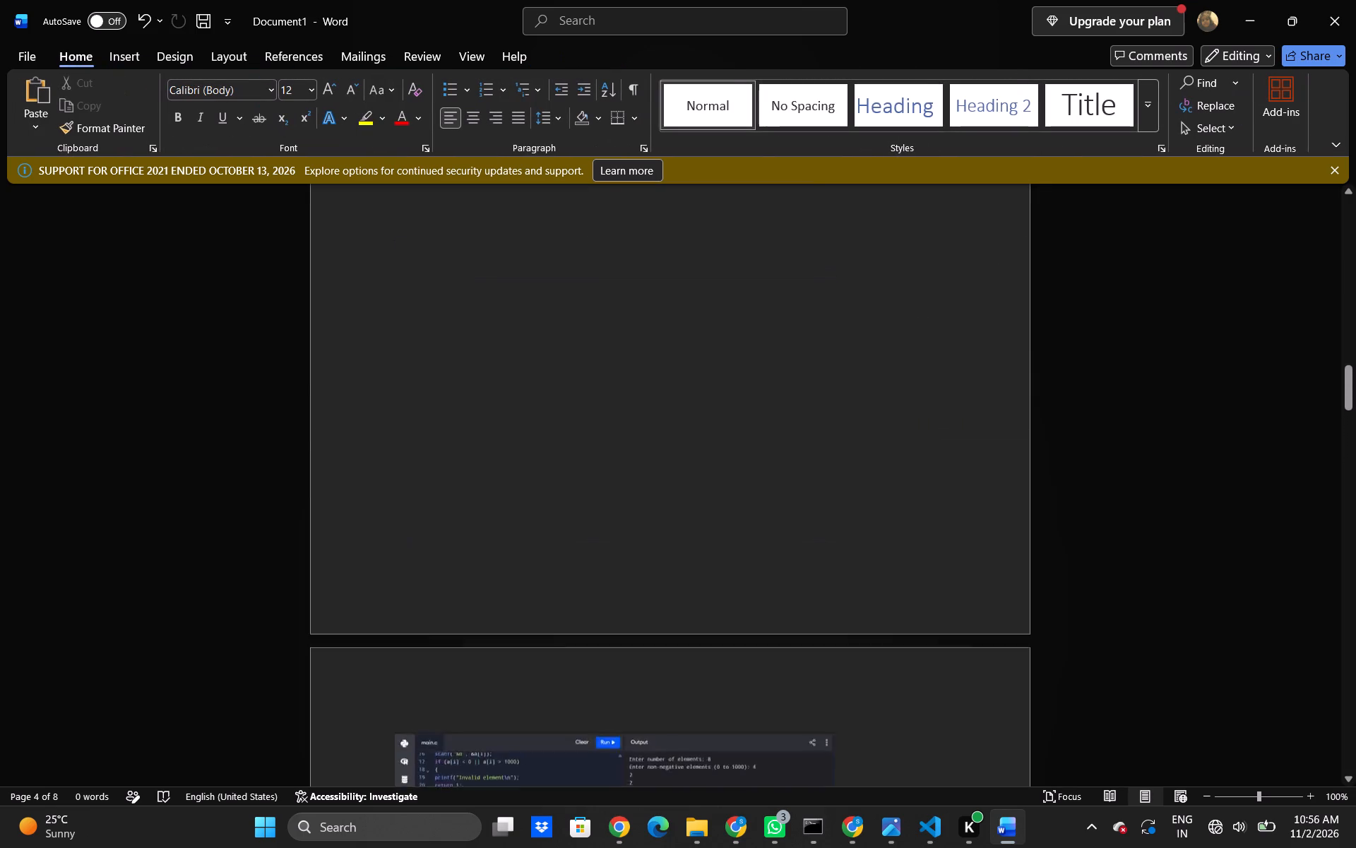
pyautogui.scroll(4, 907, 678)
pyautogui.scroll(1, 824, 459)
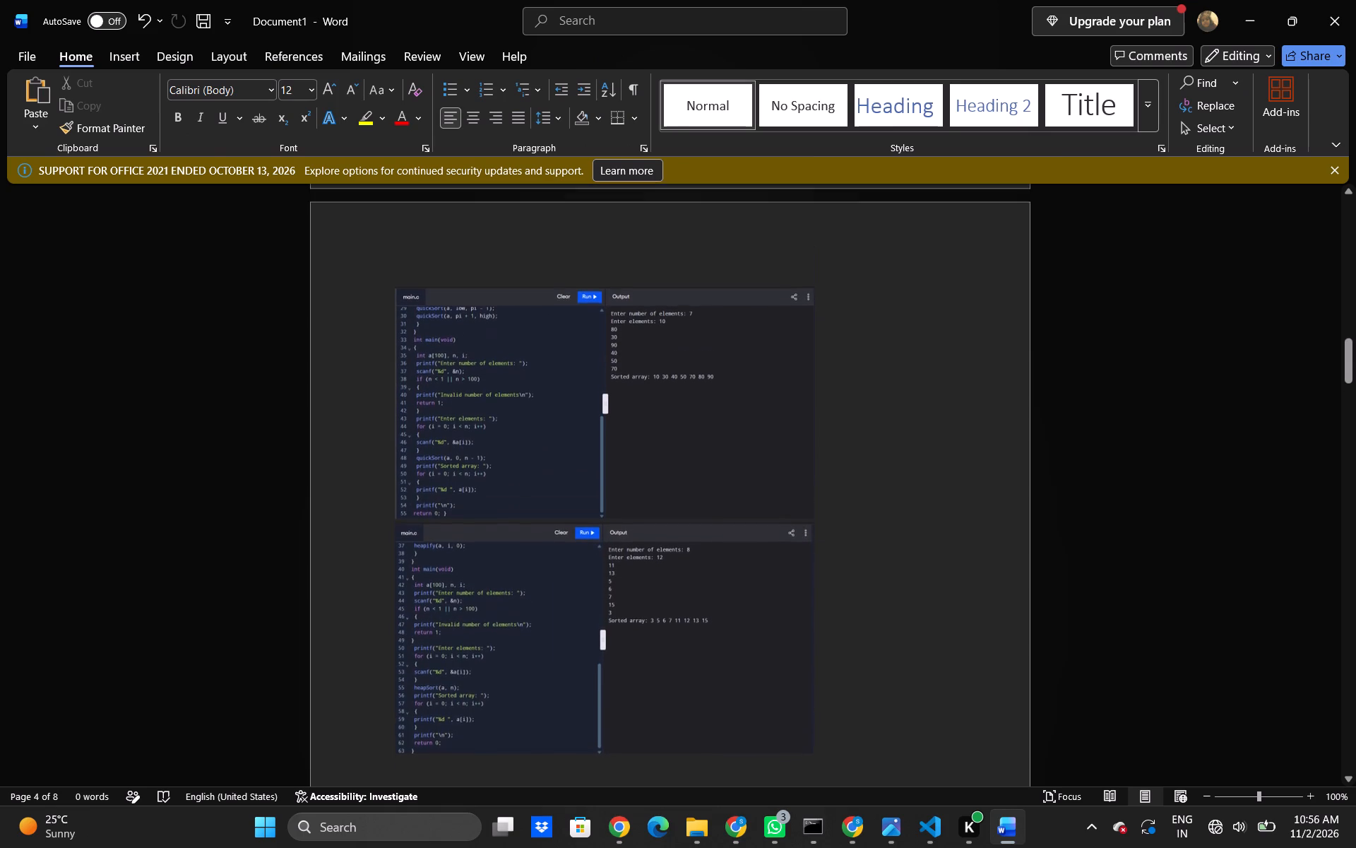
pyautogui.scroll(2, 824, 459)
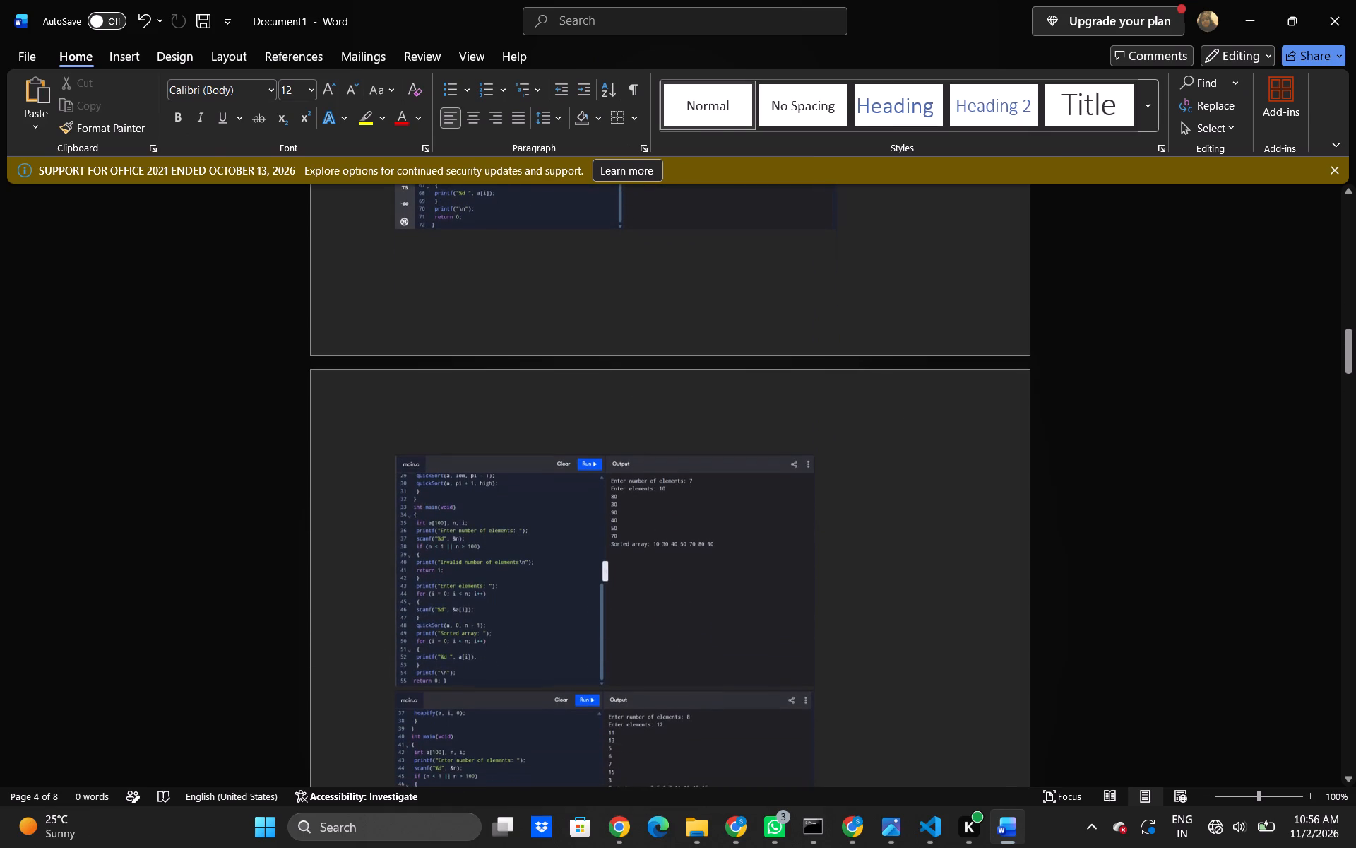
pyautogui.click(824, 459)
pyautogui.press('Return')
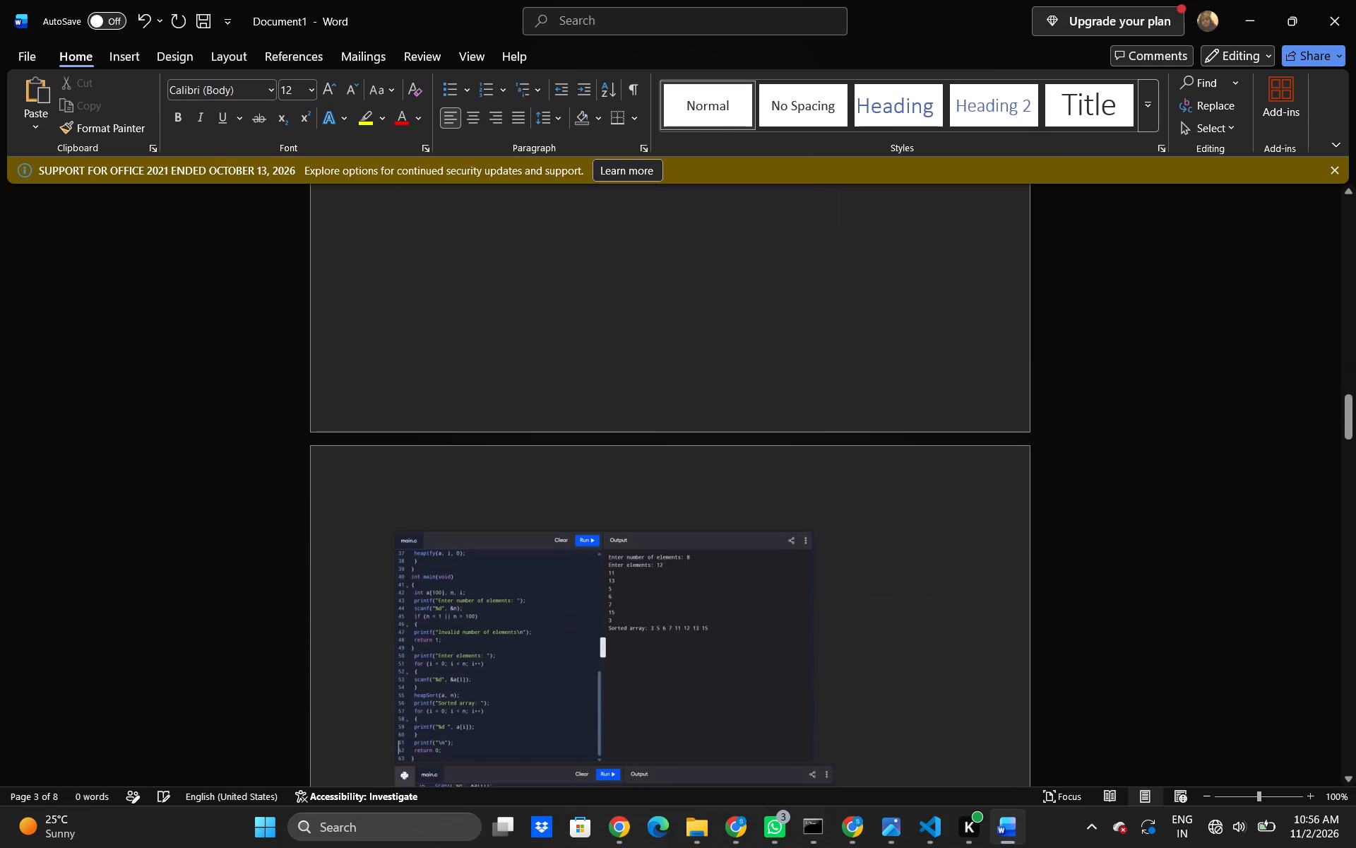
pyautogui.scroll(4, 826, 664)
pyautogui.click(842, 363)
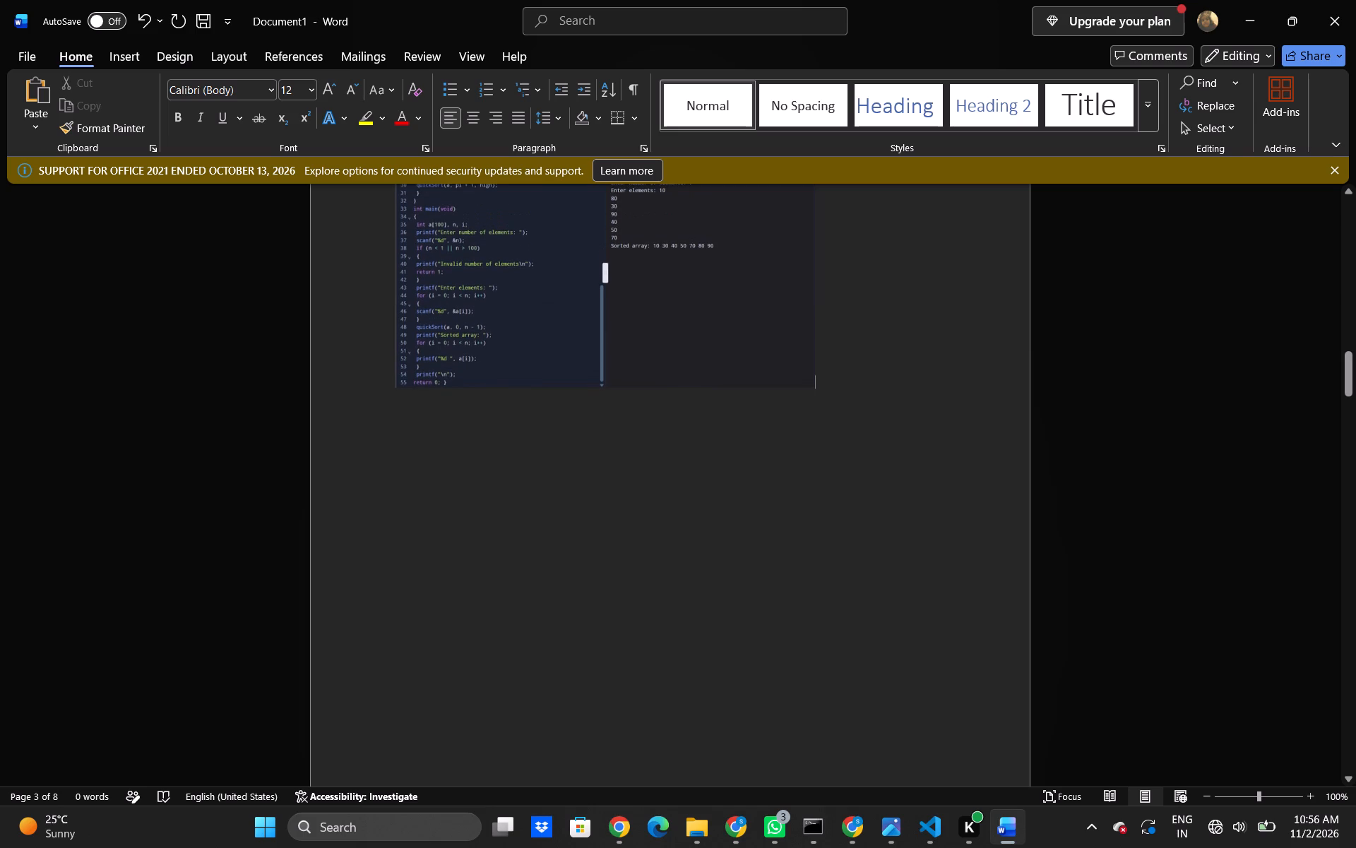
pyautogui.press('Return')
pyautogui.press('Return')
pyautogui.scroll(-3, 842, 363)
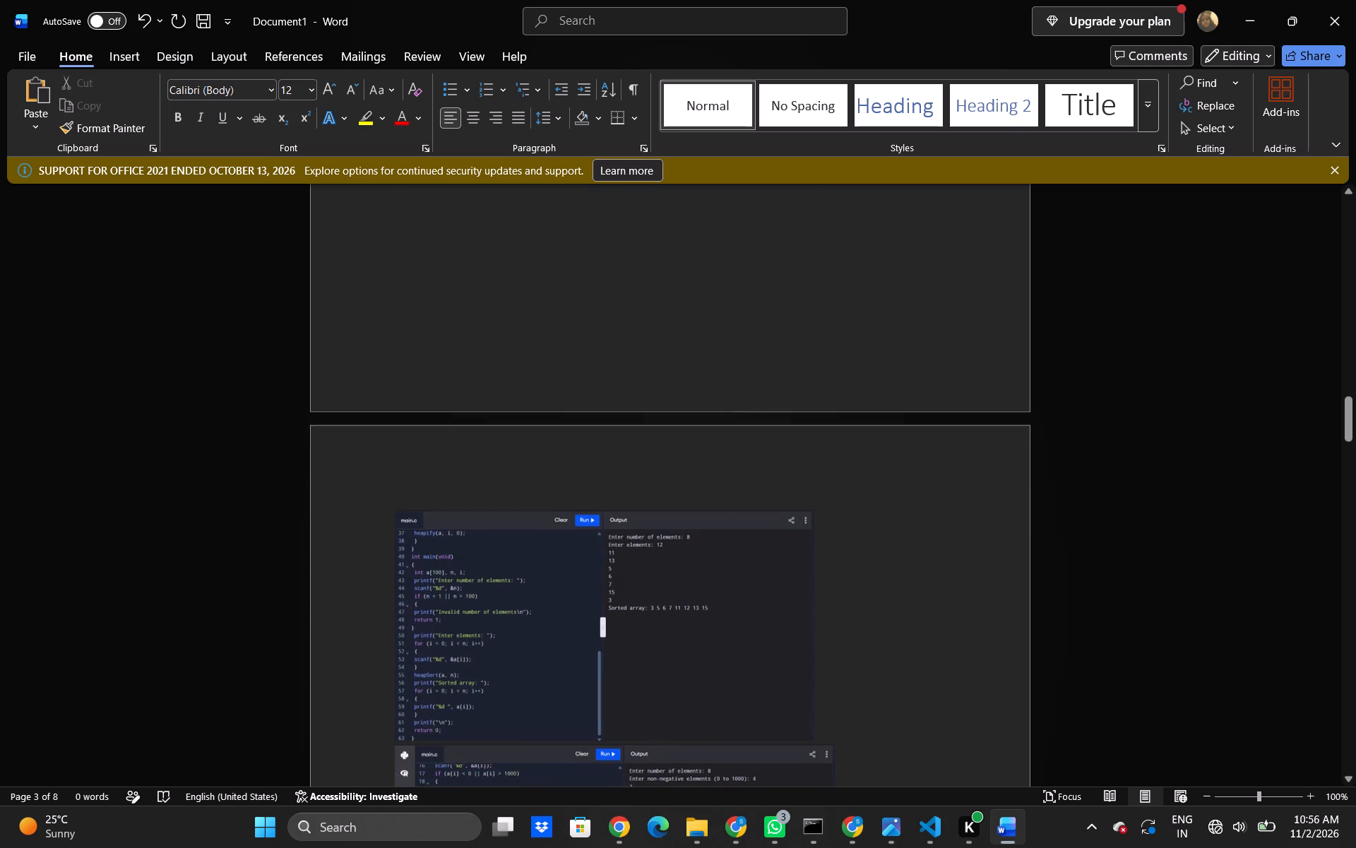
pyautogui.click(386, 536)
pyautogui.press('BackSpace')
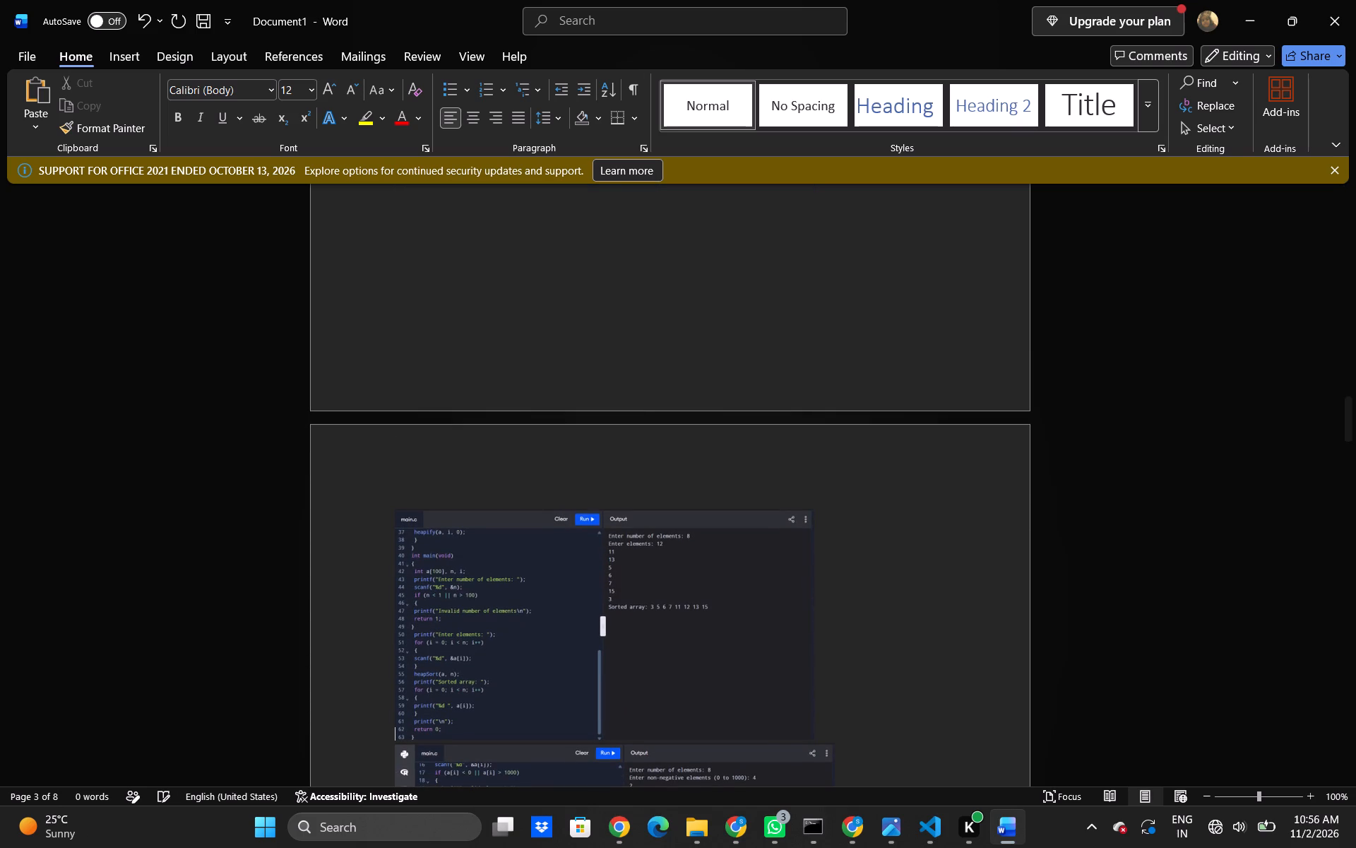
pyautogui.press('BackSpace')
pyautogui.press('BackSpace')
# Insert a single line break between the quick sort and heap sort screenshots.
pyautogui.scroll(1, 386, 536)
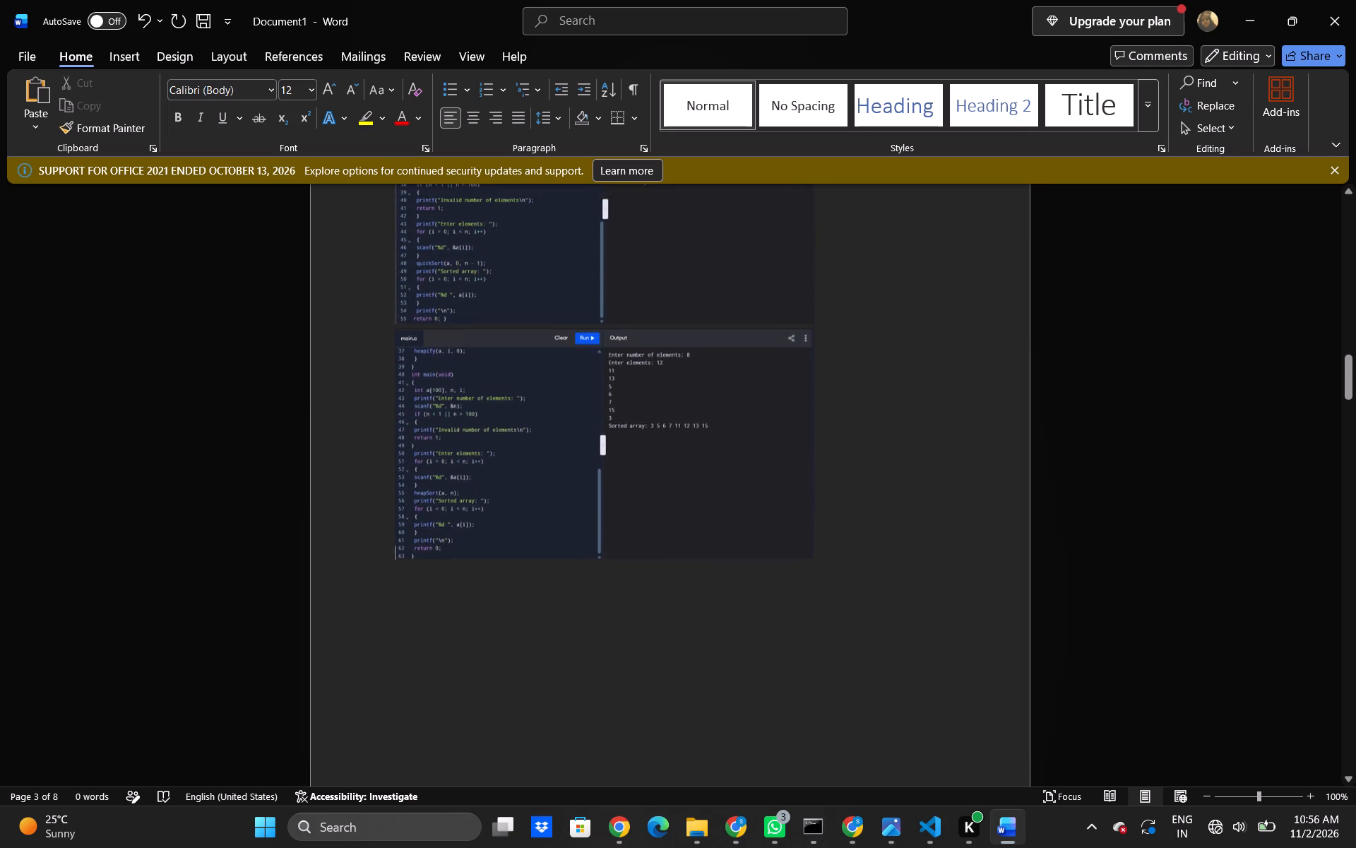
pyautogui.scroll(1, 386, 536)
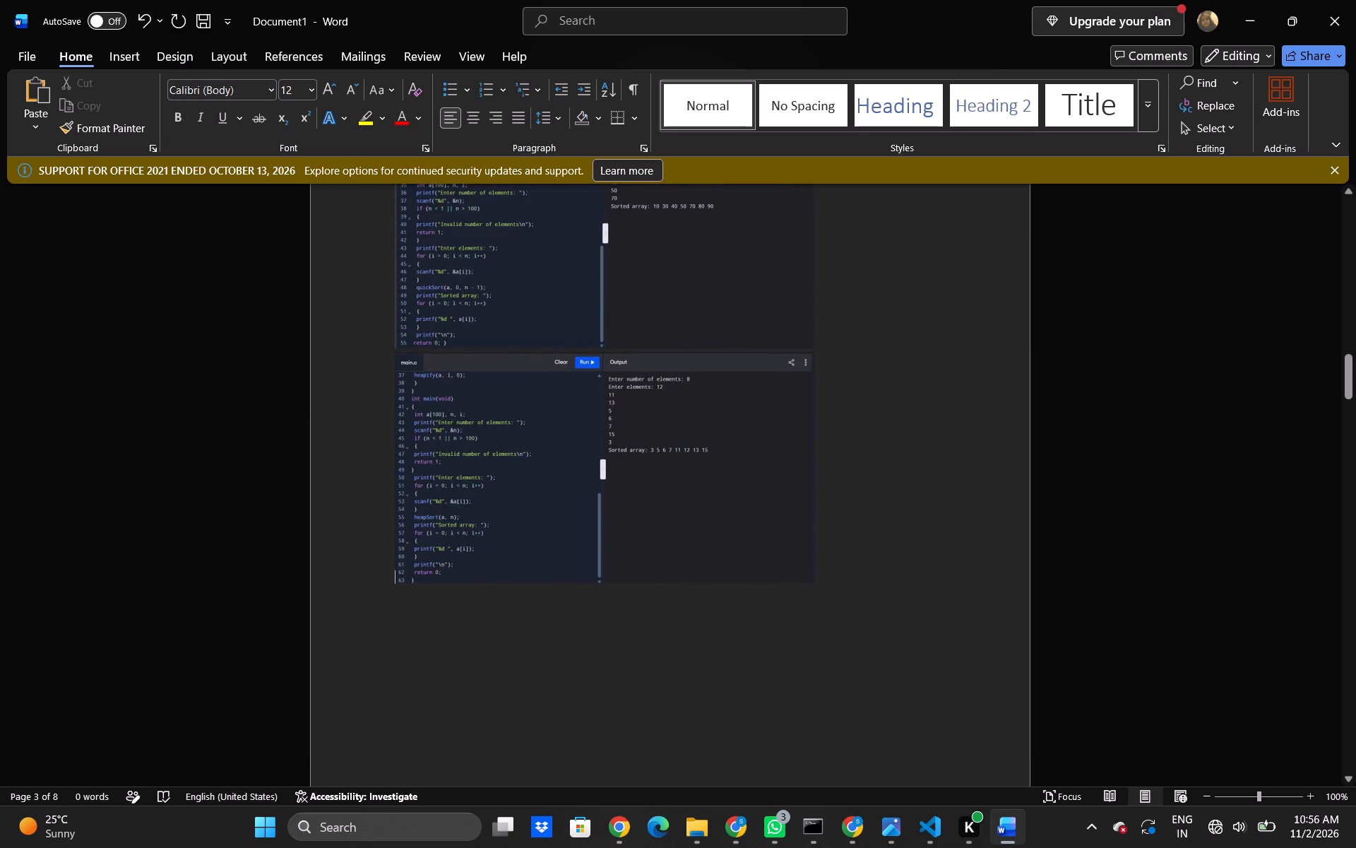
pyautogui.click(388, 358)
pyautogui.click(388, 358)
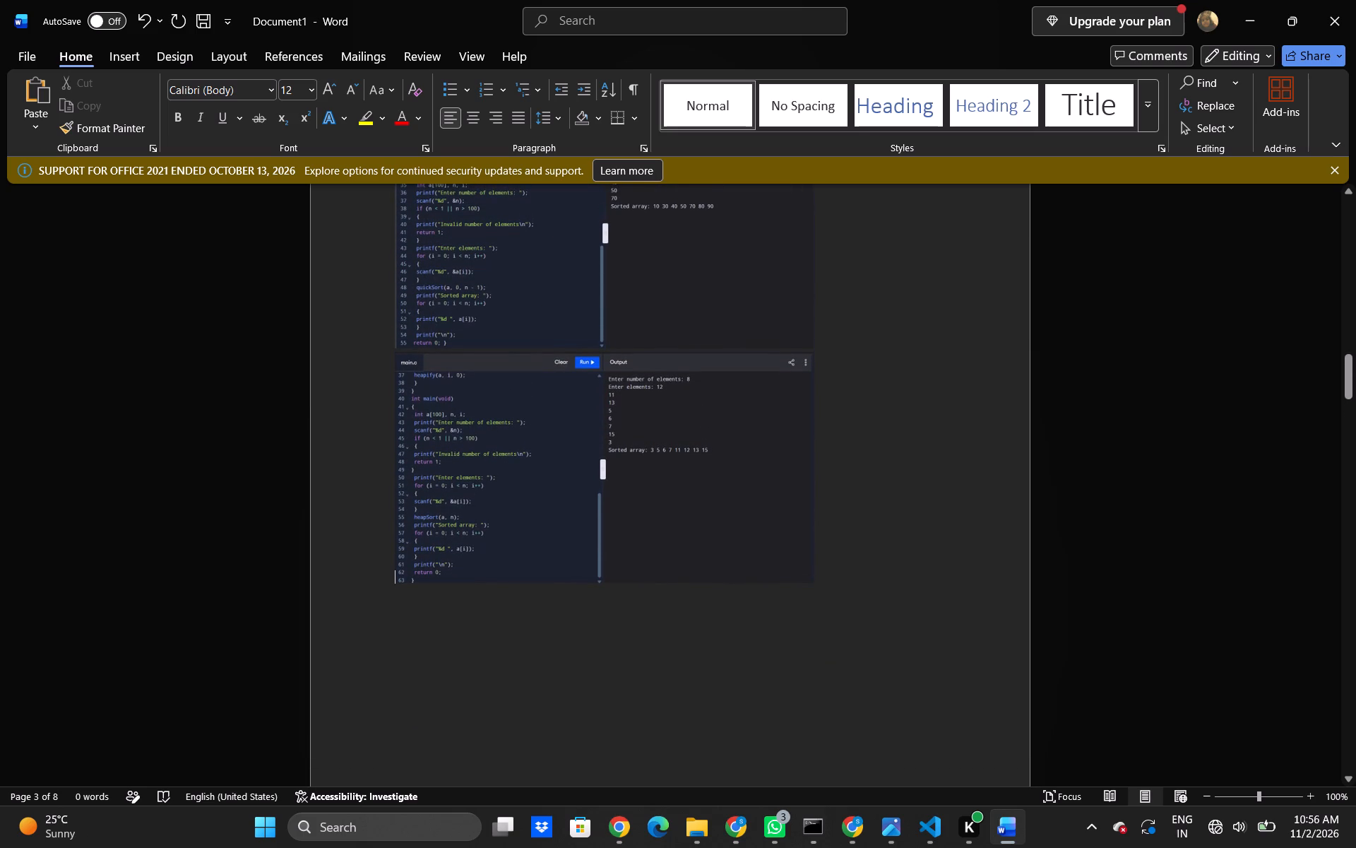
pyautogui.doubleClick(388, 358)
pyautogui.click(909, 272)
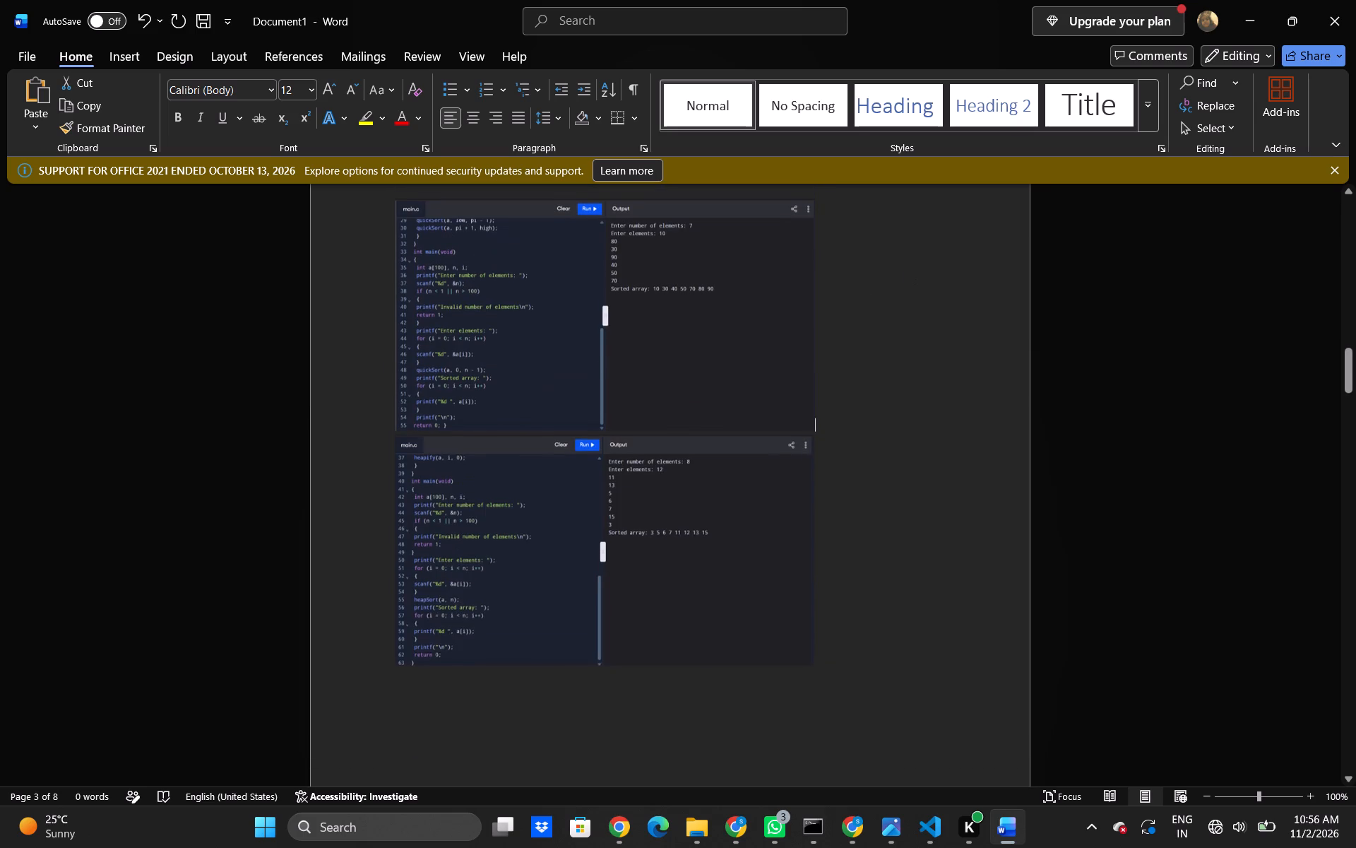
pyautogui.press('Return')
# Insert a line break below the heap sort screenshot to space it from the counting sort one.
pyautogui.scroll(-3, 833, 403)
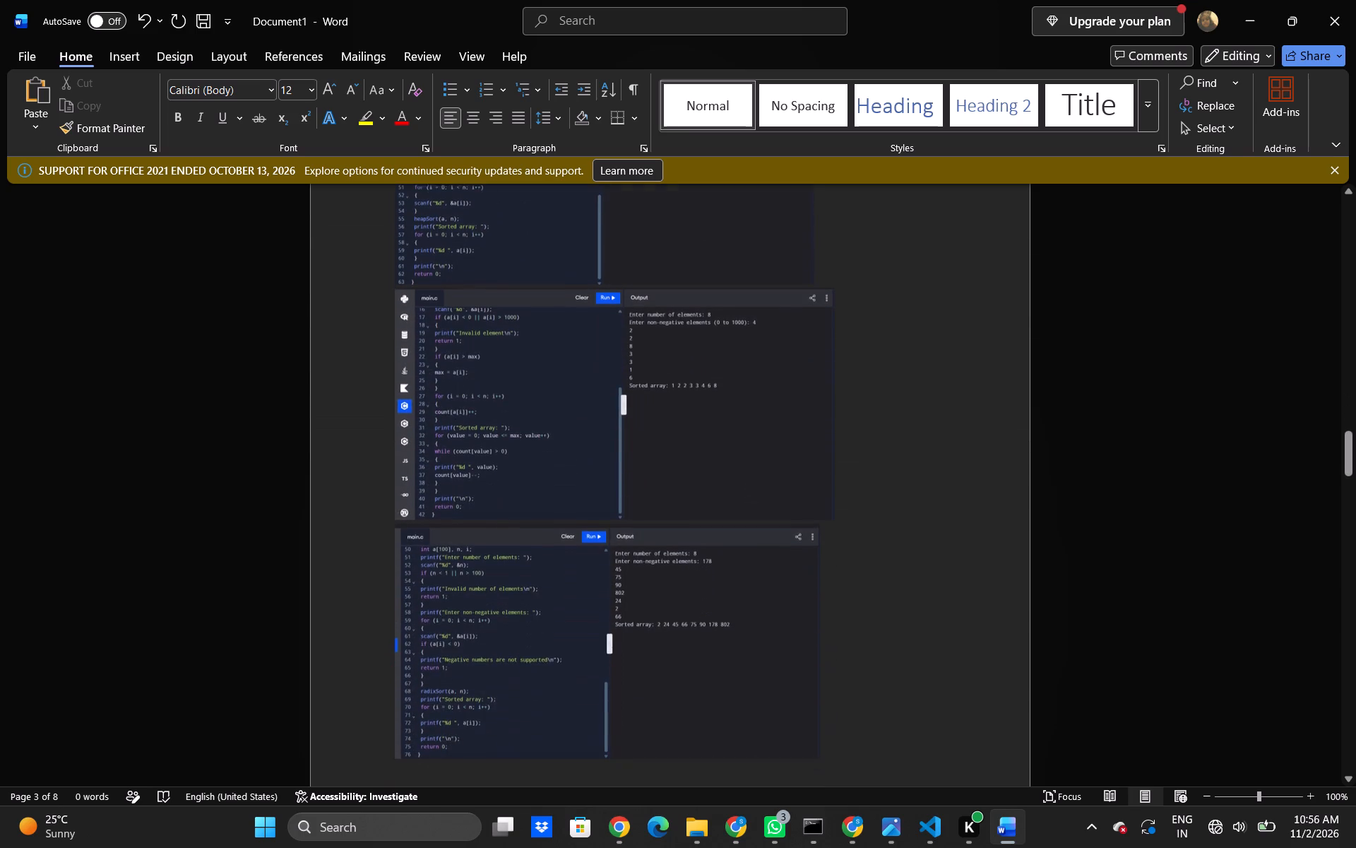
pyautogui.click(832, 257)
pyautogui.press('Return')
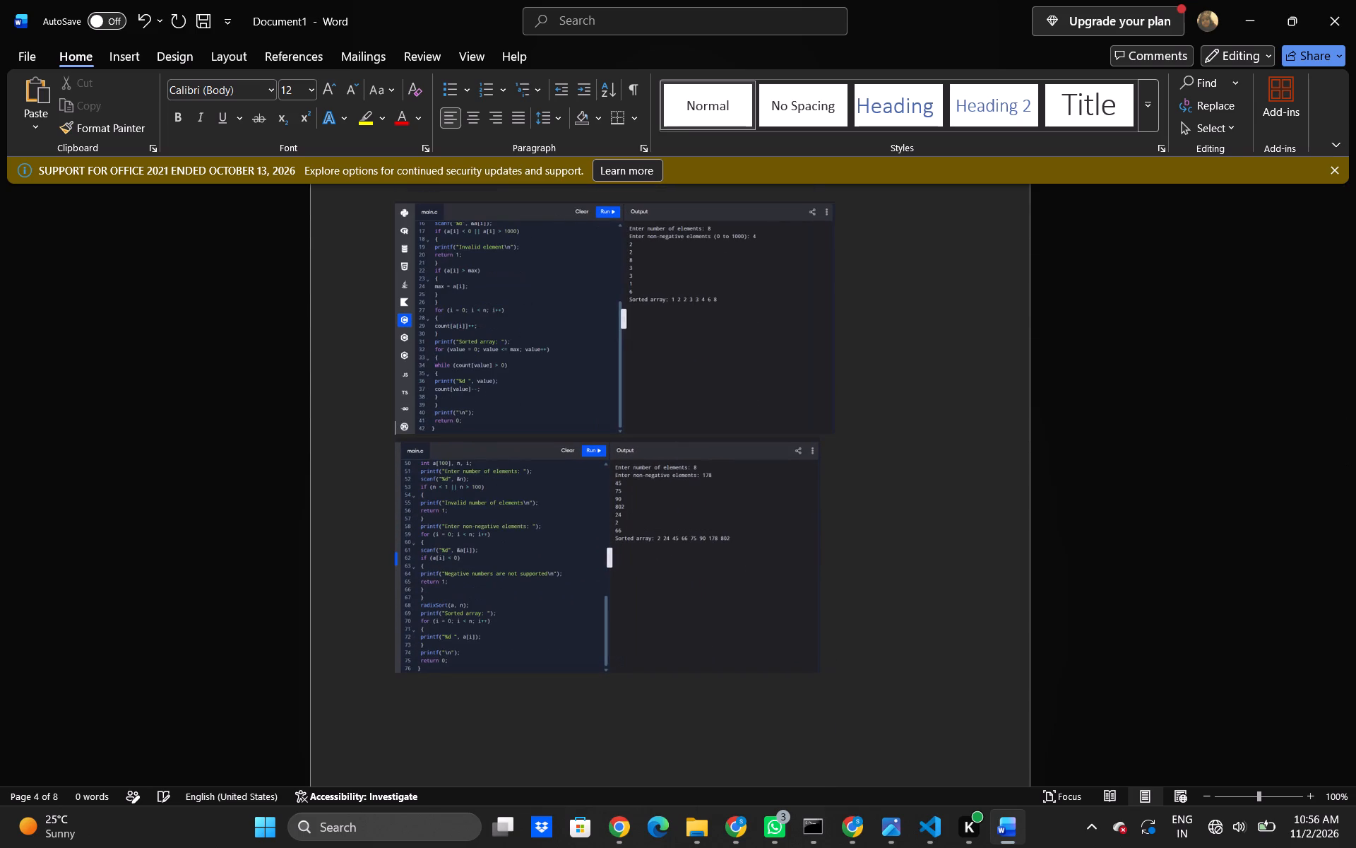
# Insert a line break below the counting sort screenshot to space it from the radix sort one.
pyautogui.click(849, 409)
pyautogui.press('Return')
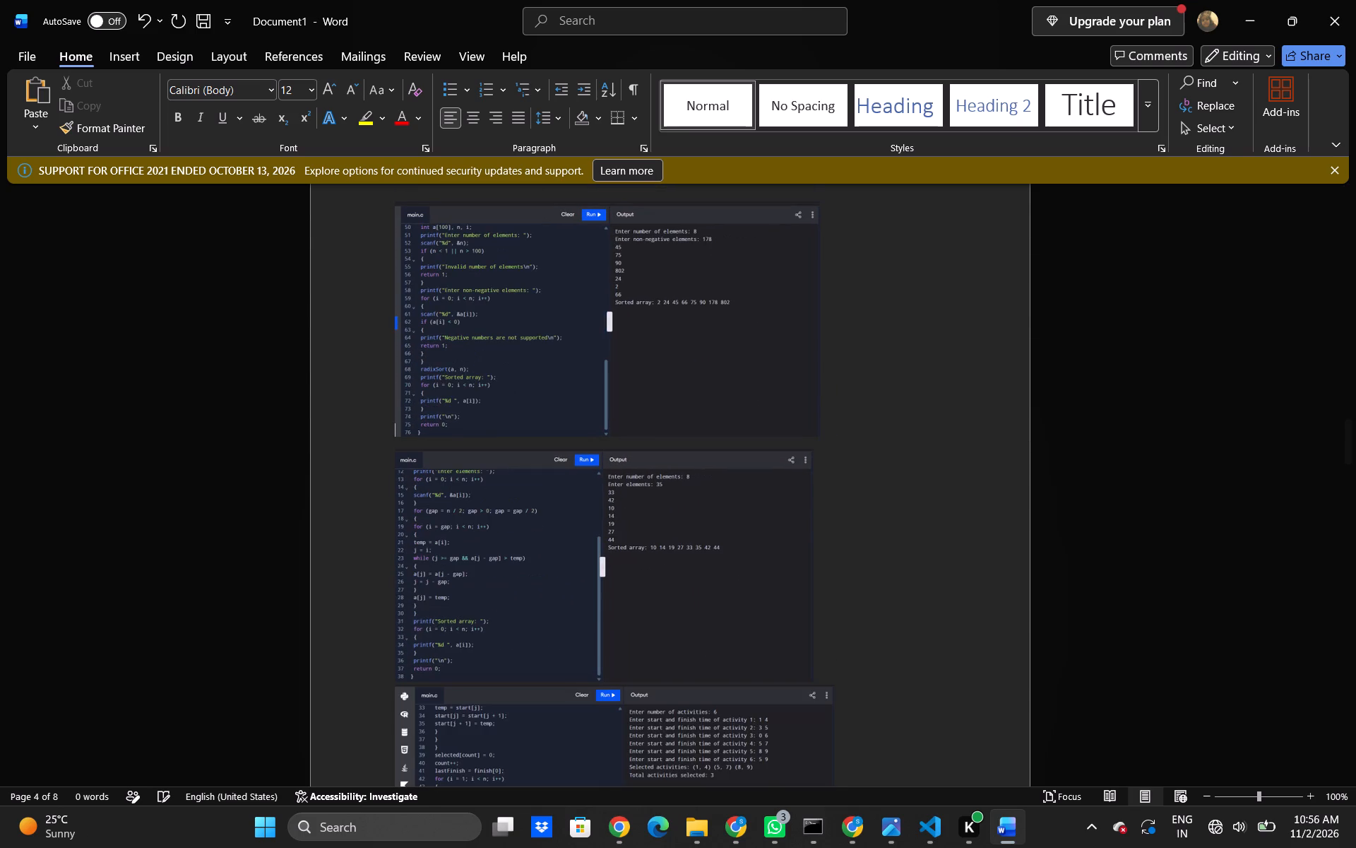
# Review the spacing between the screenshots from the first page through to the activity selection one.
pyautogui.scroll(12, 849, 409)
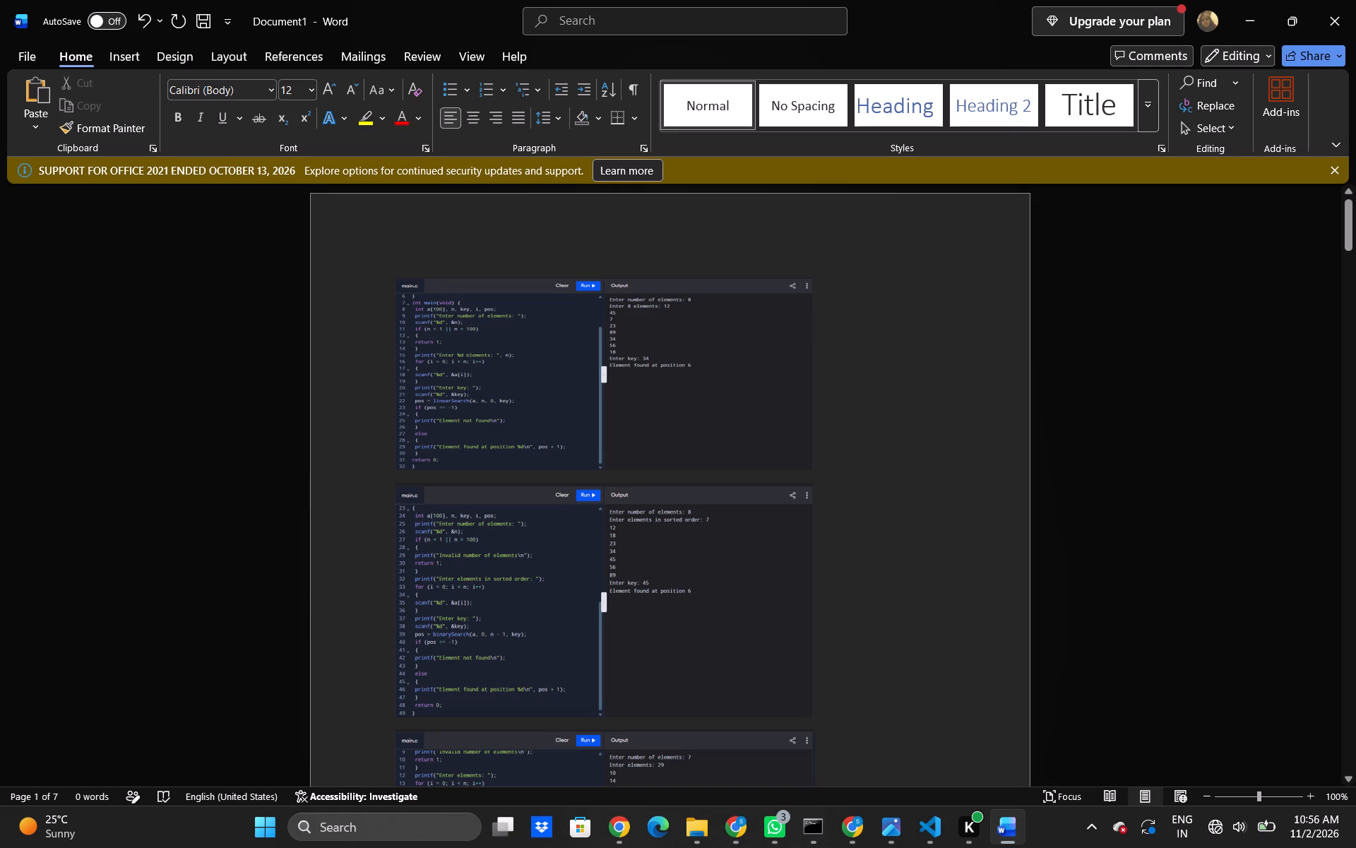
pyautogui.scroll(-9, 849, 409)
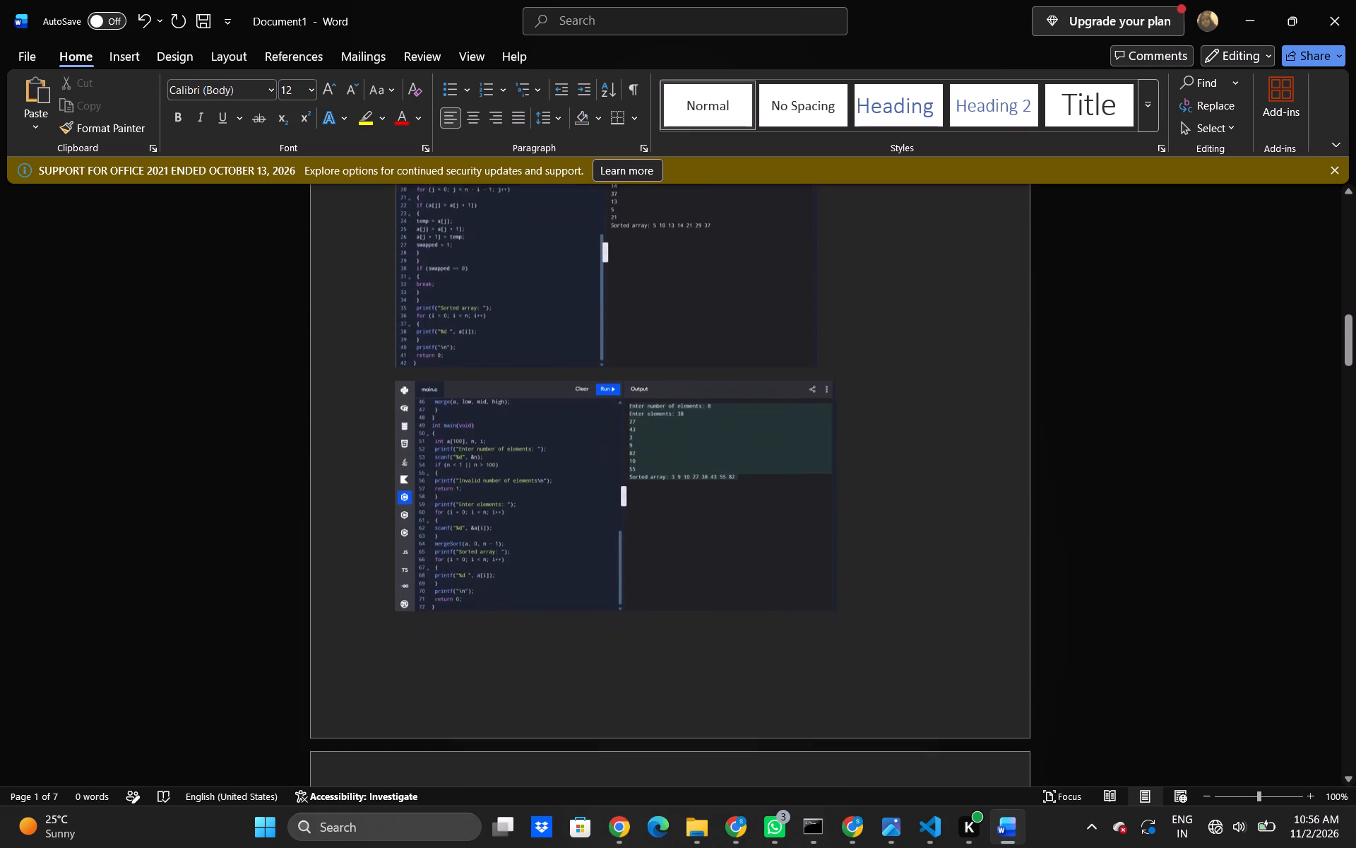
pyautogui.scroll(-5, 849, 409)
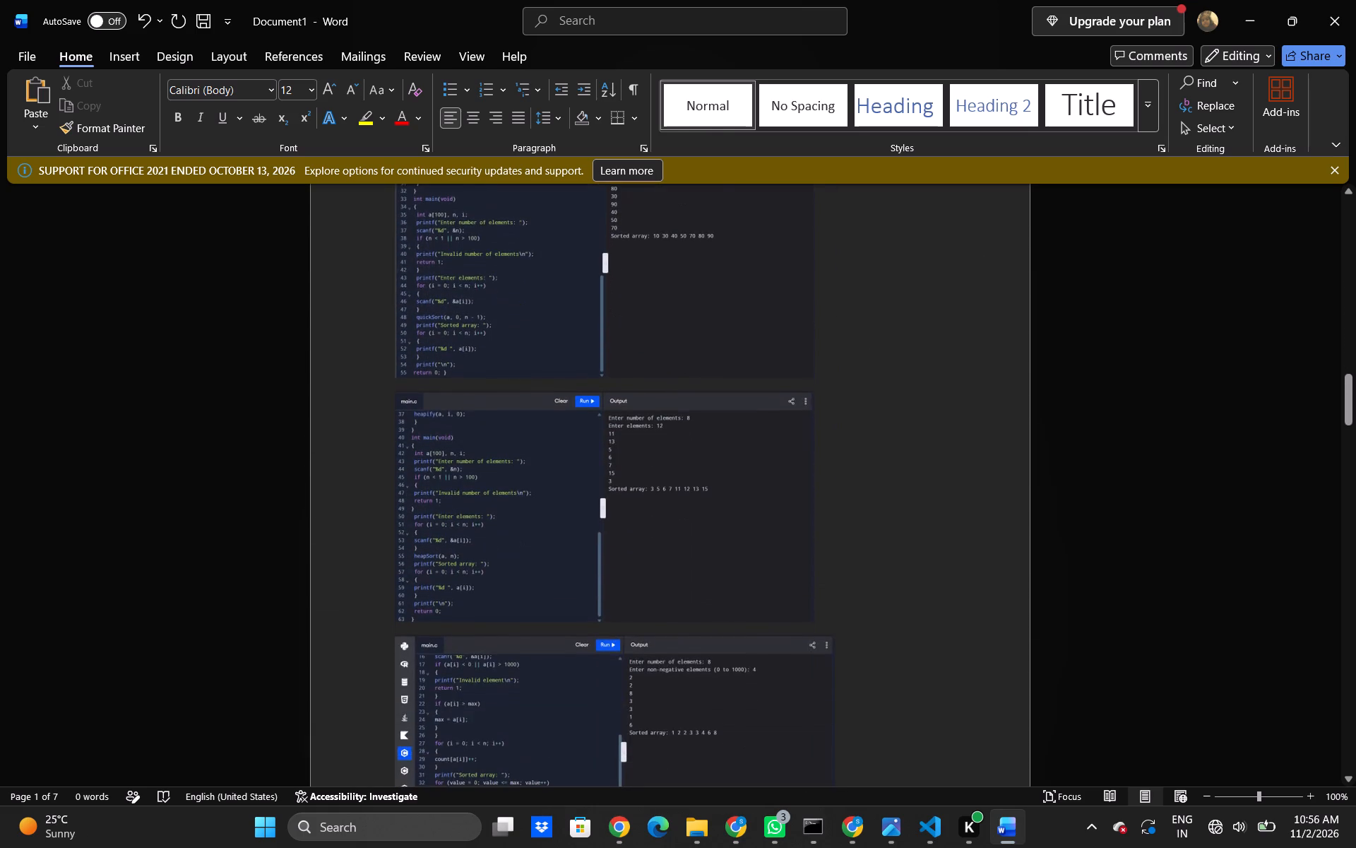
pyautogui.scroll(-5, 849, 409)
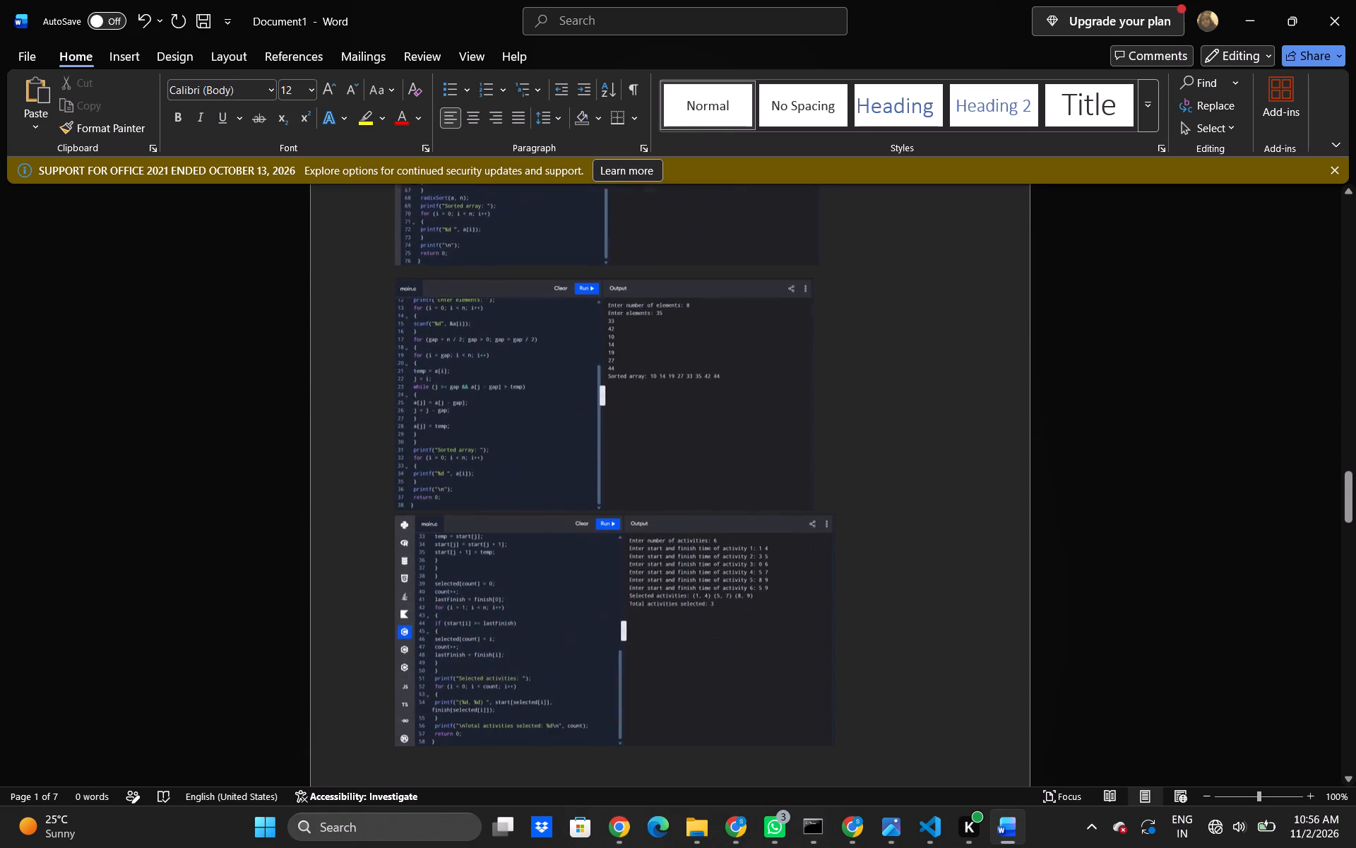
pyautogui.scroll(-2, 849, 409)
pyautogui.scroll(1, 849, 409)
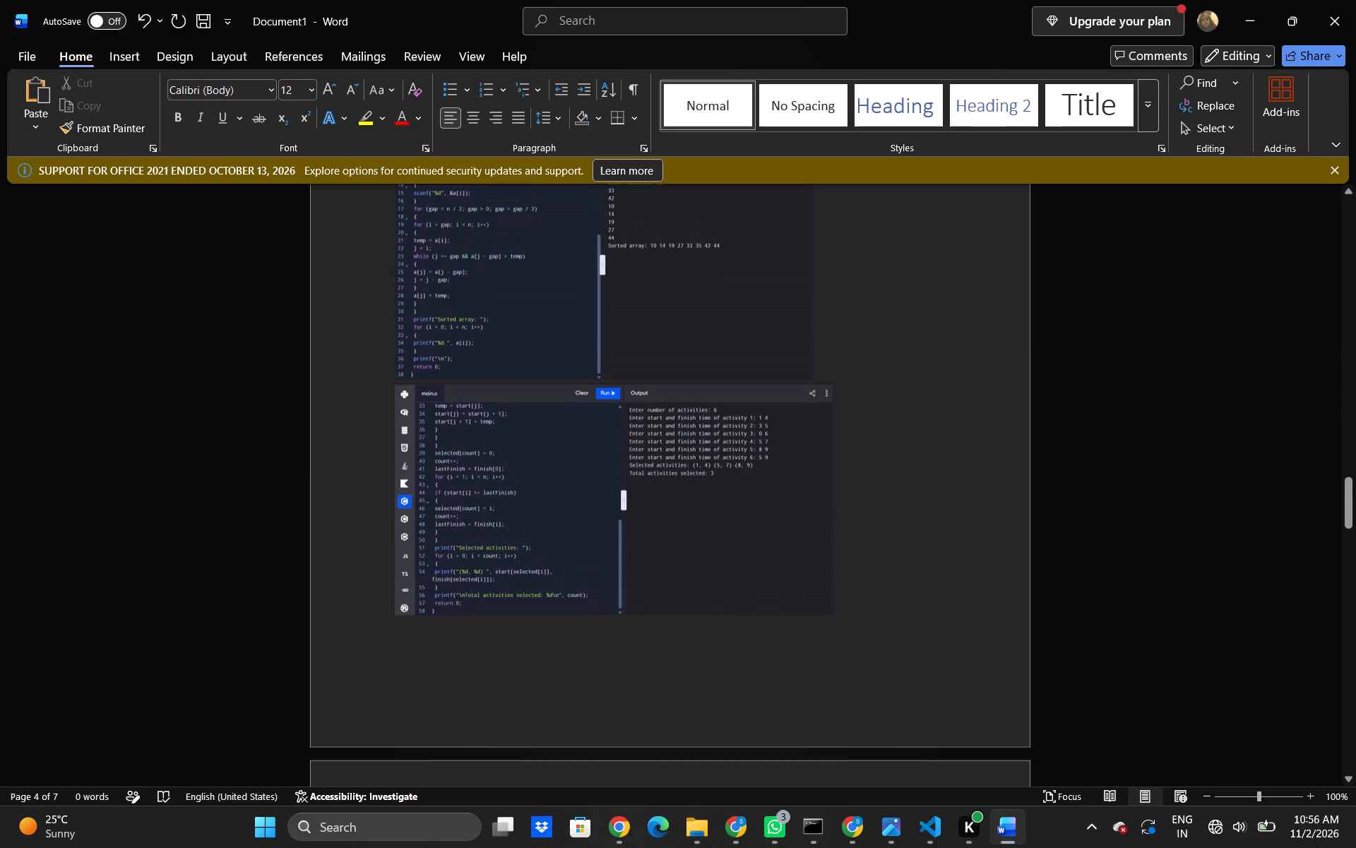
# Insert a line break below the shell sort screenshot to space it from the activity selection one.
pyautogui.click(833, 364)
pyautogui.press('Return')
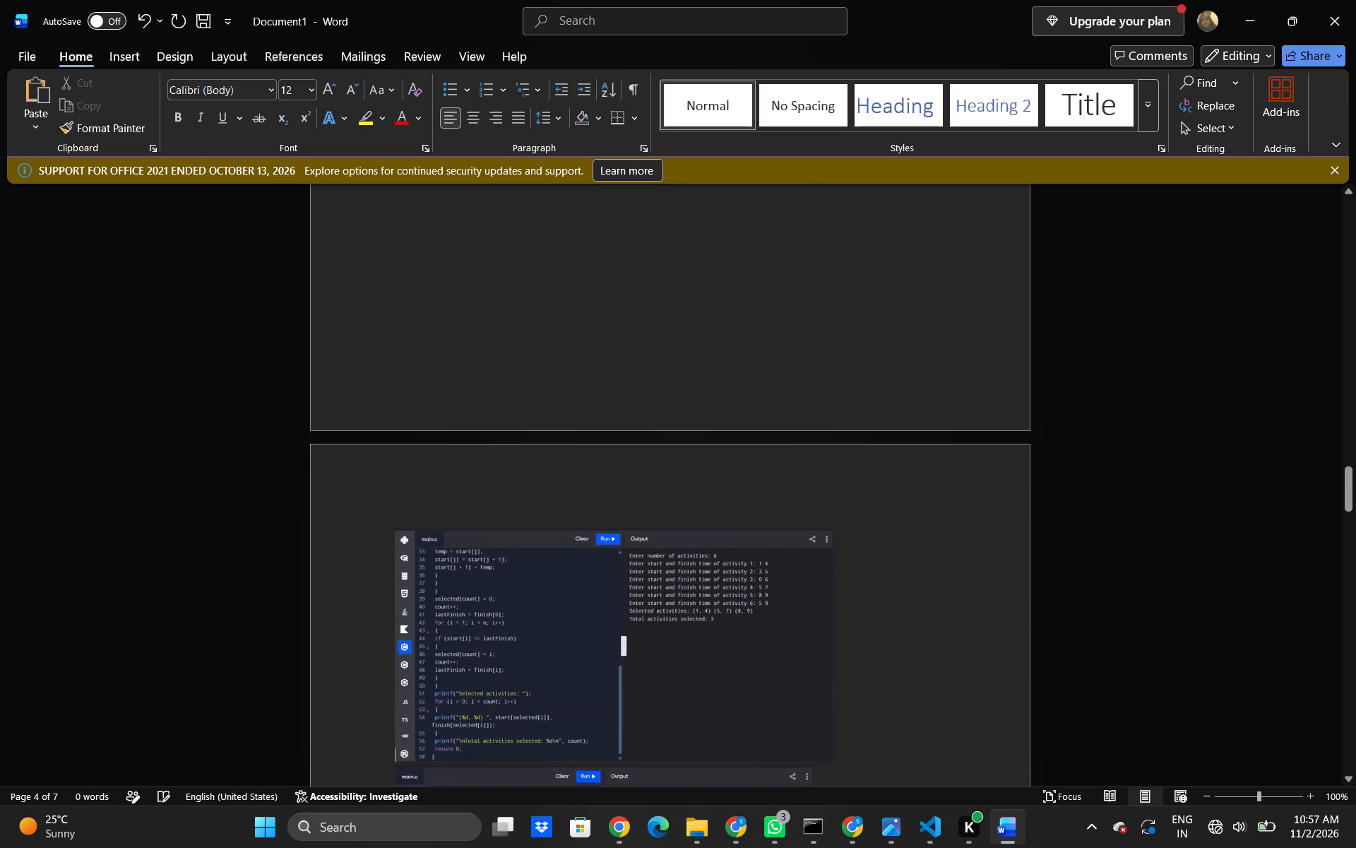
# Insert three line breaks below the activity selection screenshot to separate it from the fractional knapsack one.
pyautogui.scroll(-2, 833, 364)
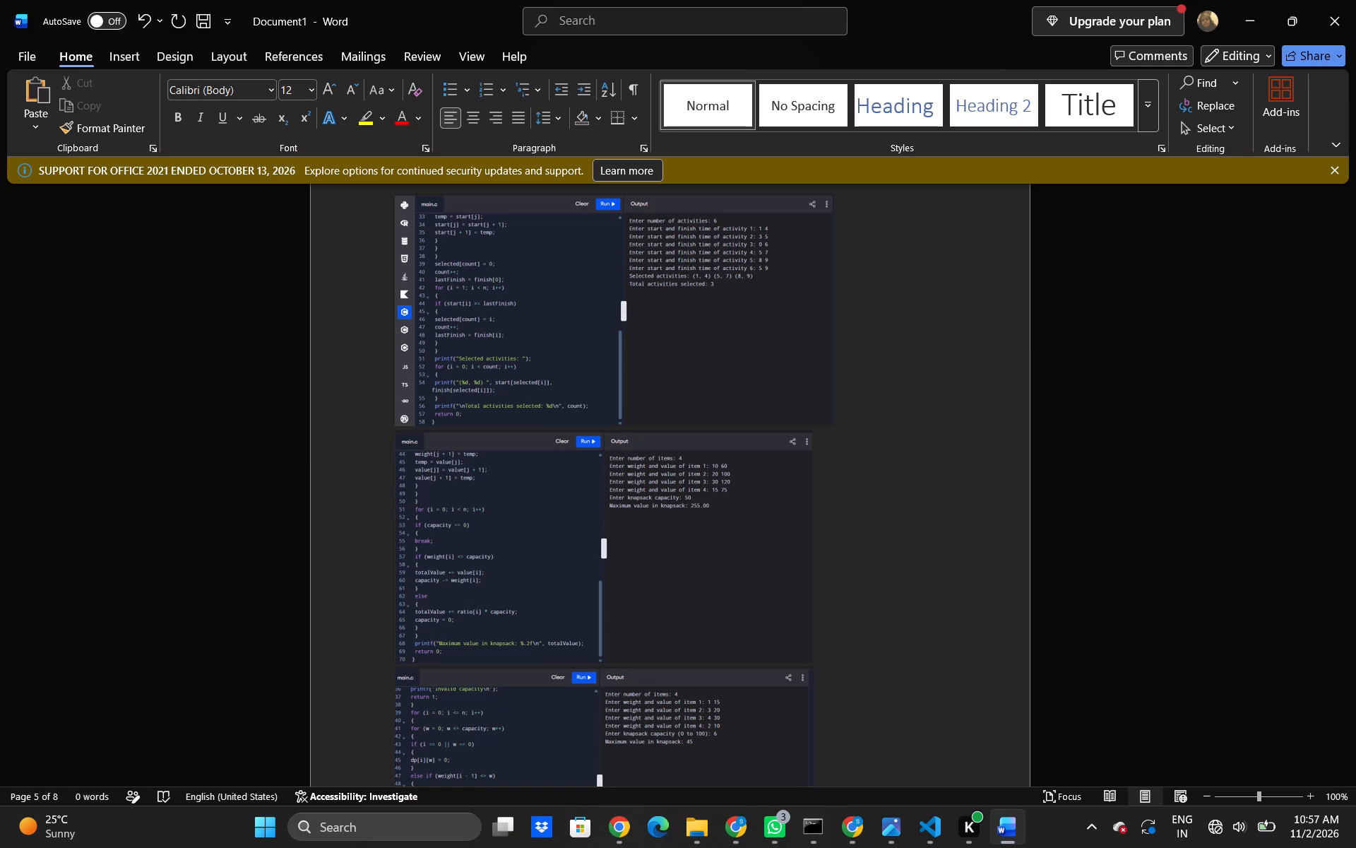
pyautogui.click(881, 396)
pyautogui.press('Return')
pyautogui.press('Return')
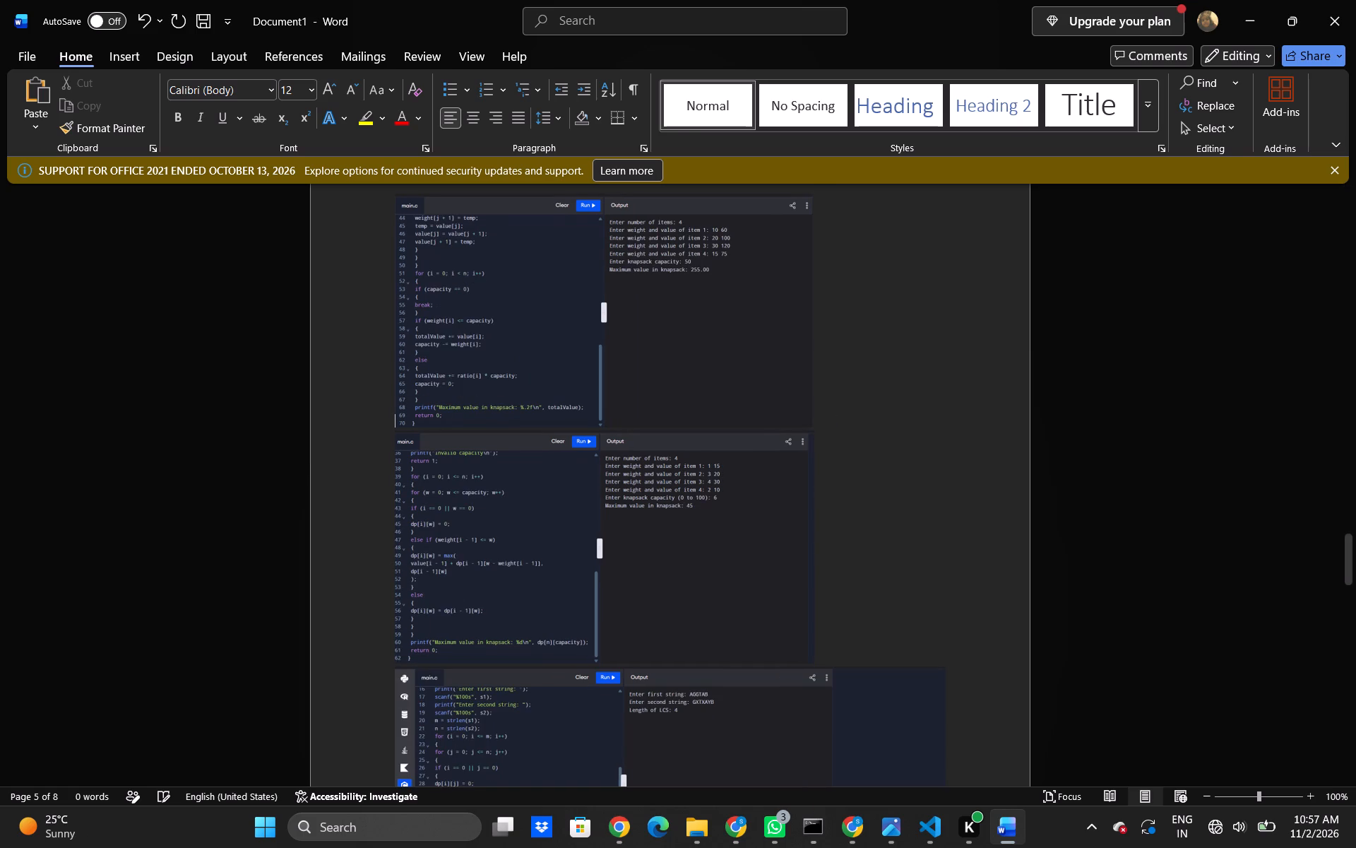
pyautogui.press('Return')
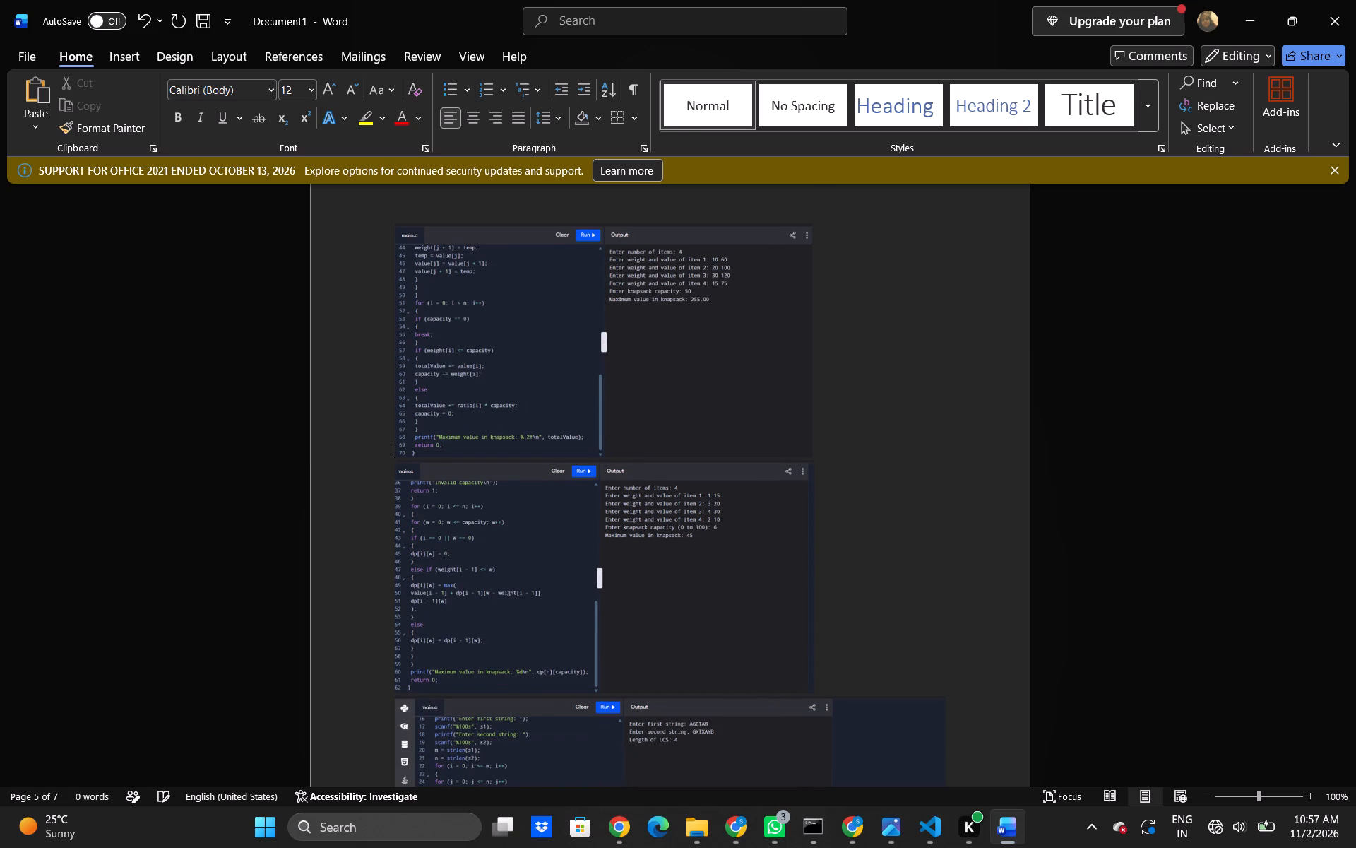
# Insert two line breaks below the fractional knapsack screenshot to separate it from the 0/1 knapsack one.
pyautogui.scroll(6, 881, 396)
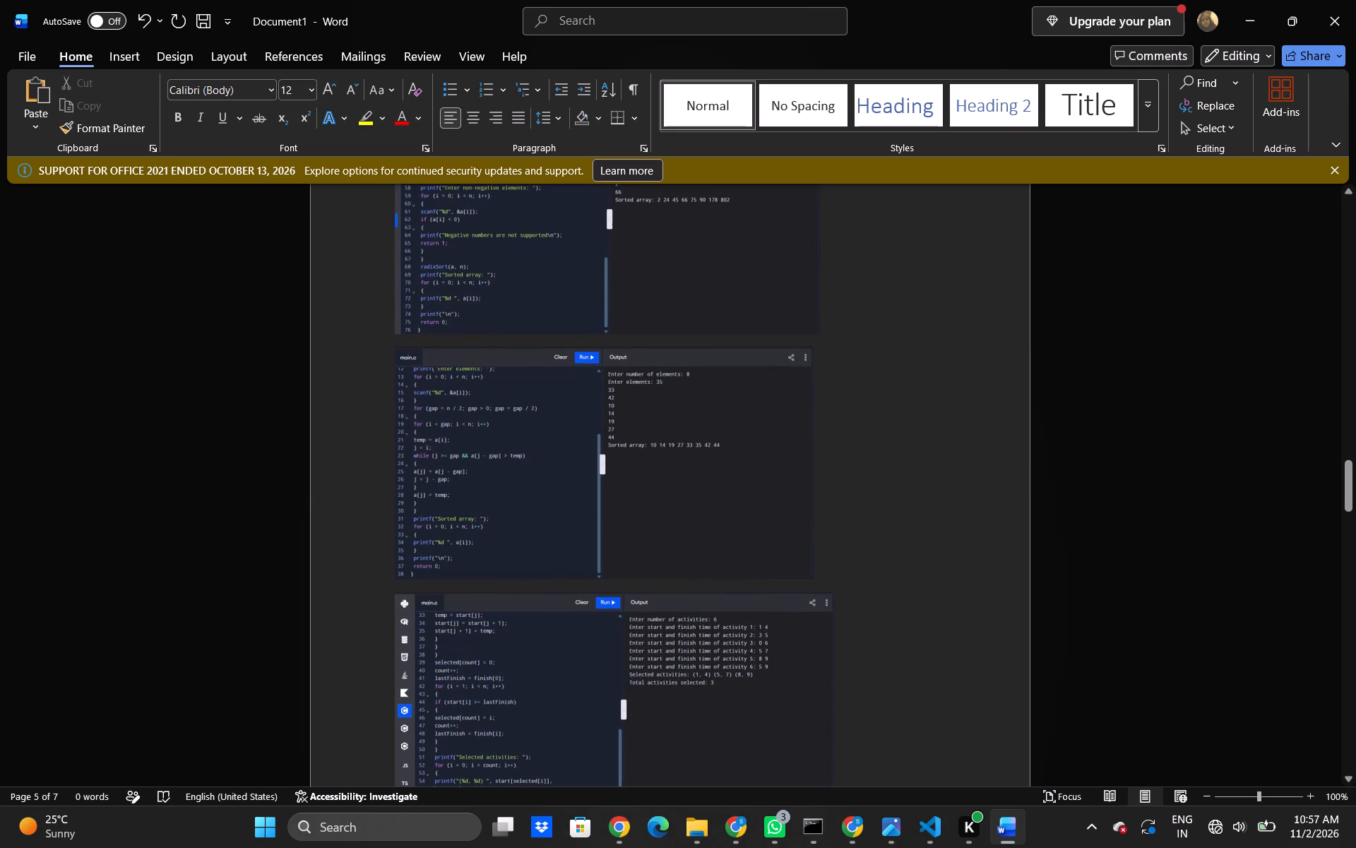
pyautogui.scroll(-6, 881, 396)
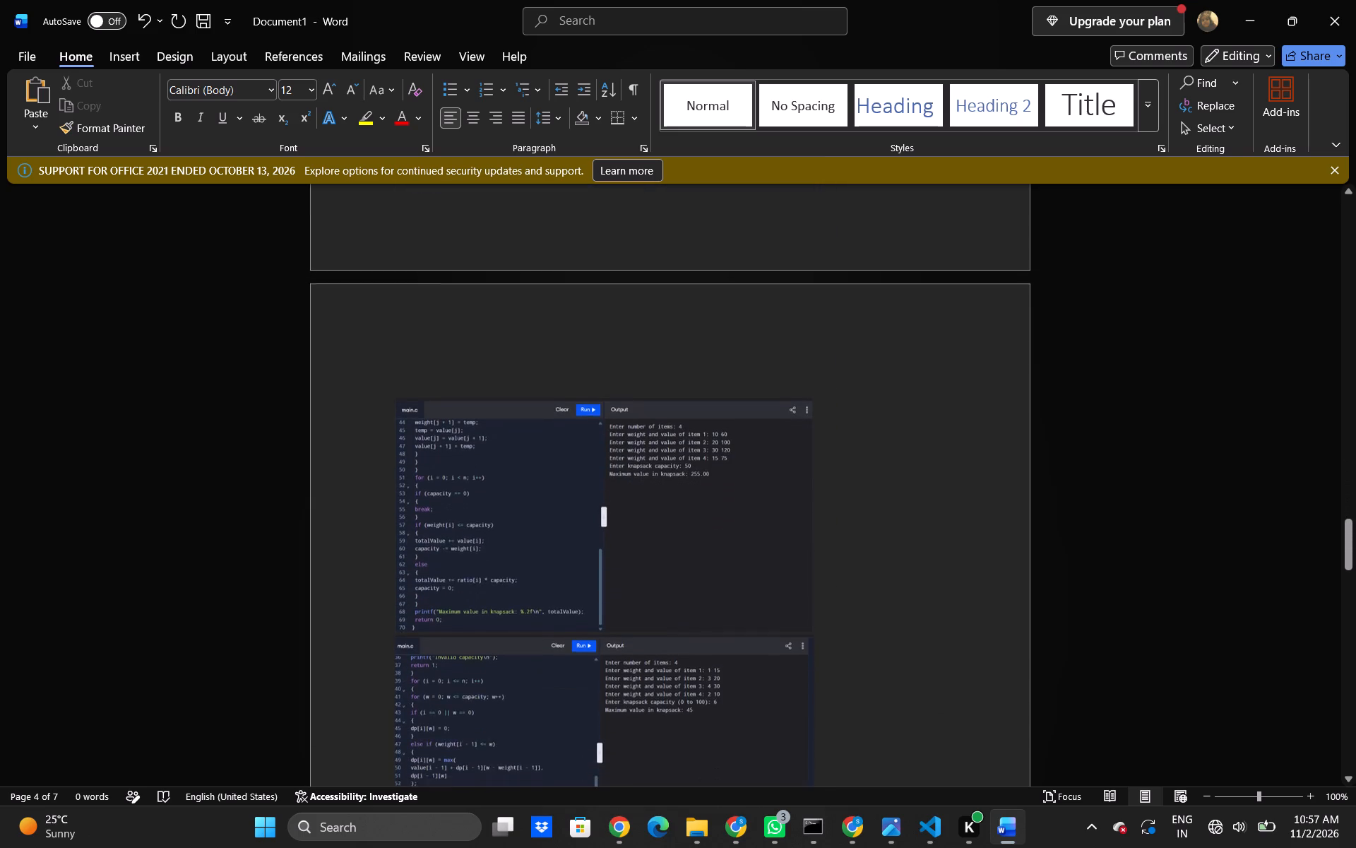
pyautogui.scroll(-1, 881, 396)
pyautogui.click(850, 555)
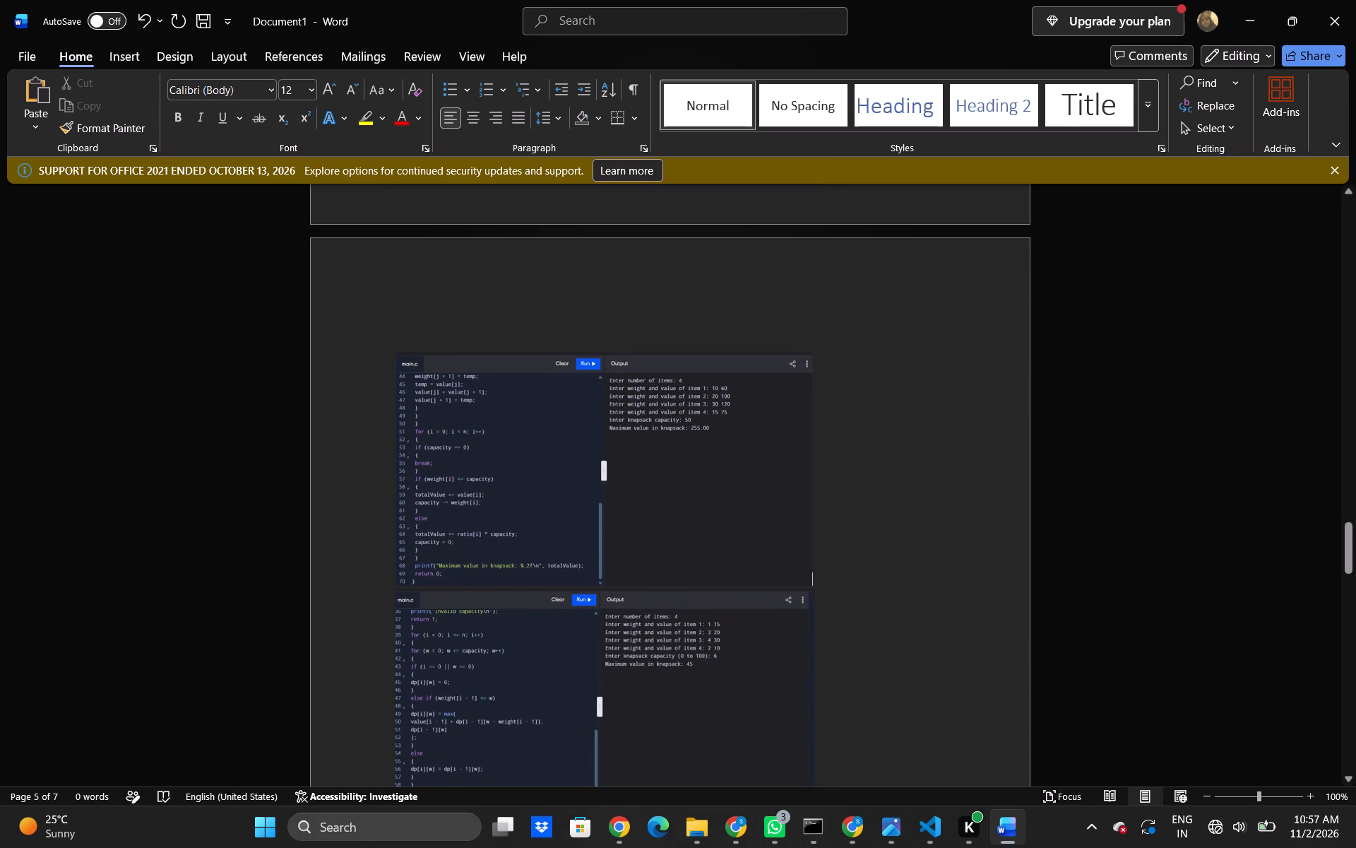
pyautogui.press('Return')
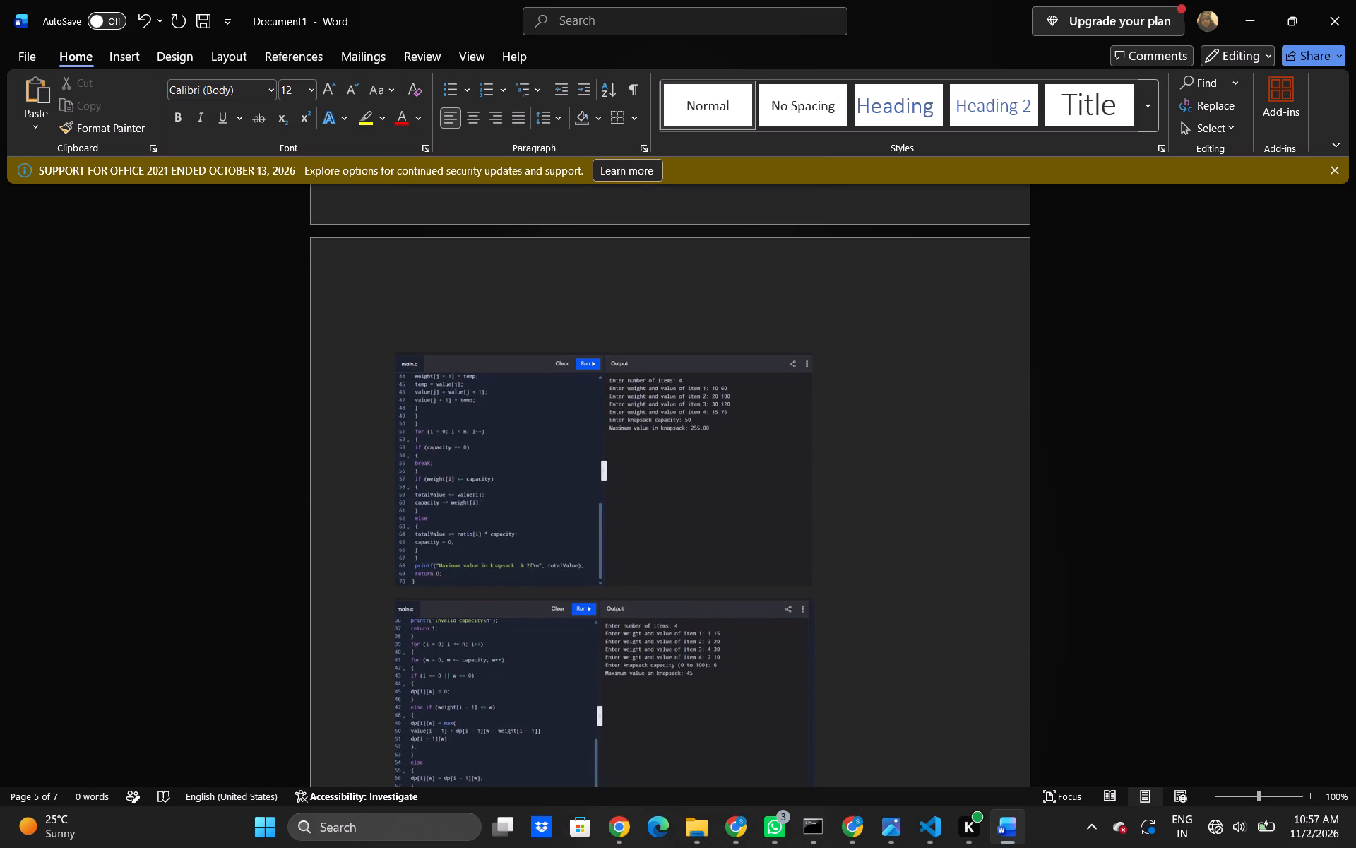
pyautogui.scroll(-2, 850, 555)
pyautogui.press('Return')
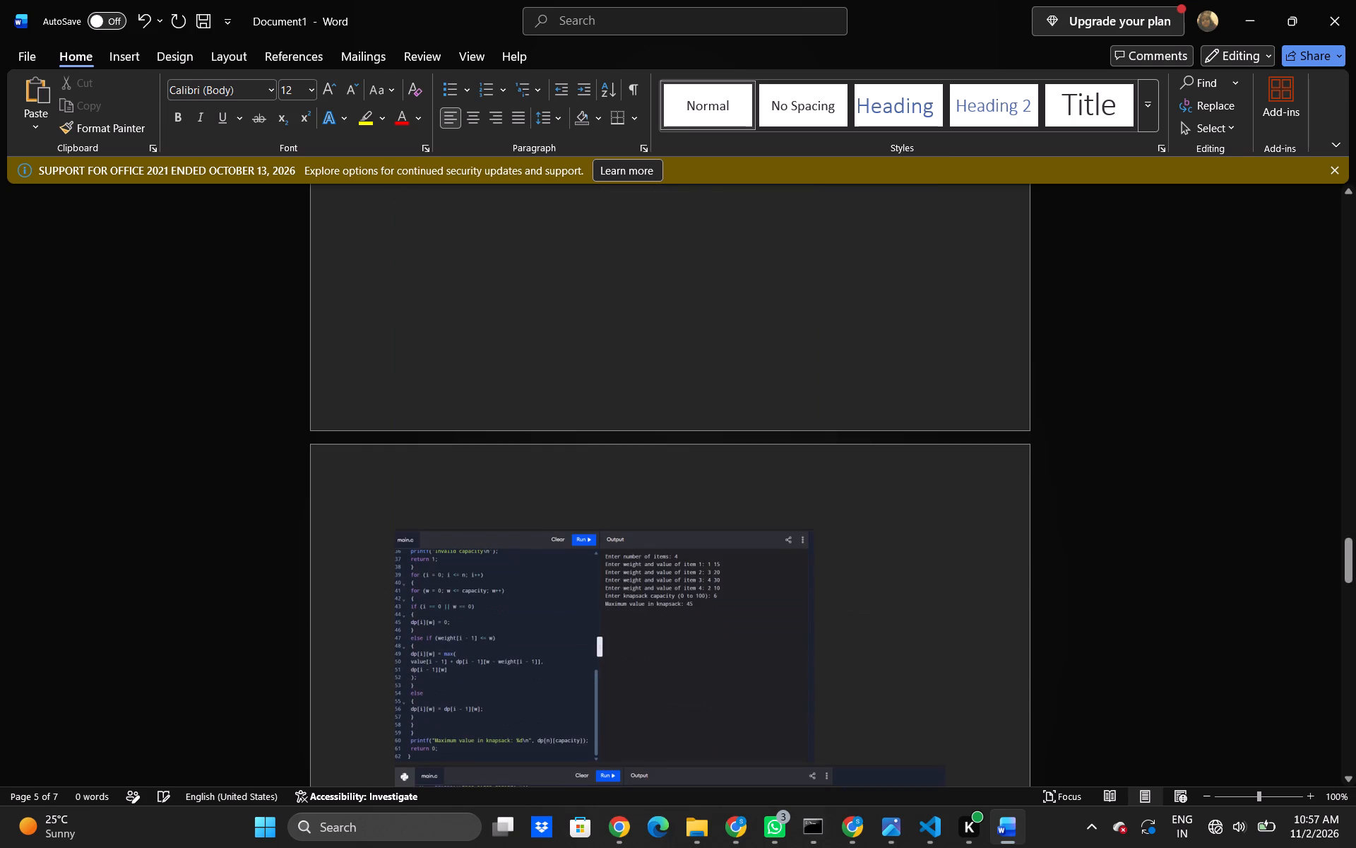
# Crop the empty strip off the right side of the longest common subsequence screenshot, ending at its output pane.
pyautogui.scroll(-2, 820, 678)
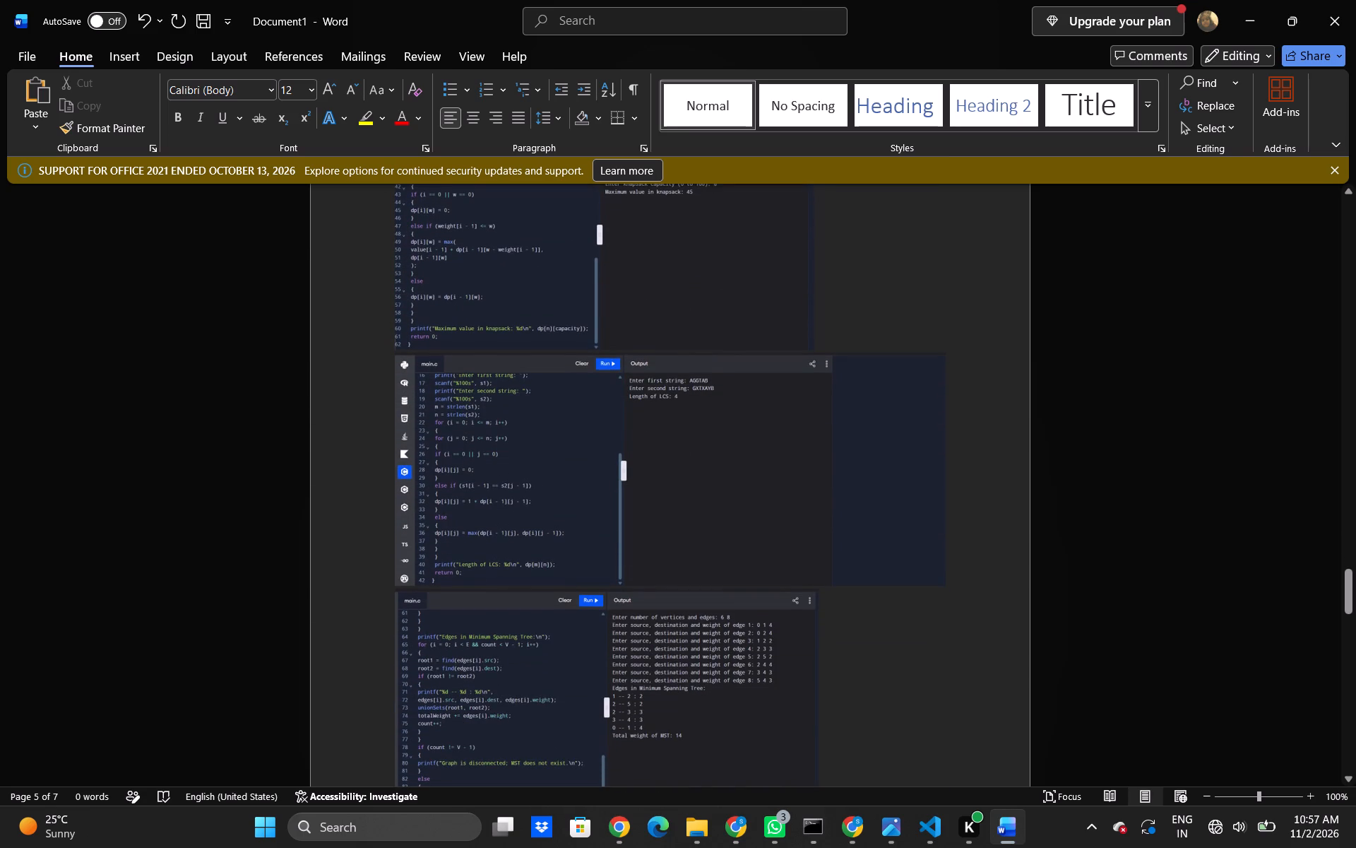
pyautogui.doubleClick(852, 429)
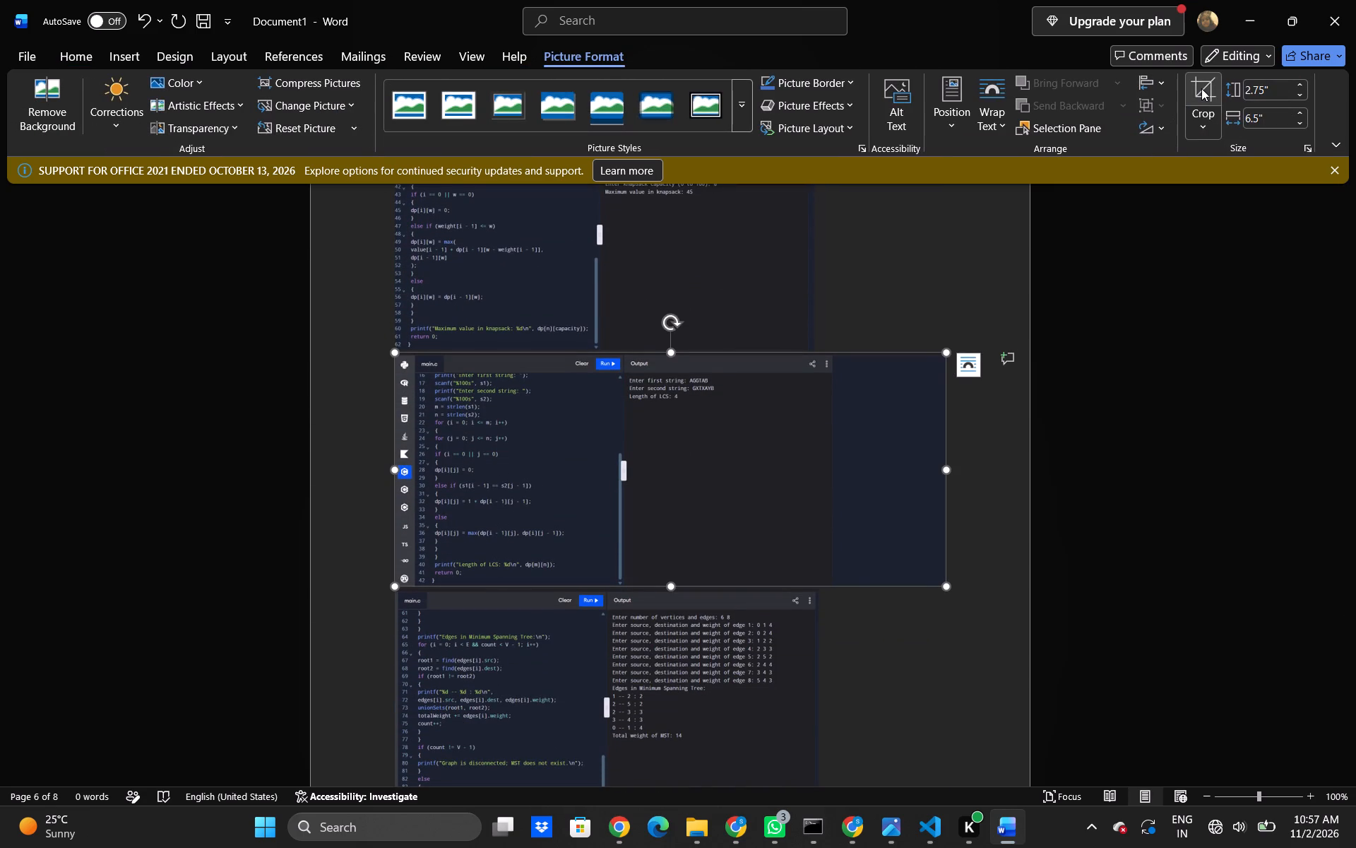
pyautogui.click(1201, 88)
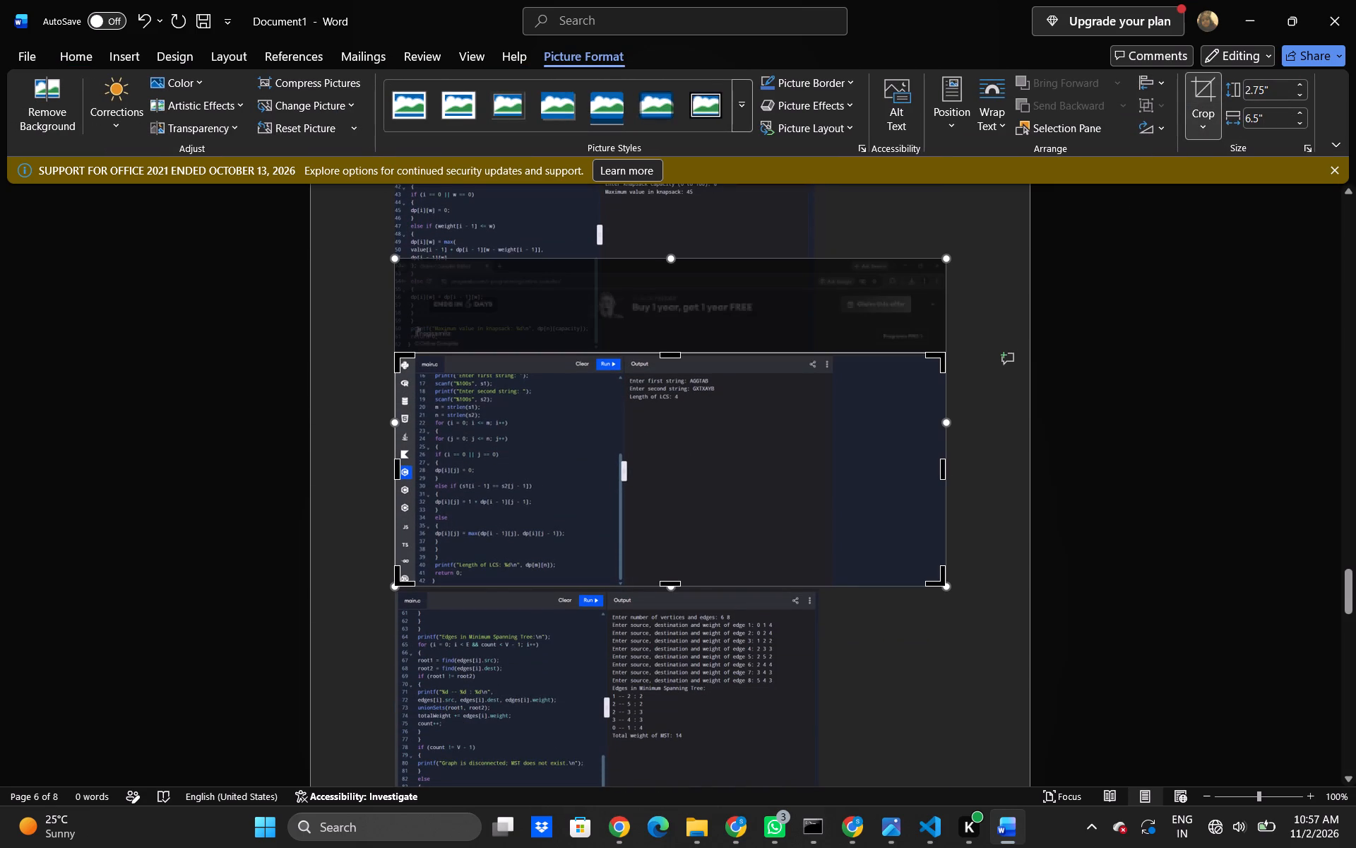
pyautogui.moveTo(944, 468); pyautogui.dragTo(832, 469)
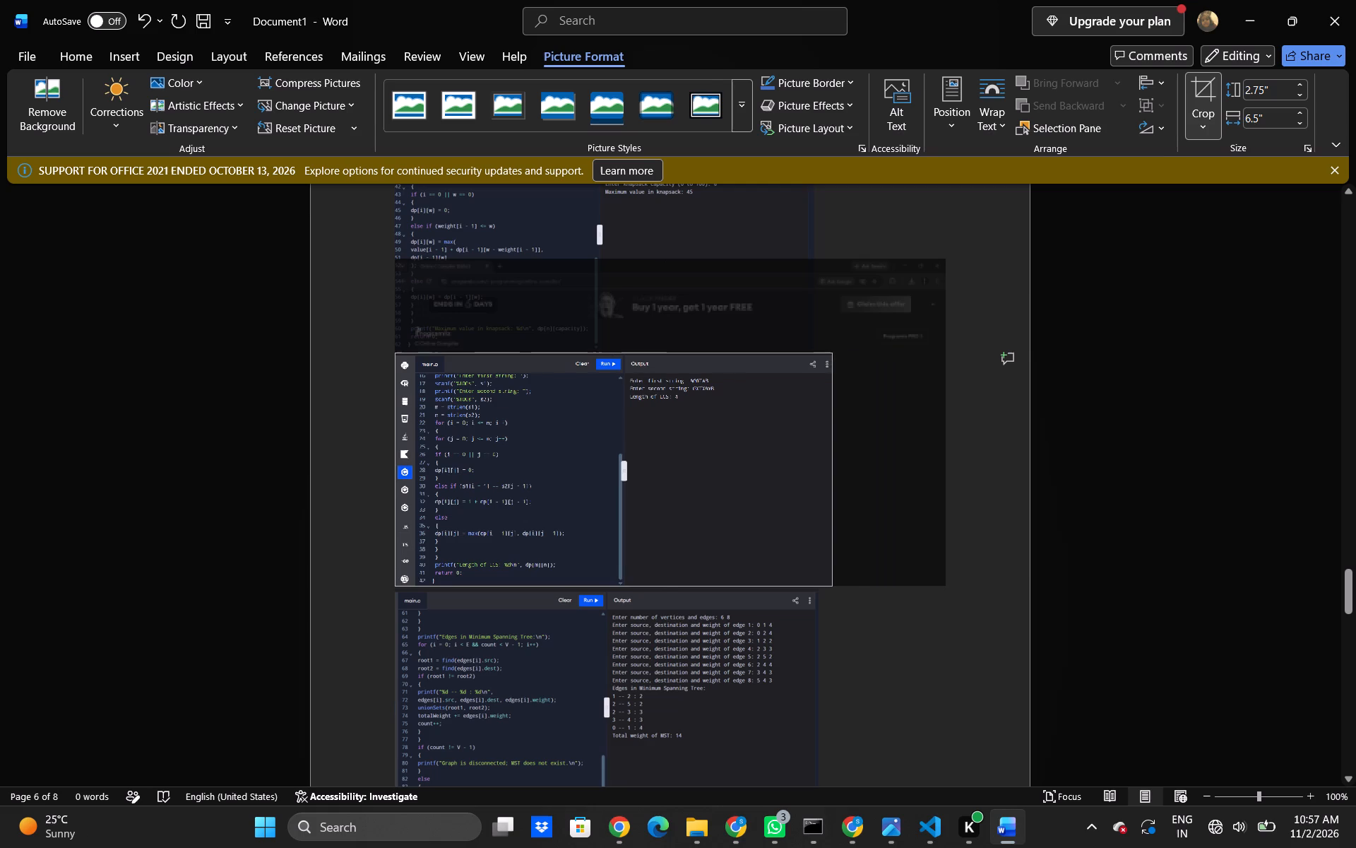
pyautogui.click(888, 686)
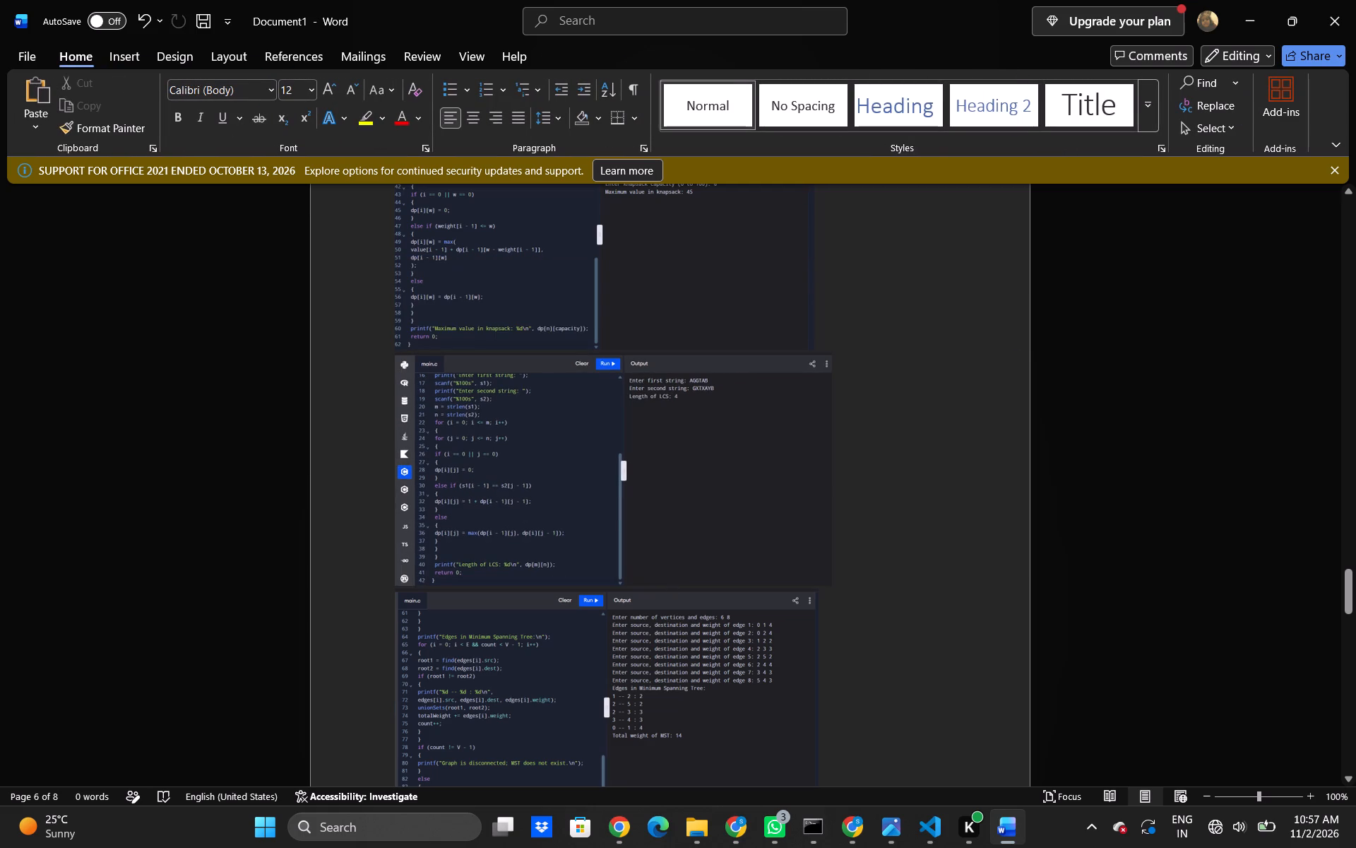
# Crop the right edge of the 0/1 knapsack screenshot slightly, to a width of about 4.88".
pyautogui.click(831, 316)
pyautogui.doubleClick(771, 322)
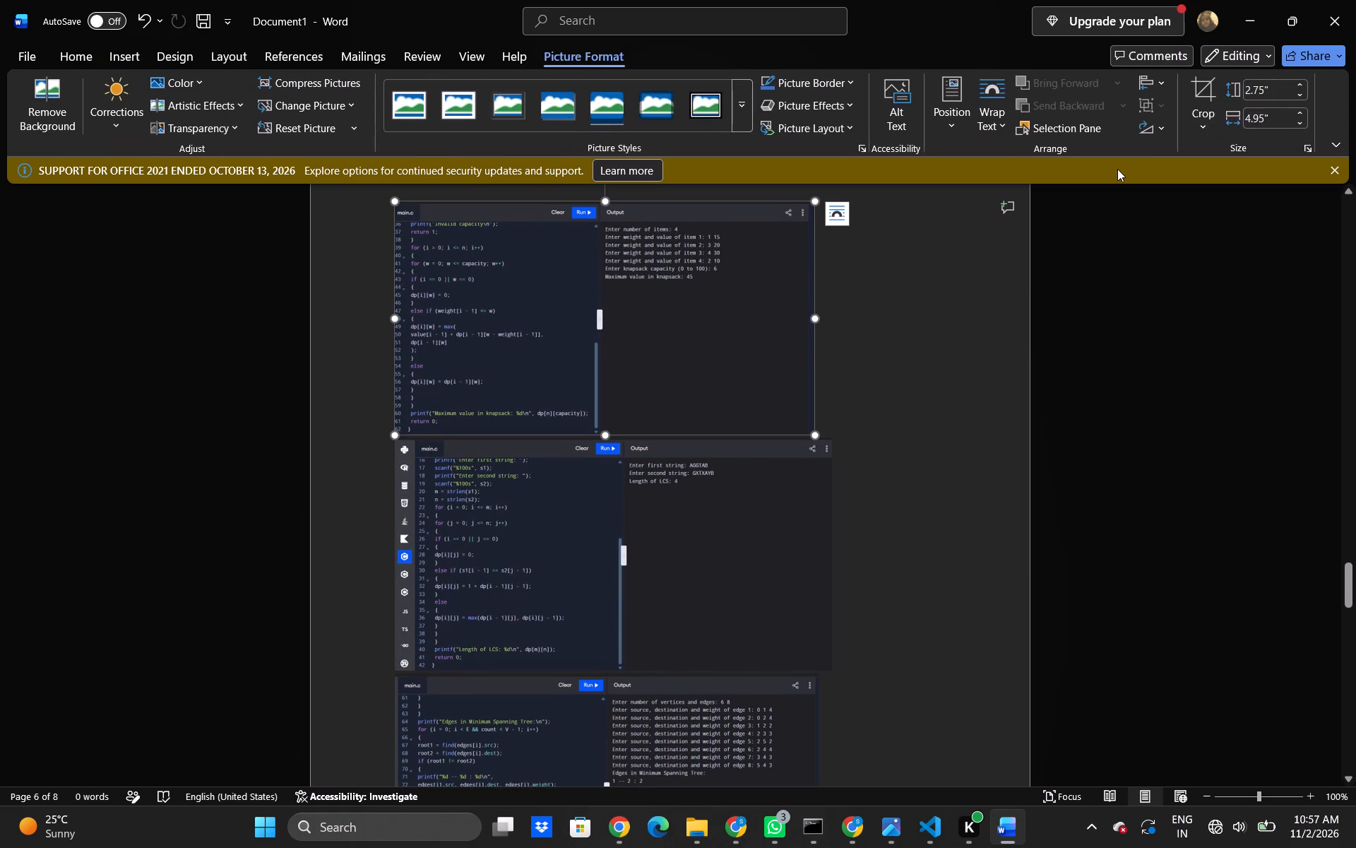
pyautogui.click(1202, 104)
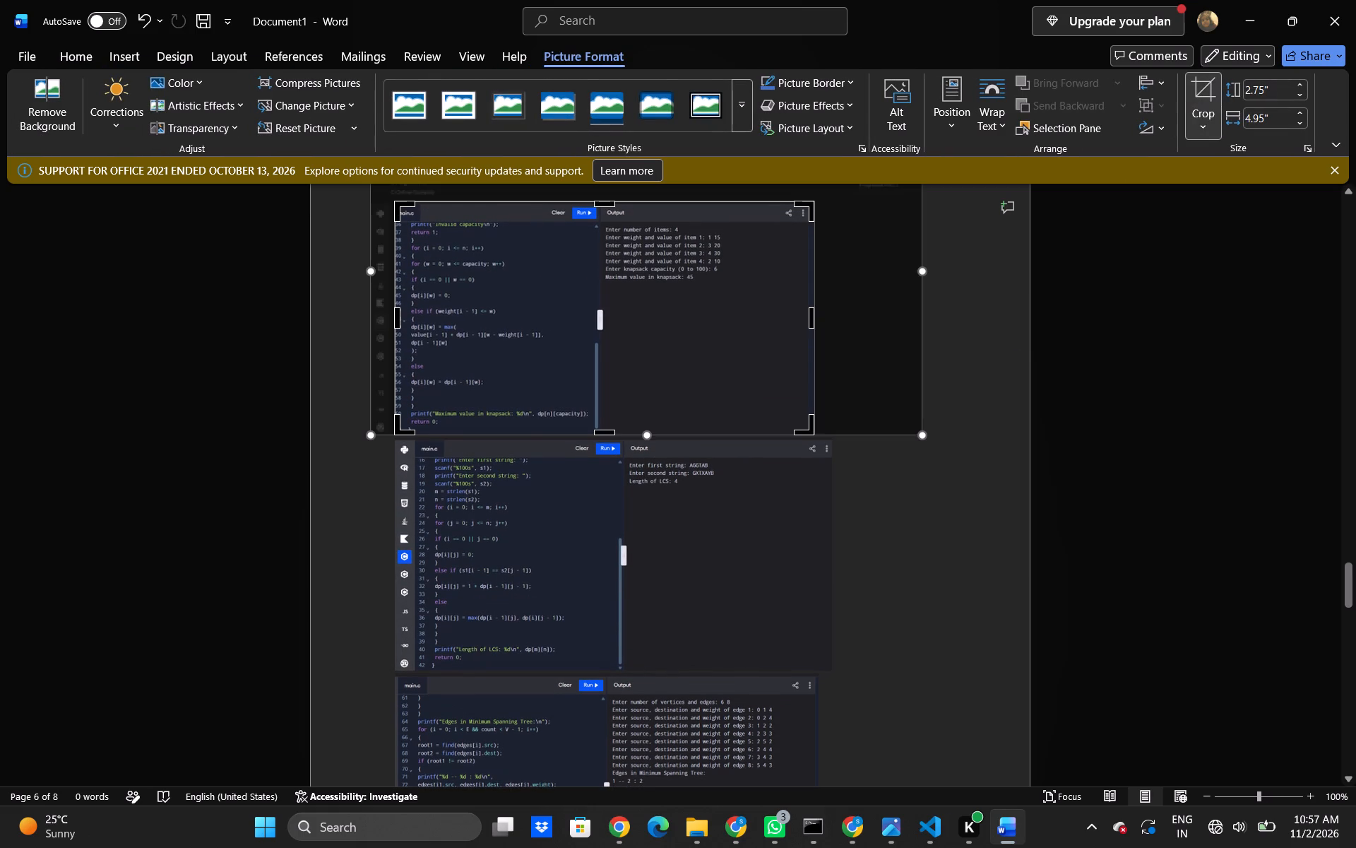
pyautogui.click(813, 322)
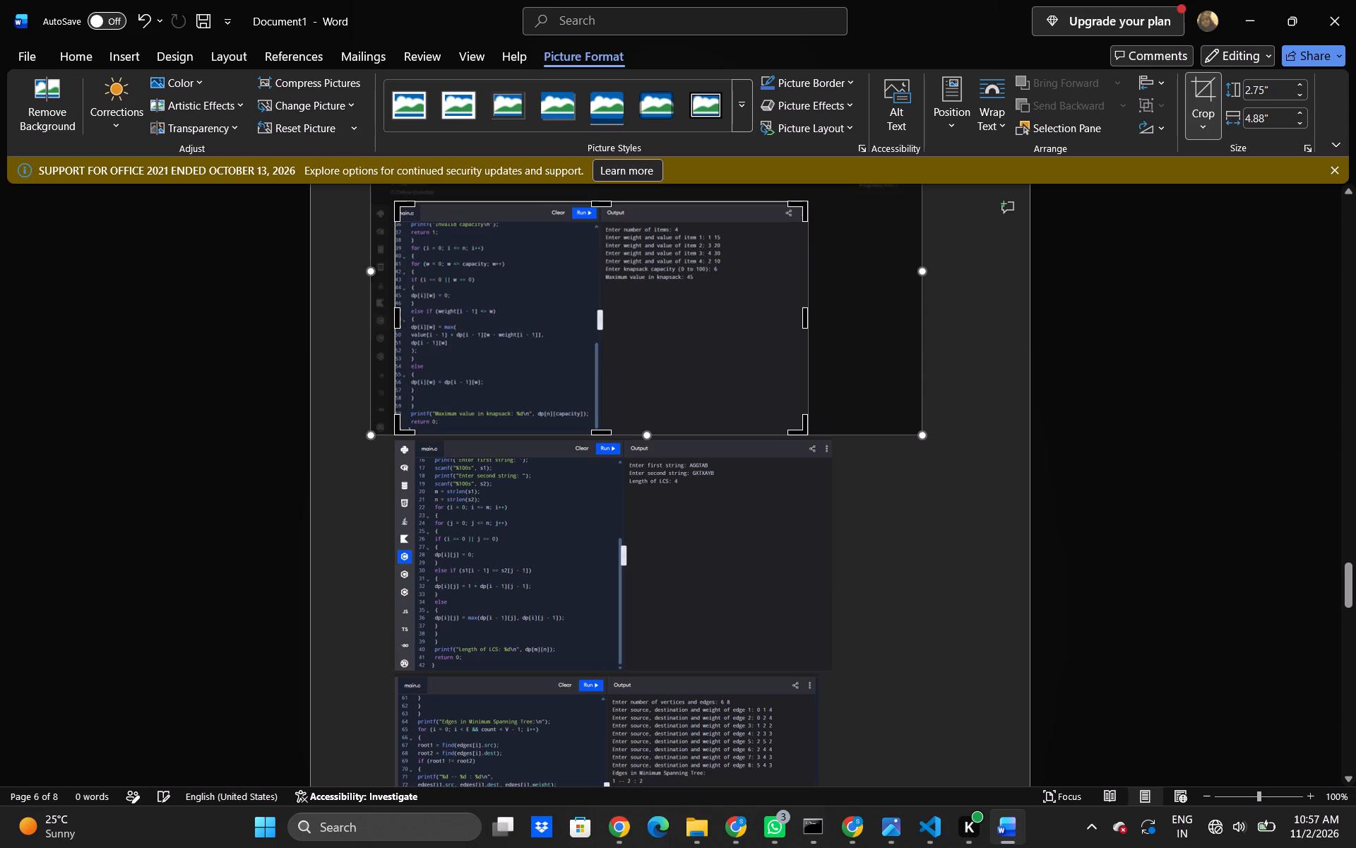
# Insert a line break below the 0/1 knapsack screenshot to separate it from the longest common subsequence one.
pyautogui.click(963, 380)
pyautogui.press('Return')
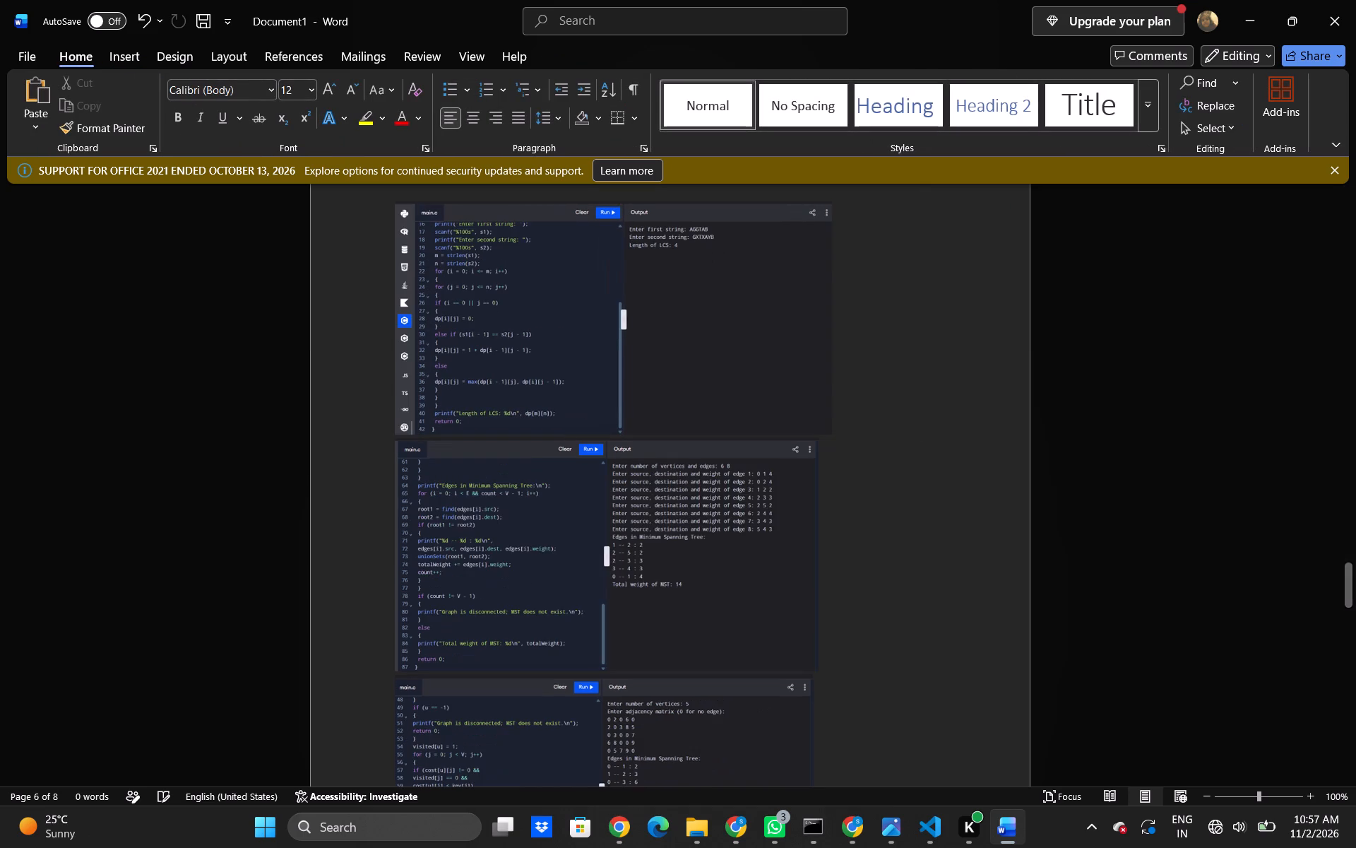
# Insert a line break between the longest common subsequence screenshot and the first minimum spanning tree one.
pyautogui.hscroll(1, 963, 380)
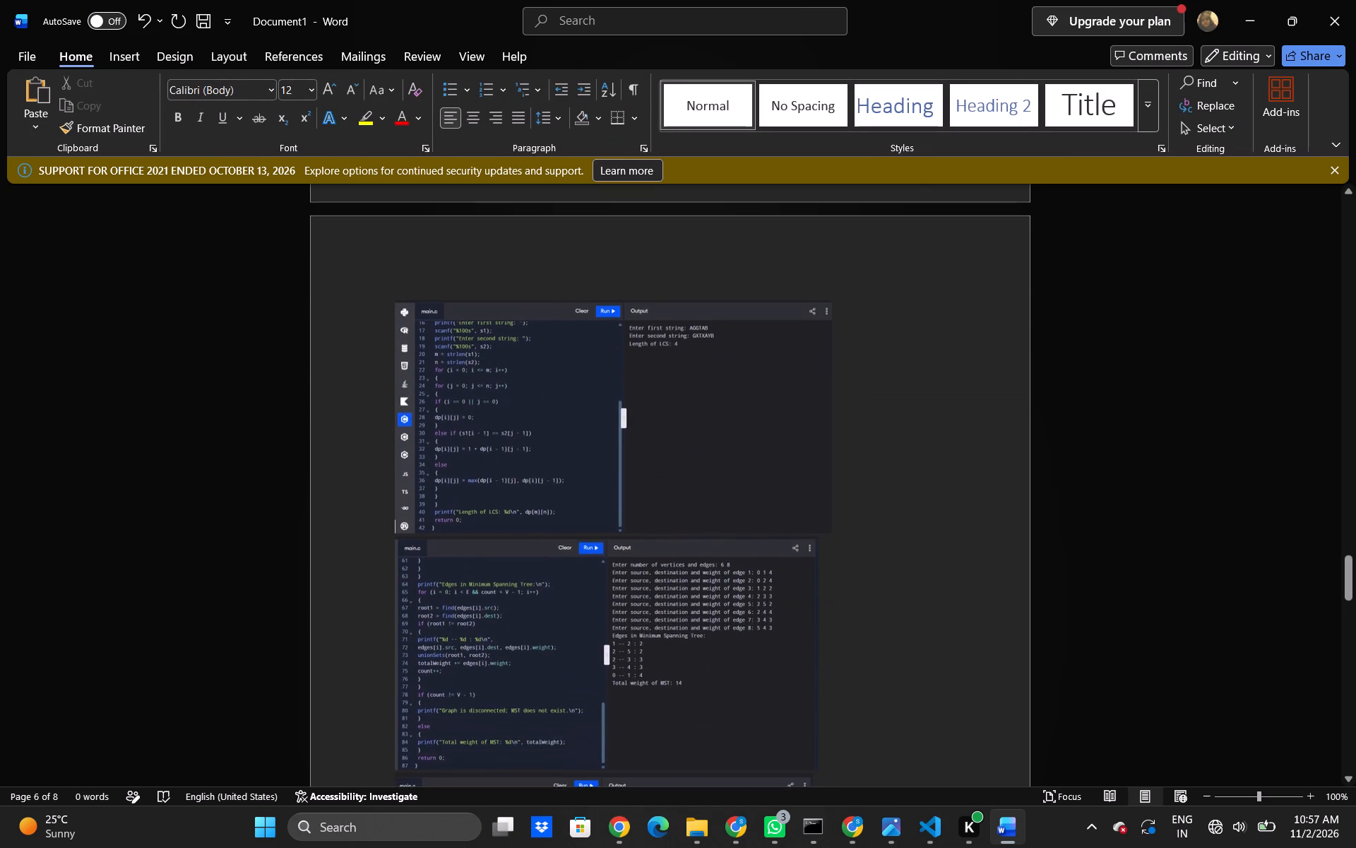
pyautogui.click(878, 473)
pyautogui.press('Return')
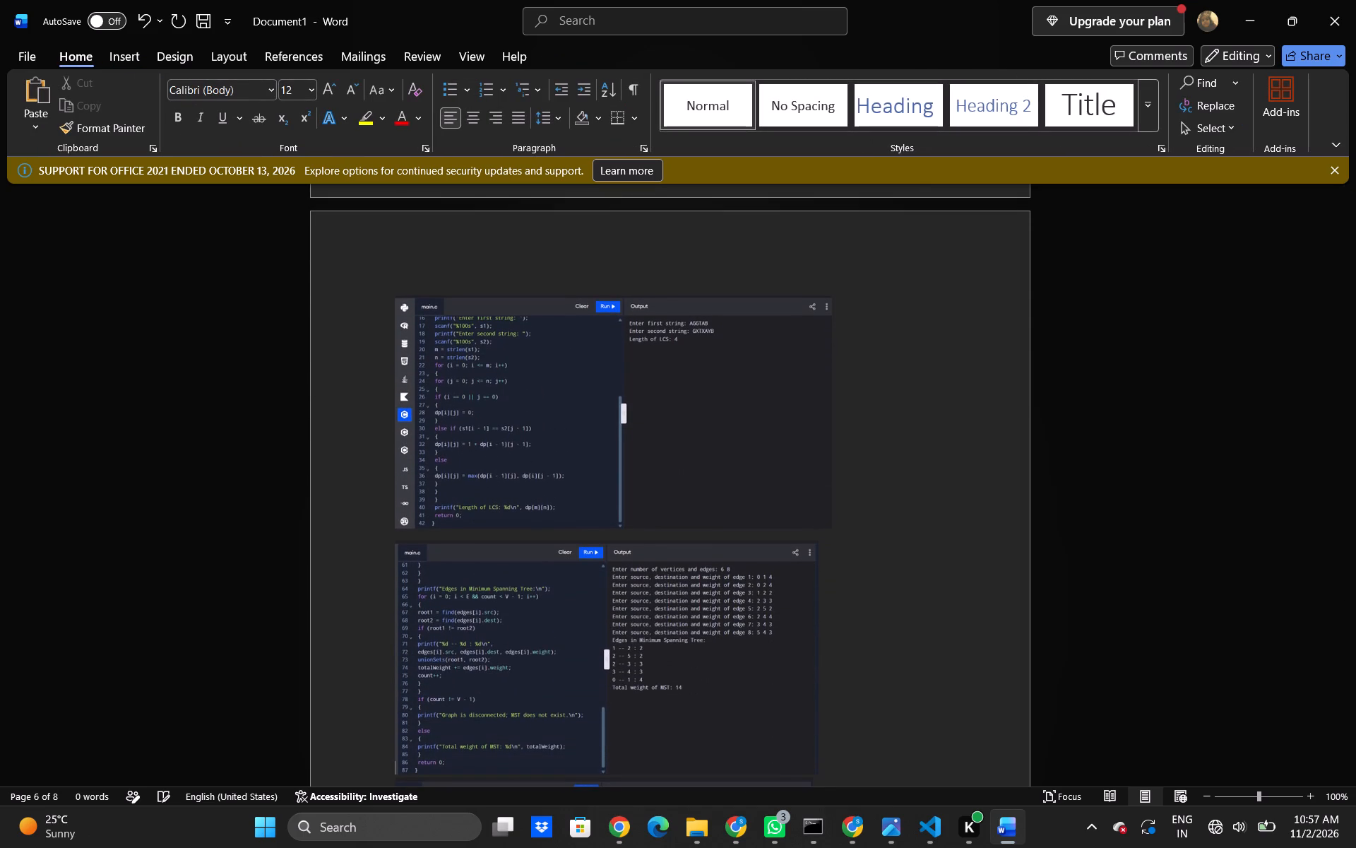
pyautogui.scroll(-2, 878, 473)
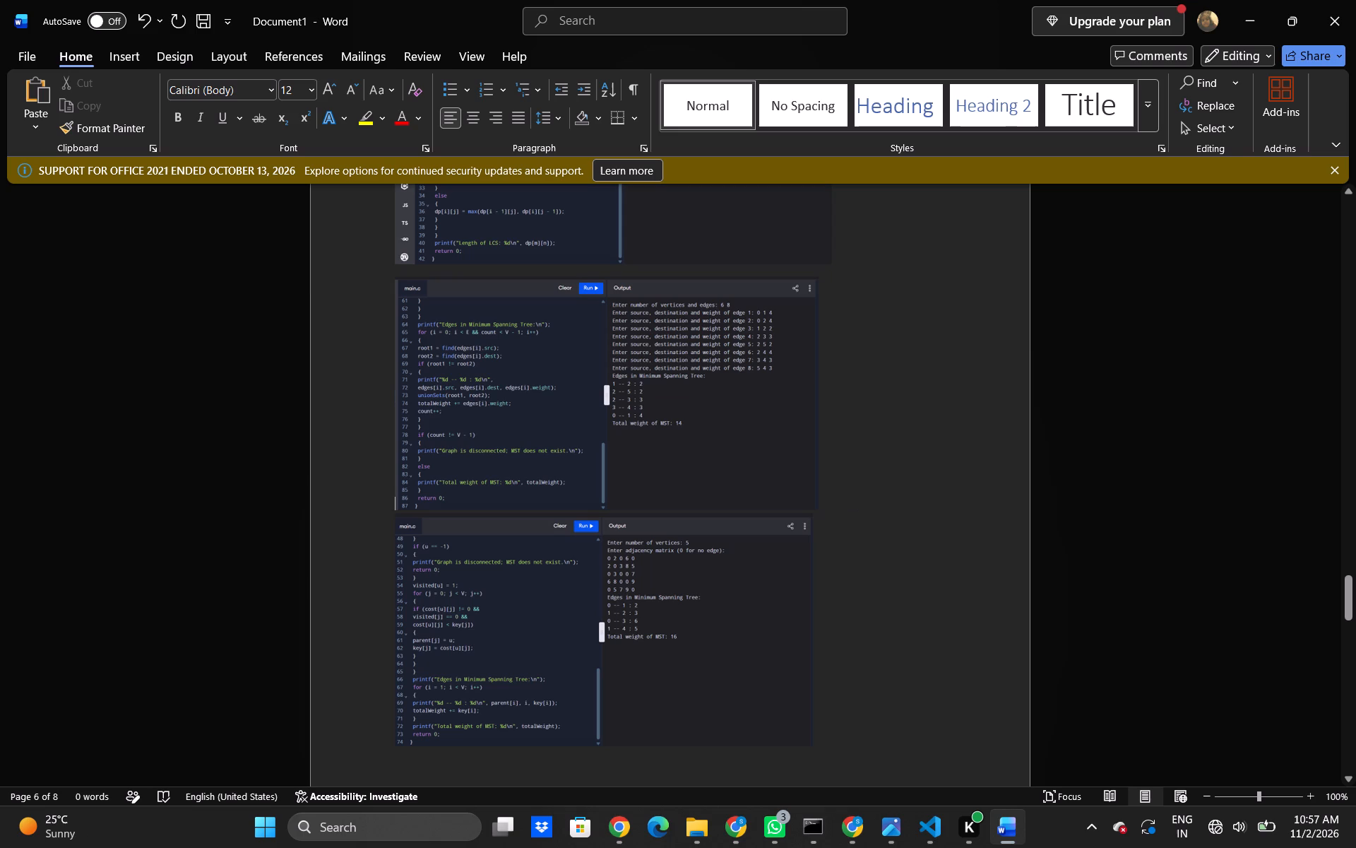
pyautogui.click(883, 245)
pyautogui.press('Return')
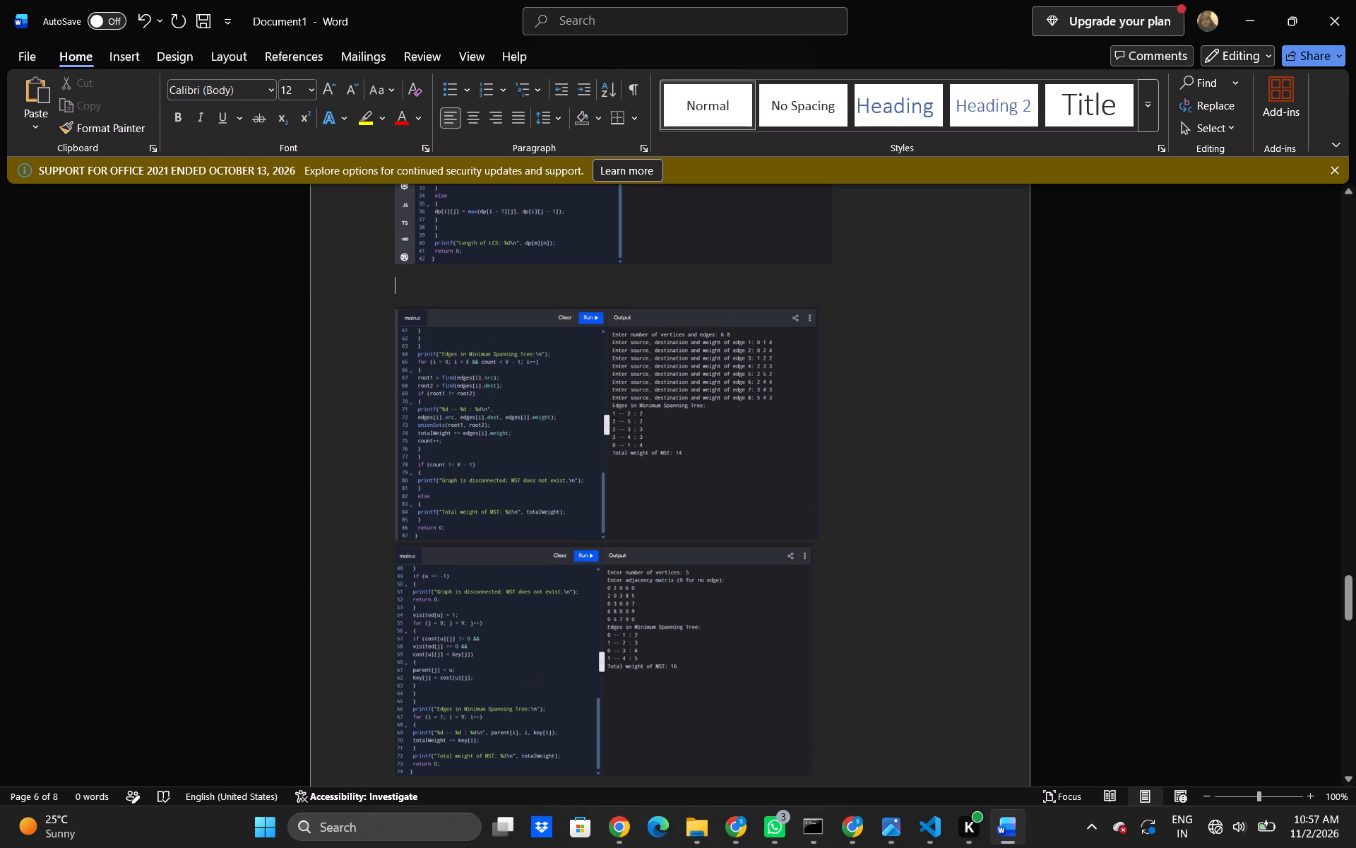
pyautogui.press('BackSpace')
# Insert a line break below the edge-list minimum spanning tree screenshot to space it from the adjacency-matrix one.
pyautogui.click(833, 481)
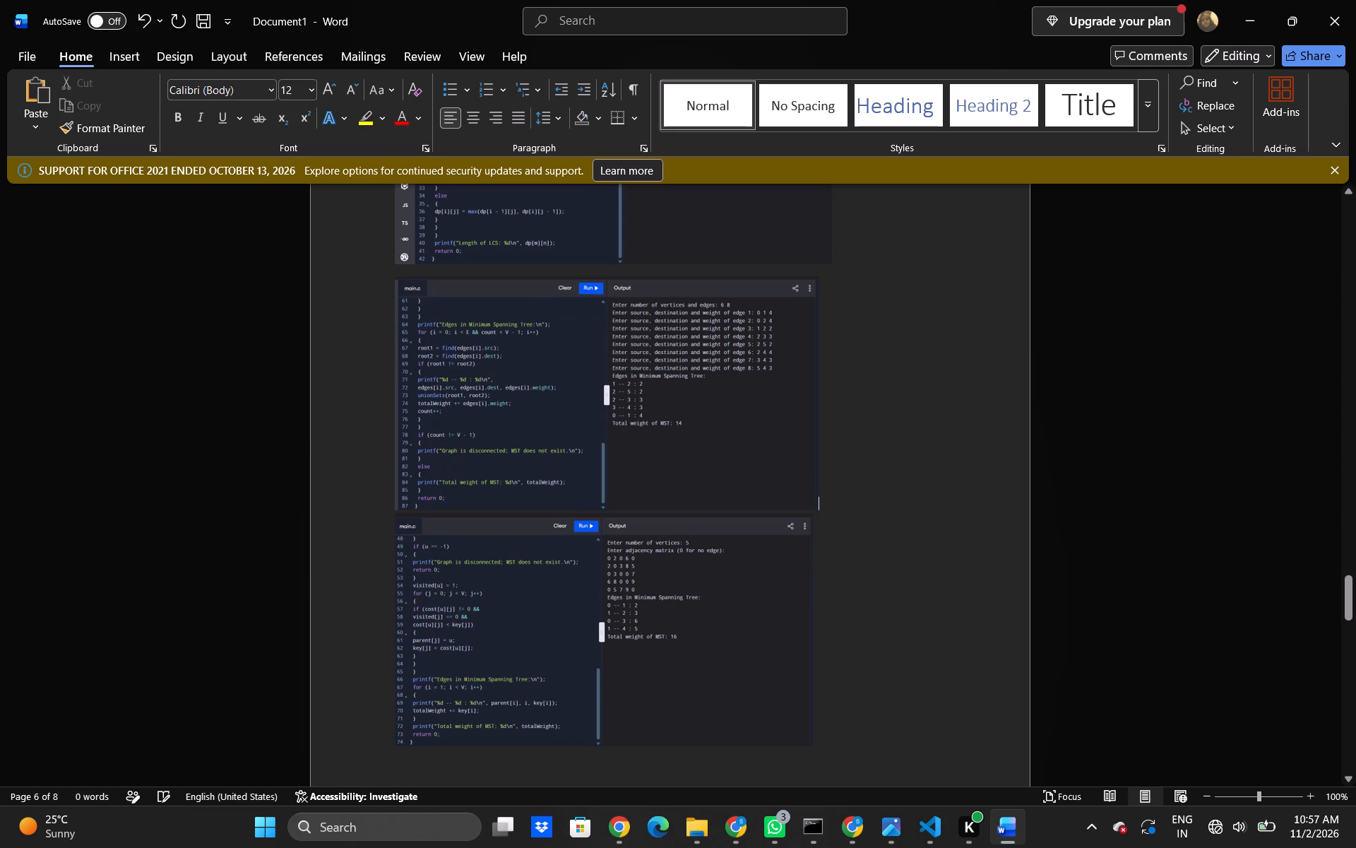
pyautogui.press('Return')
# Crop the empty strip off the right side of the all-pairs shortest path screenshot, ending at its output pane.
pyautogui.scroll(-3, 833, 481)
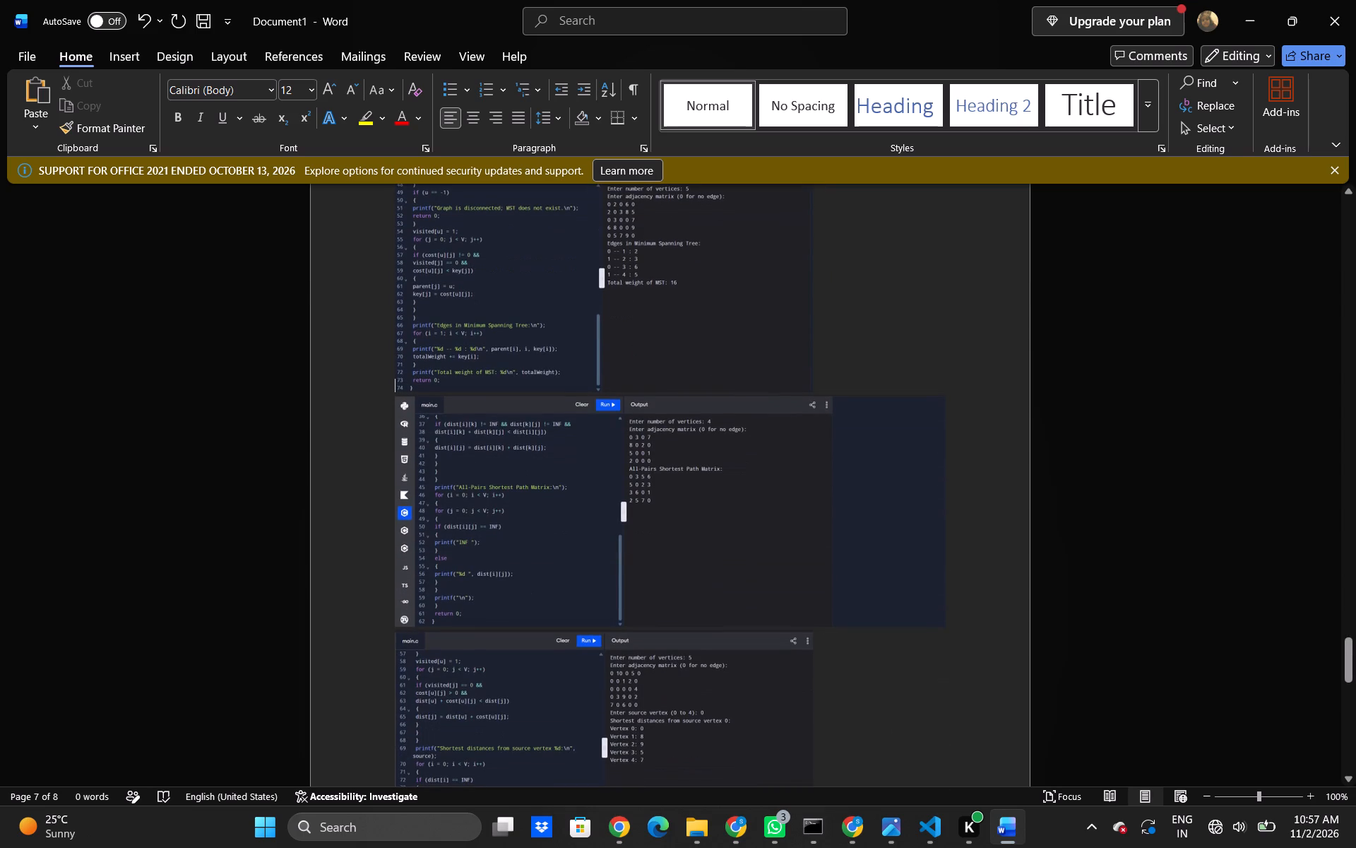
pyautogui.doubleClick(909, 442)
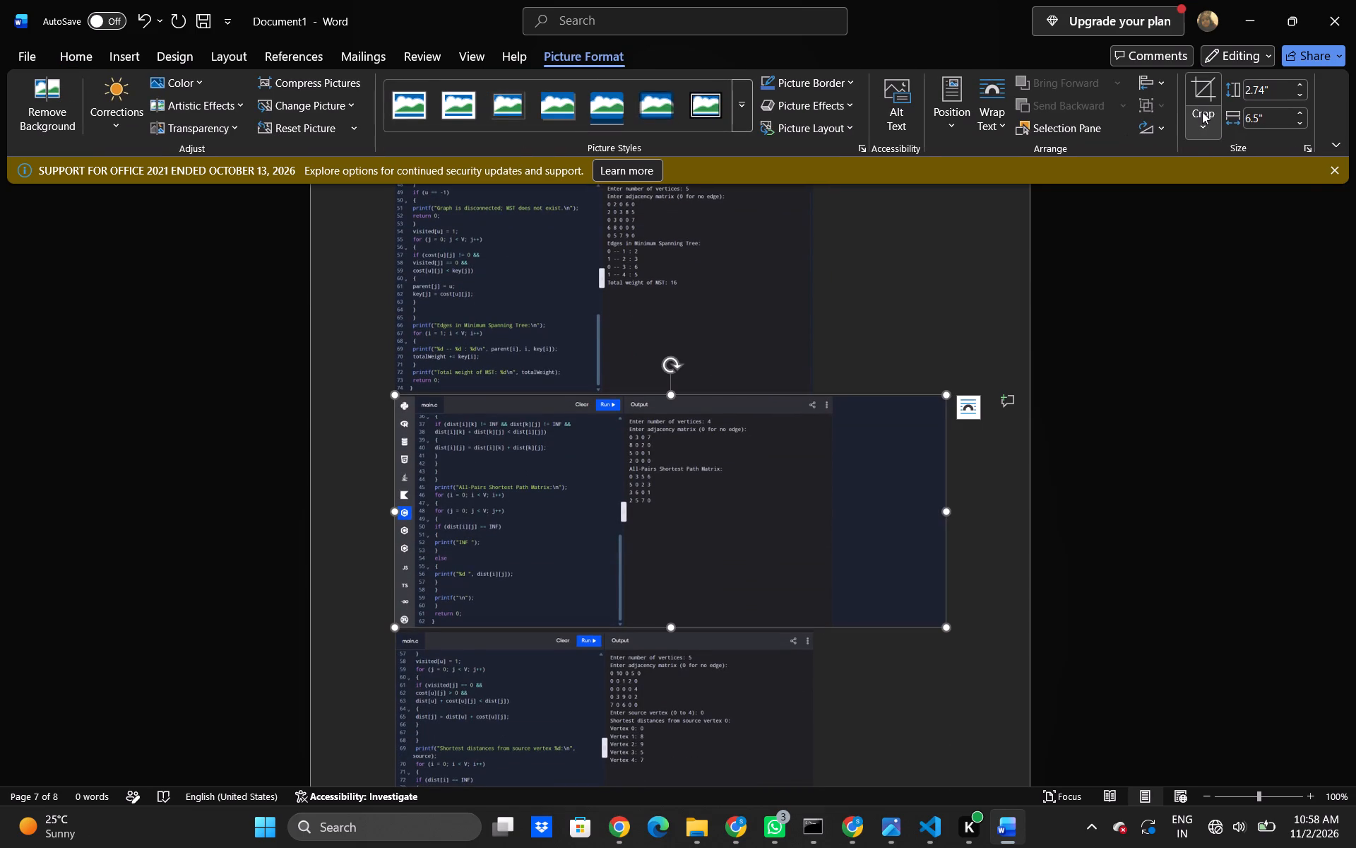
pyautogui.click(1202, 112)
pyautogui.click(1208, 103)
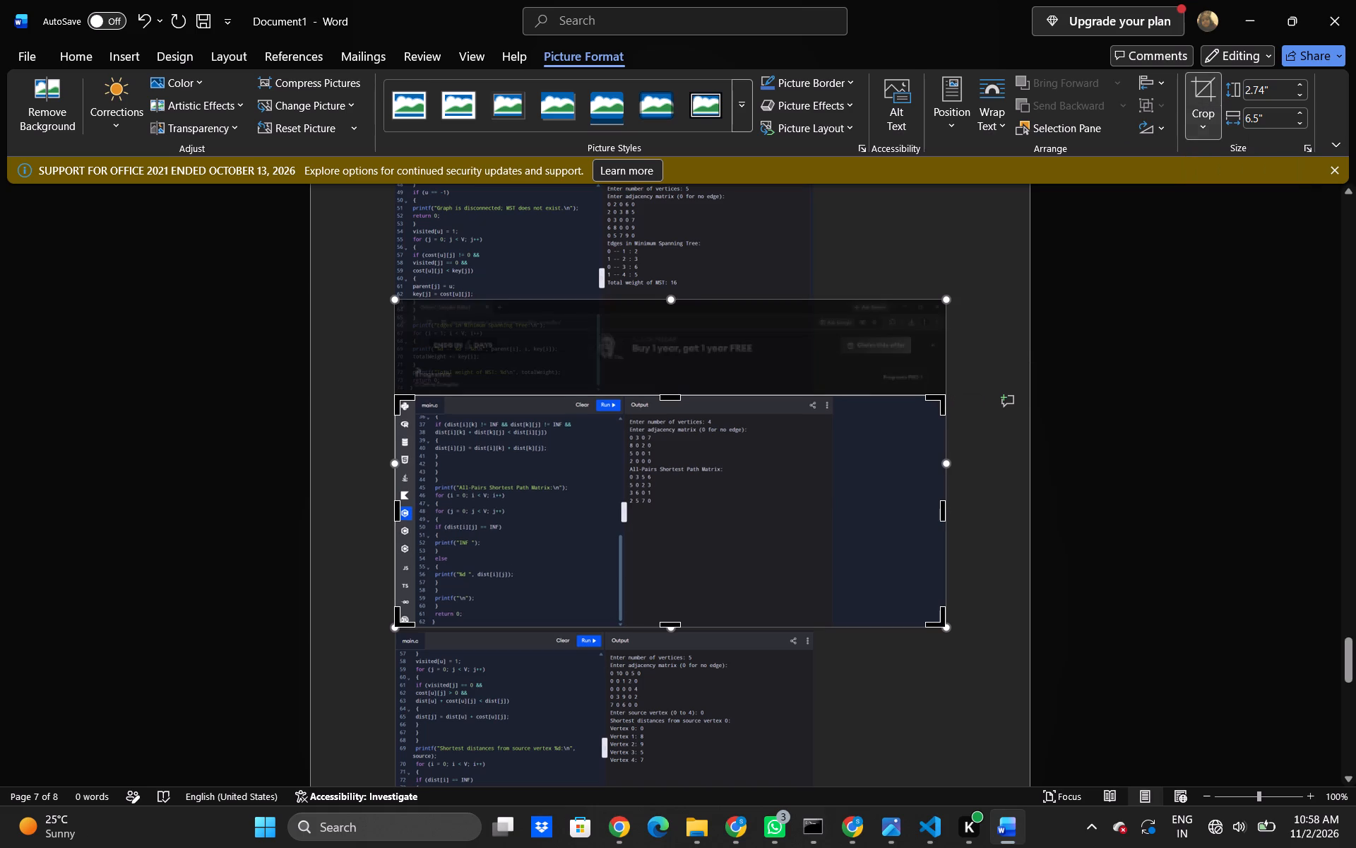
pyautogui.moveTo(944, 513); pyautogui.dragTo(836, 505)
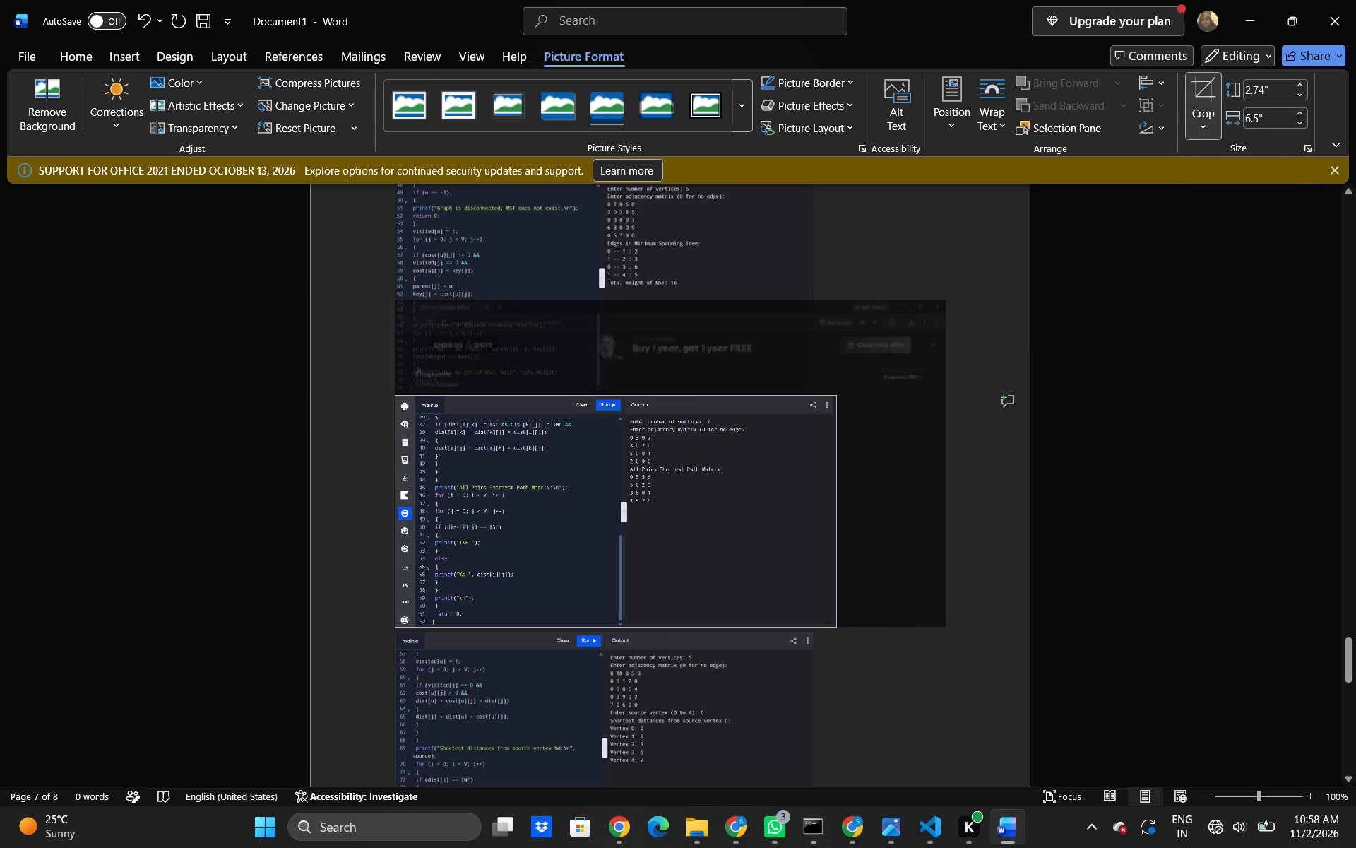
pyautogui.moveTo(836, 505); pyautogui.dragTo(833, 505)
pyautogui.click(997, 521)
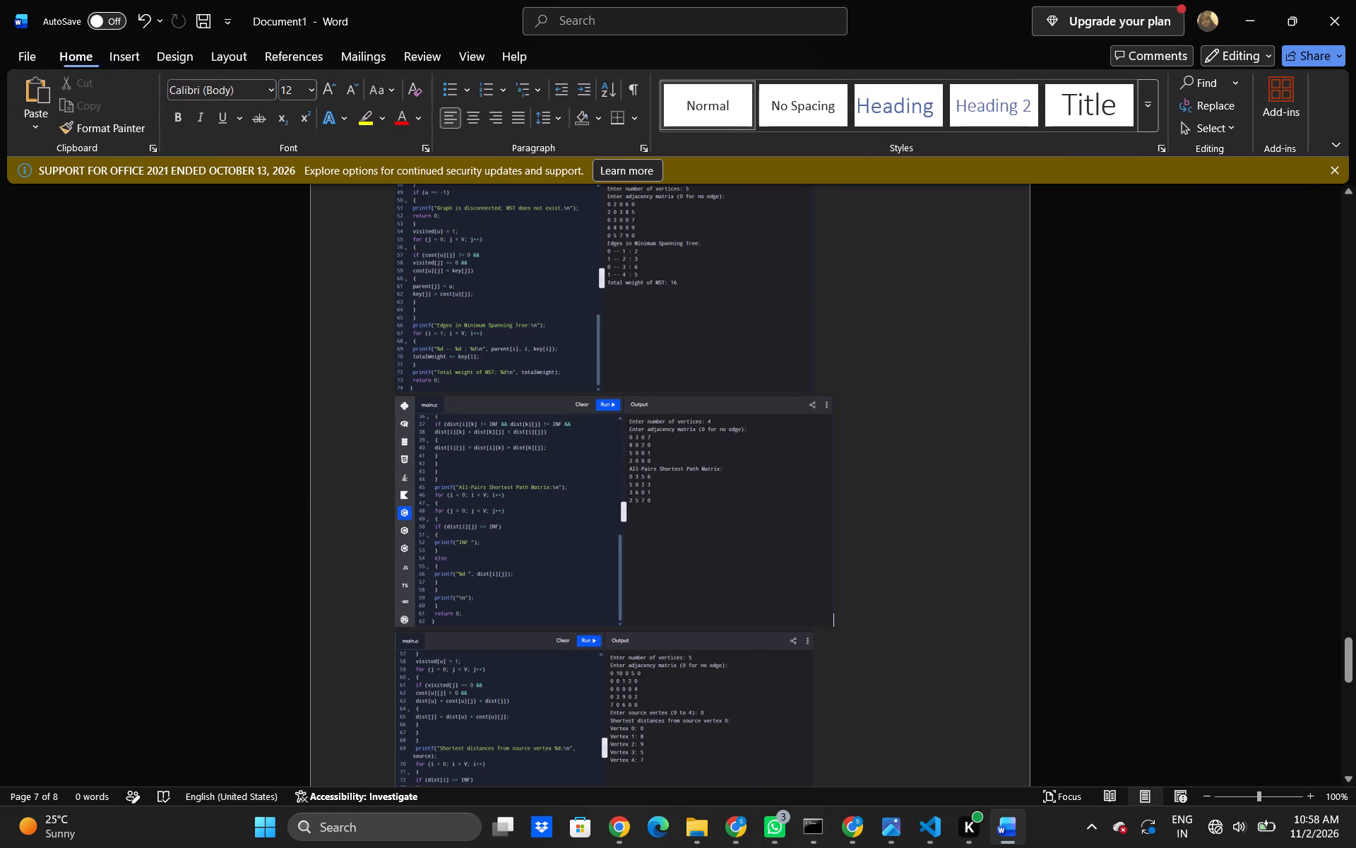
# Insert a line break below the adjacency-matrix minimum spanning tree screenshot to separate it from the all-pairs shortest path one.
pyautogui.click(838, 376)
pyautogui.press('Return')
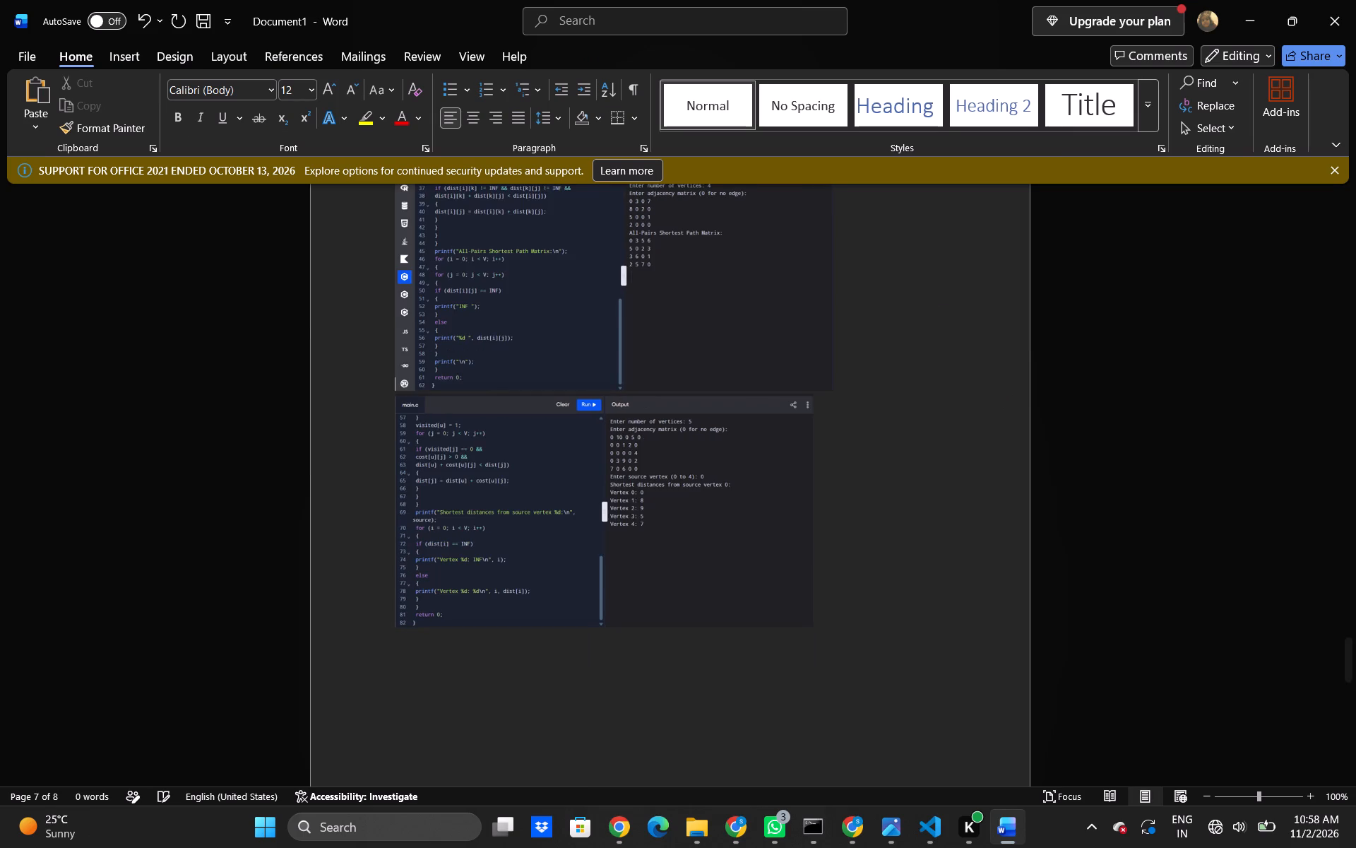
# Insert a line break between the all-pairs shortest path screenshot and the single-source shortest distances one.
pyautogui.scroll(6, 838, 376)
pyautogui.scroll(-1, 838, 376)
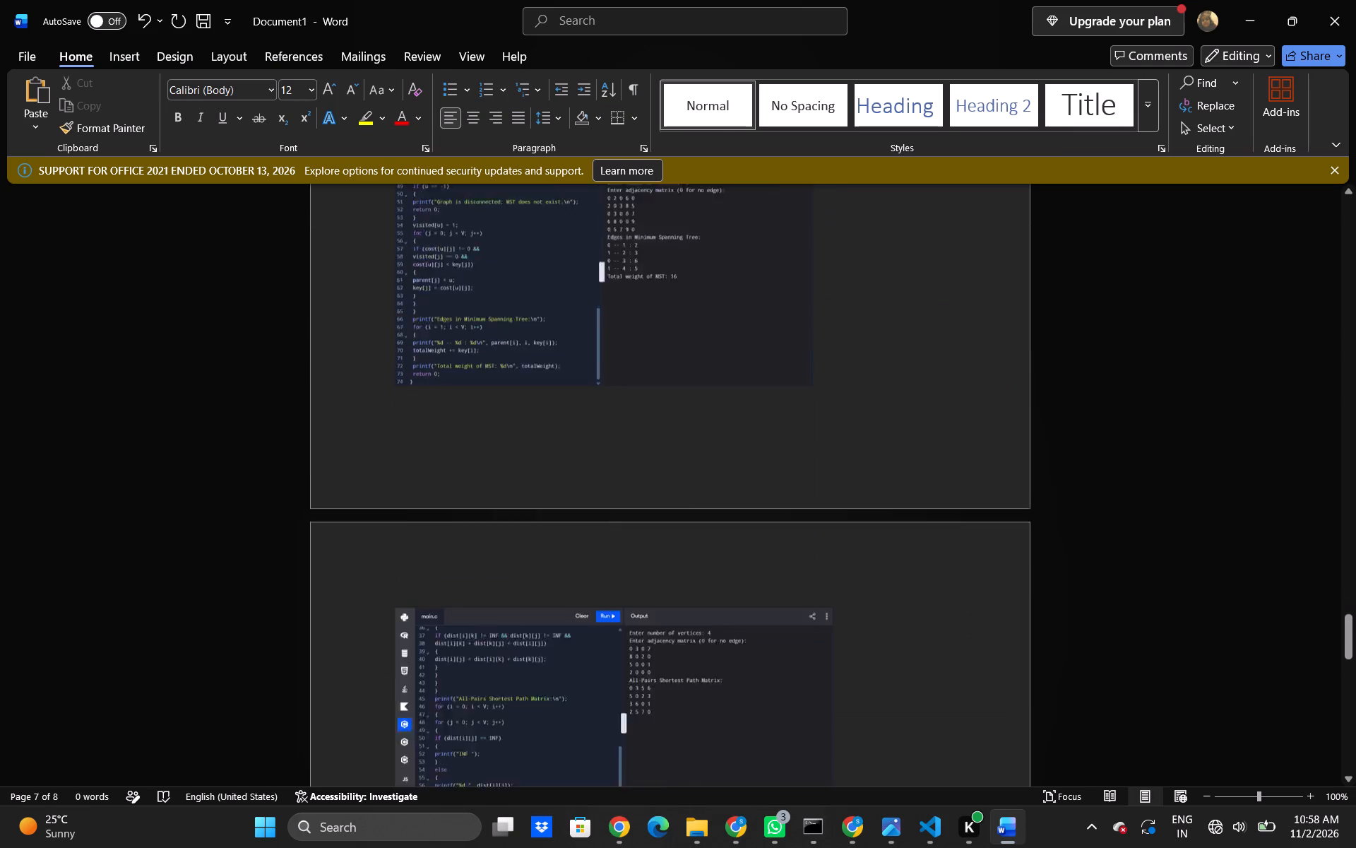
pyautogui.scroll(-1, 838, 376)
pyautogui.scroll(1, 860, 301)
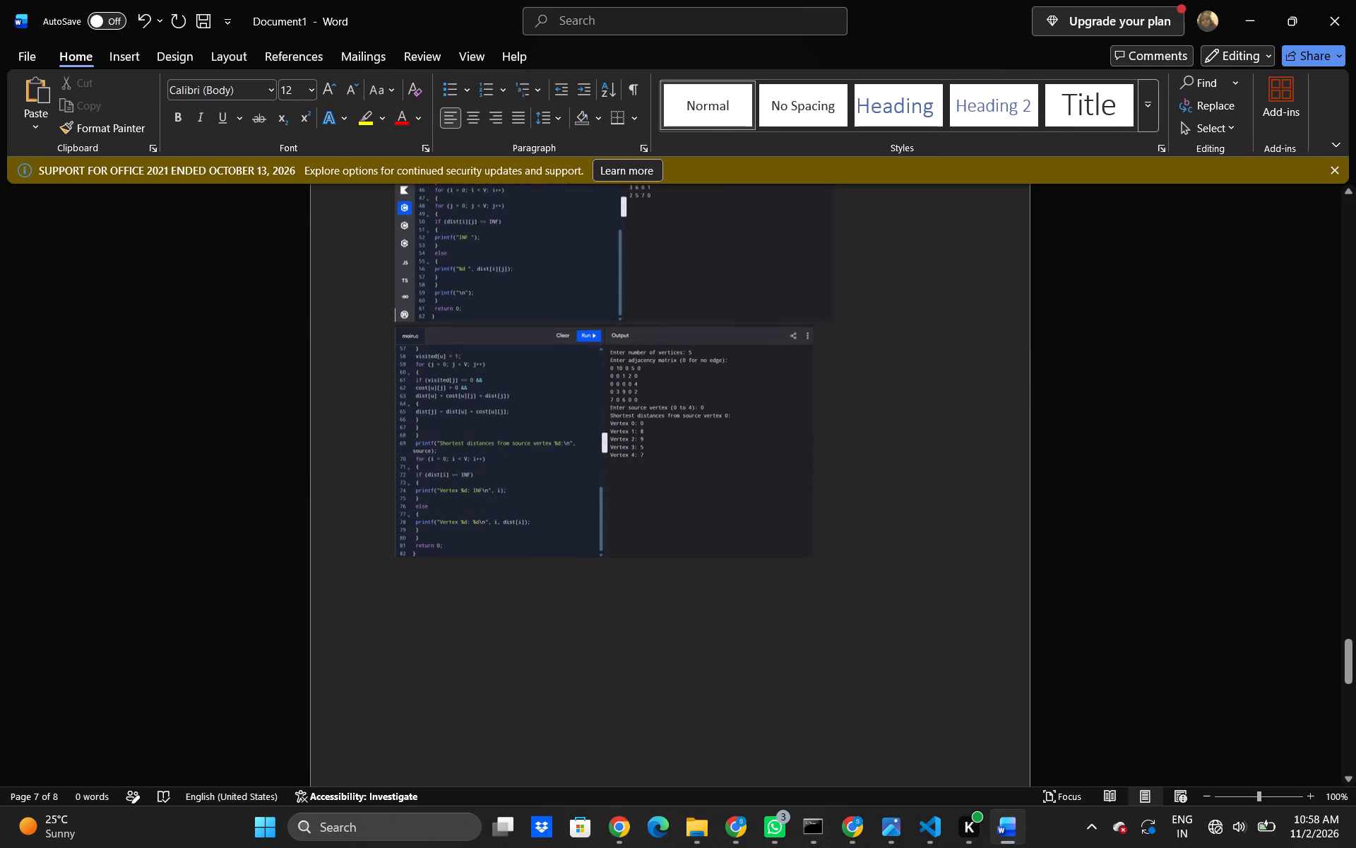
pyautogui.scroll(1, 860, 301)
pyautogui.click(847, 460)
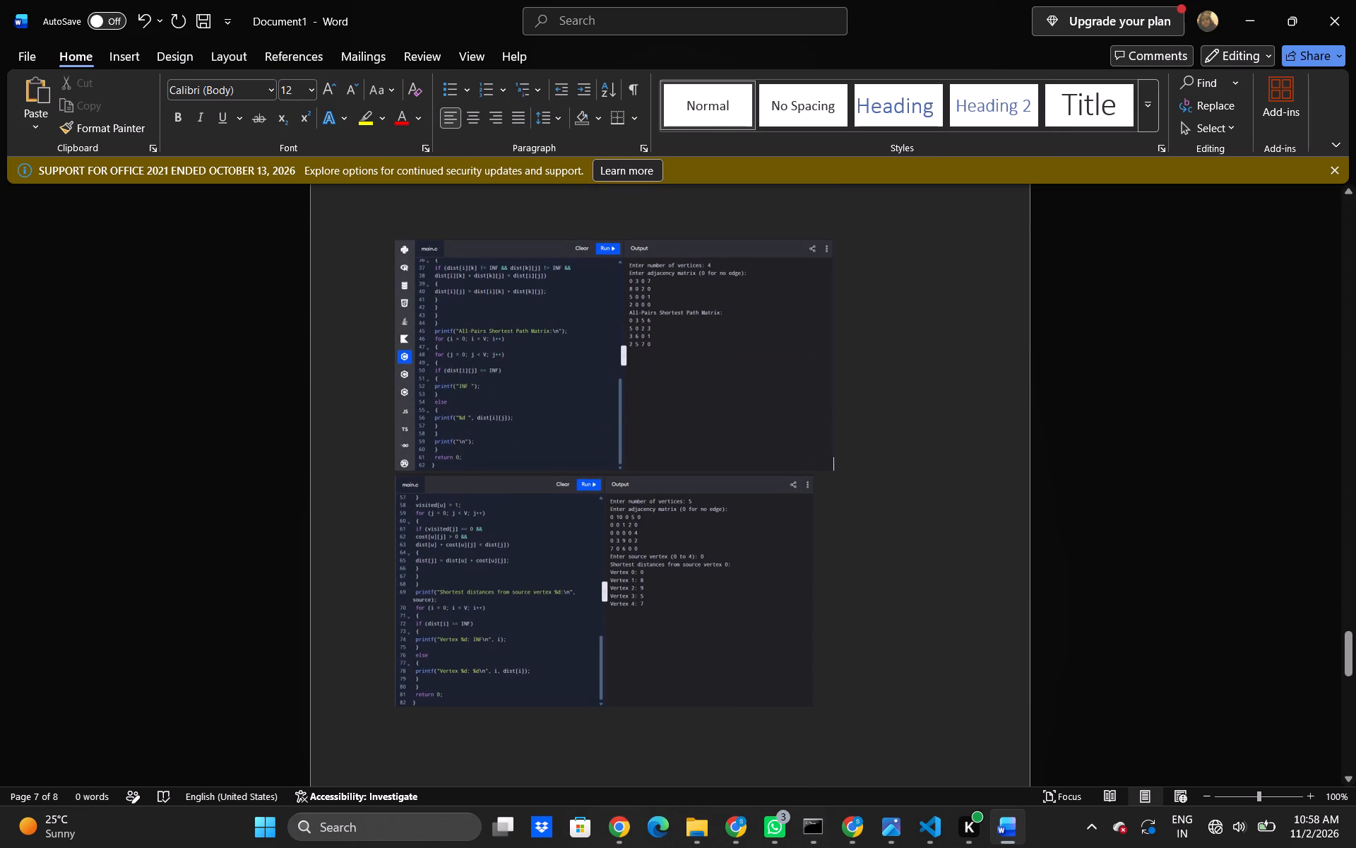
pyautogui.press('Return')
# Insert a line break below the single-source shortest distances screenshot to separate it from the N-queens one.
pyautogui.scroll(-3, 847, 460)
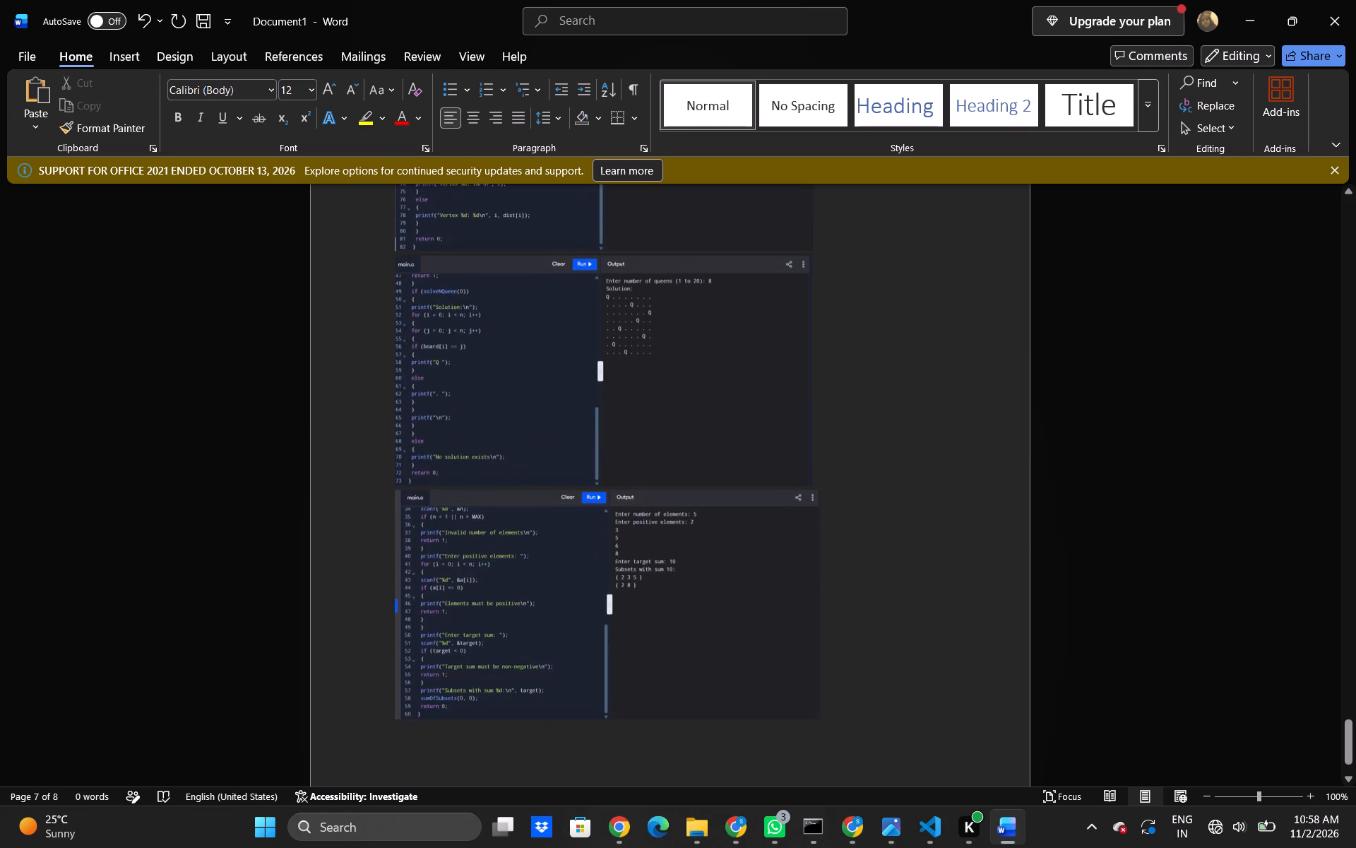
pyautogui.scroll(-3, 847, 460)
pyautogui.scroll(2, 847, 460)
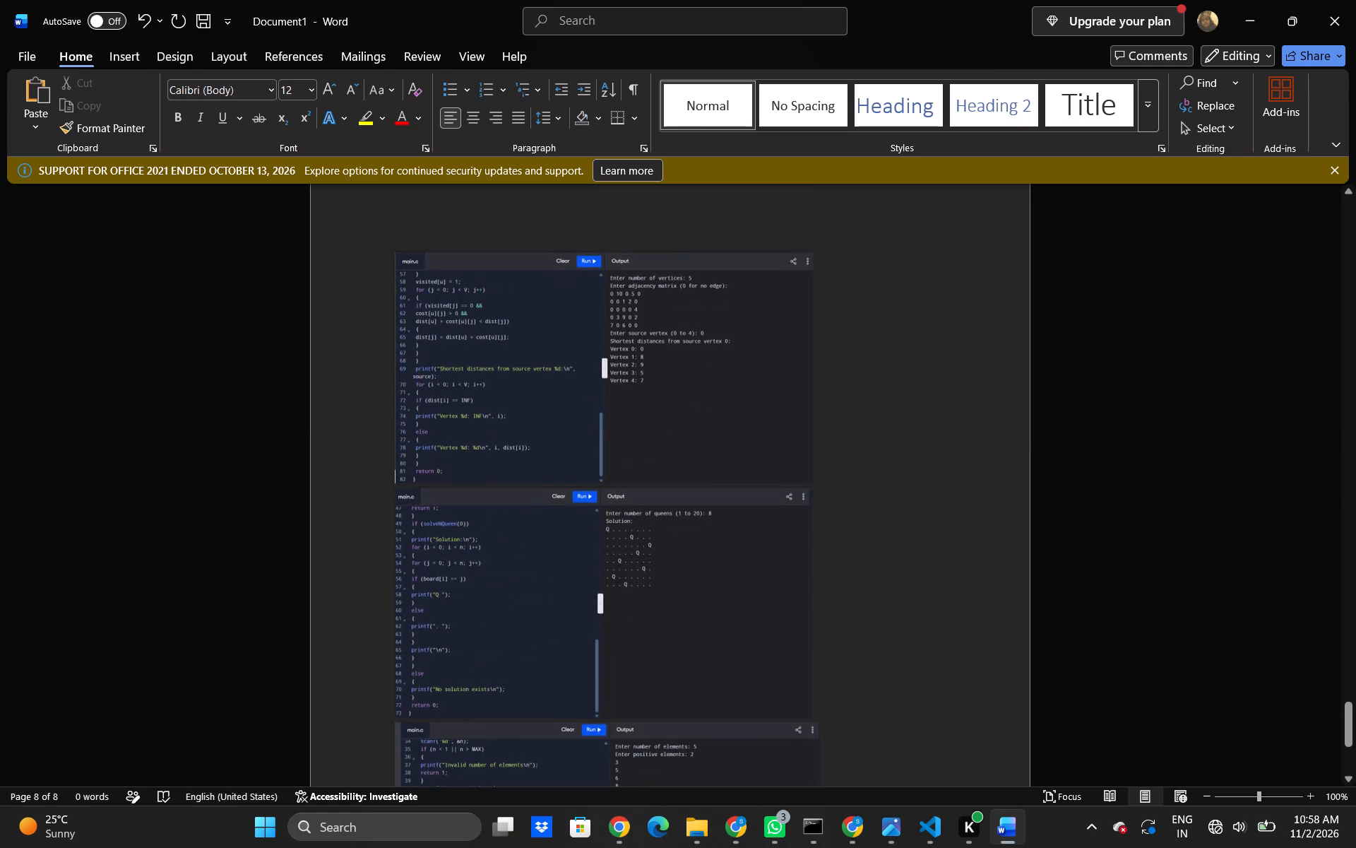
pyautogui.click(828, 440)
pyautogui.press('Return')
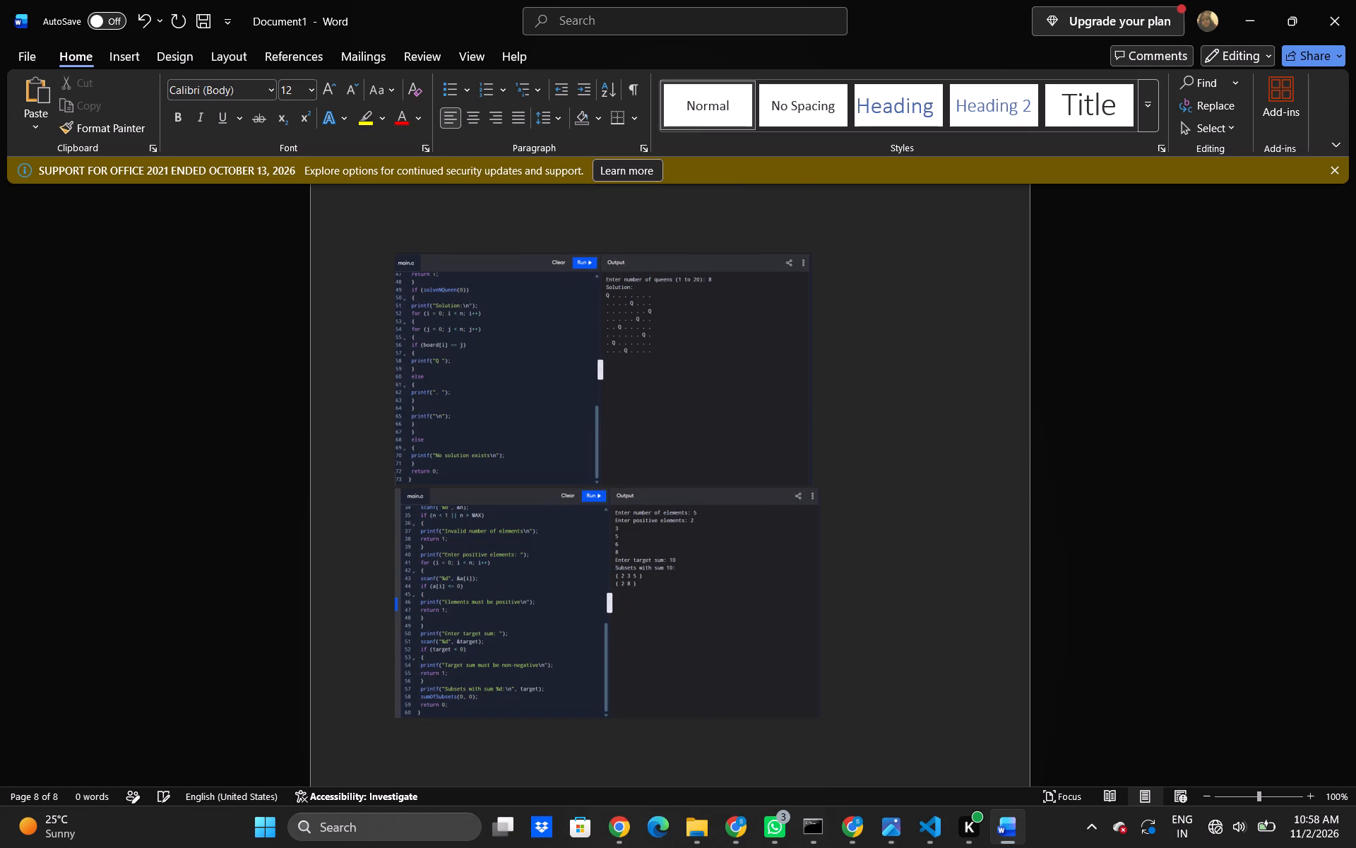
# Insert a line break below the N-queens screenshot to separate it from the subset-sum one.
pyautogui.click(828, 463)
pyautogui.press('Return')
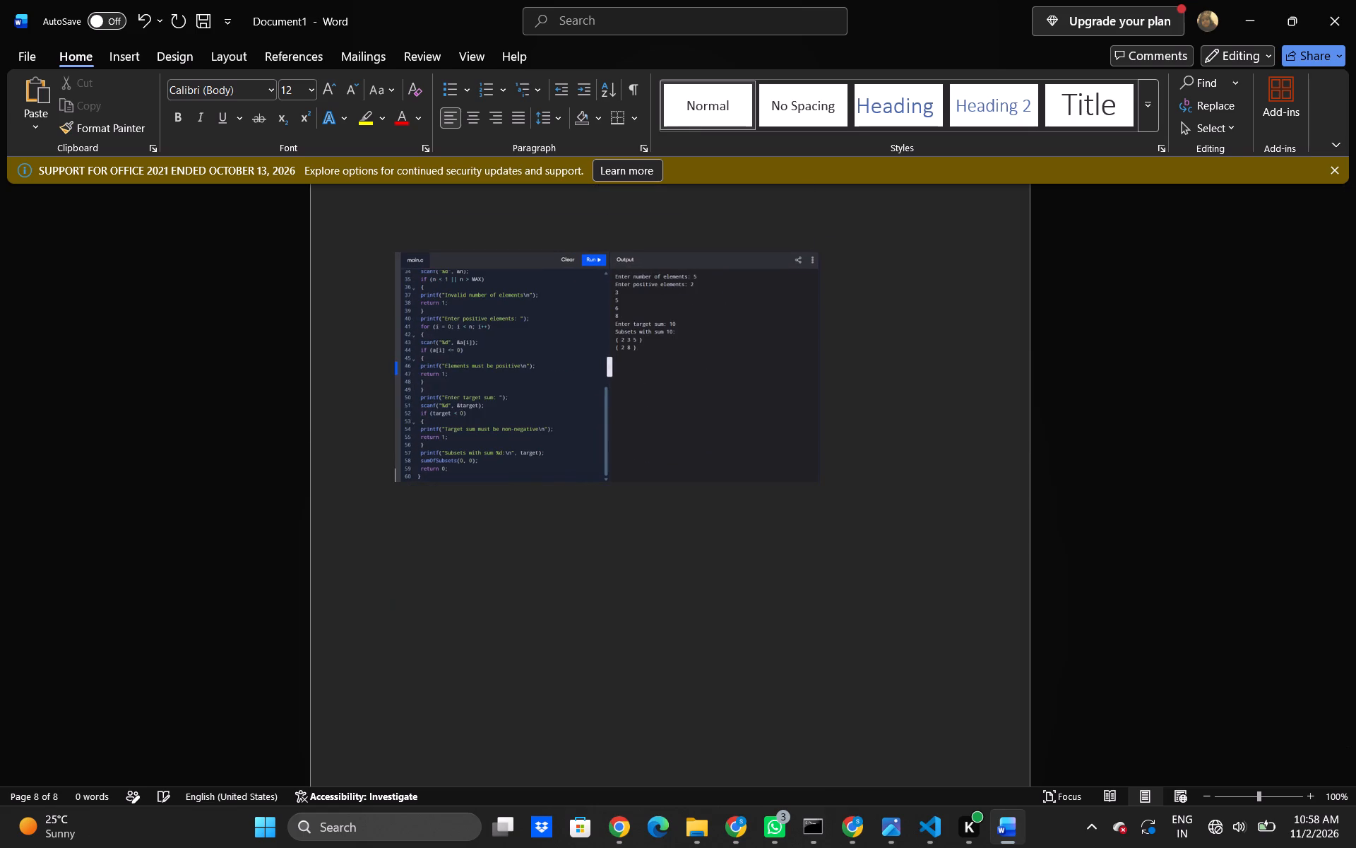
# Look back through the document's pages to check the gaps between the screenshots.
pyautogui.scroll(8, 828, 463)
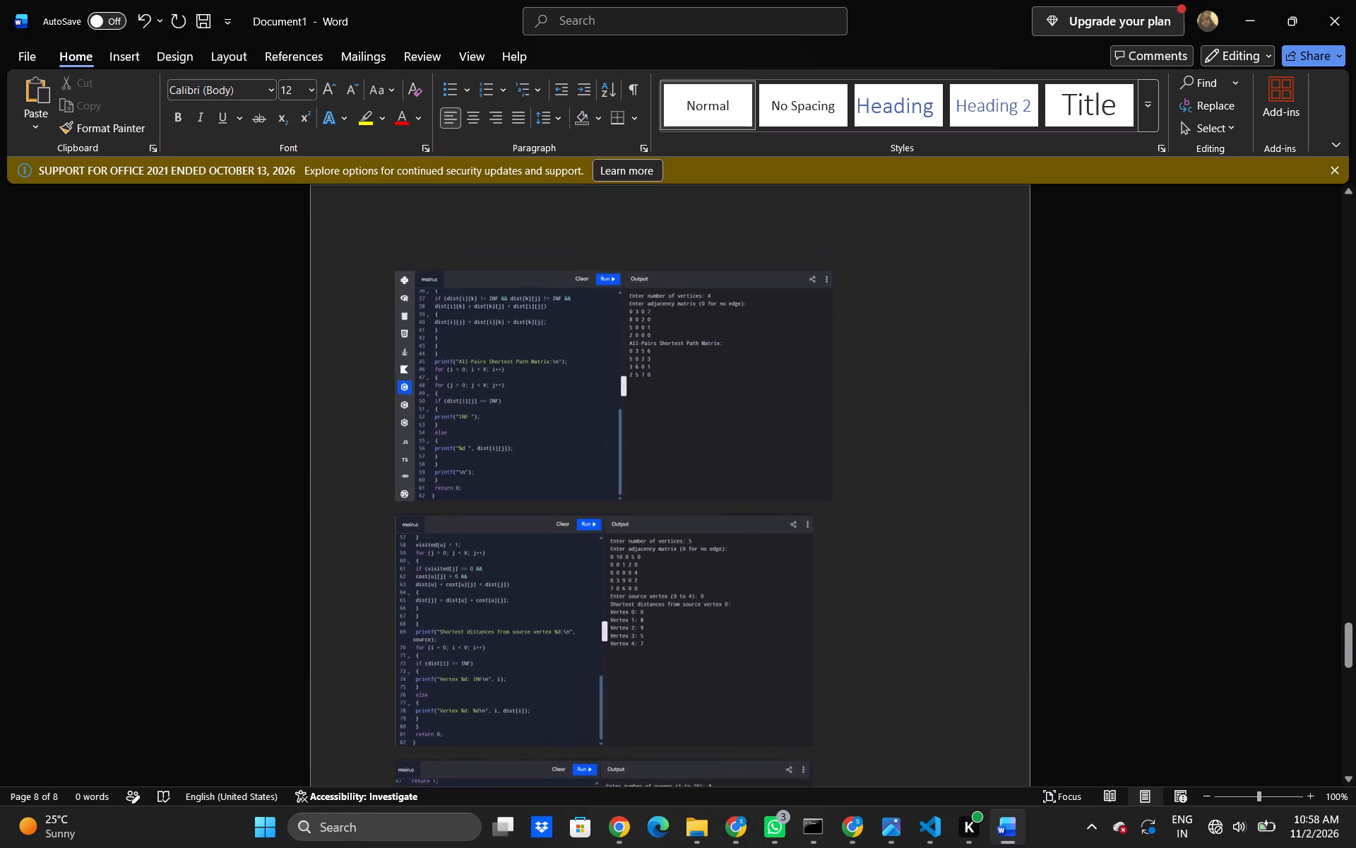
pyautogui.scroll(9, 828, 463)
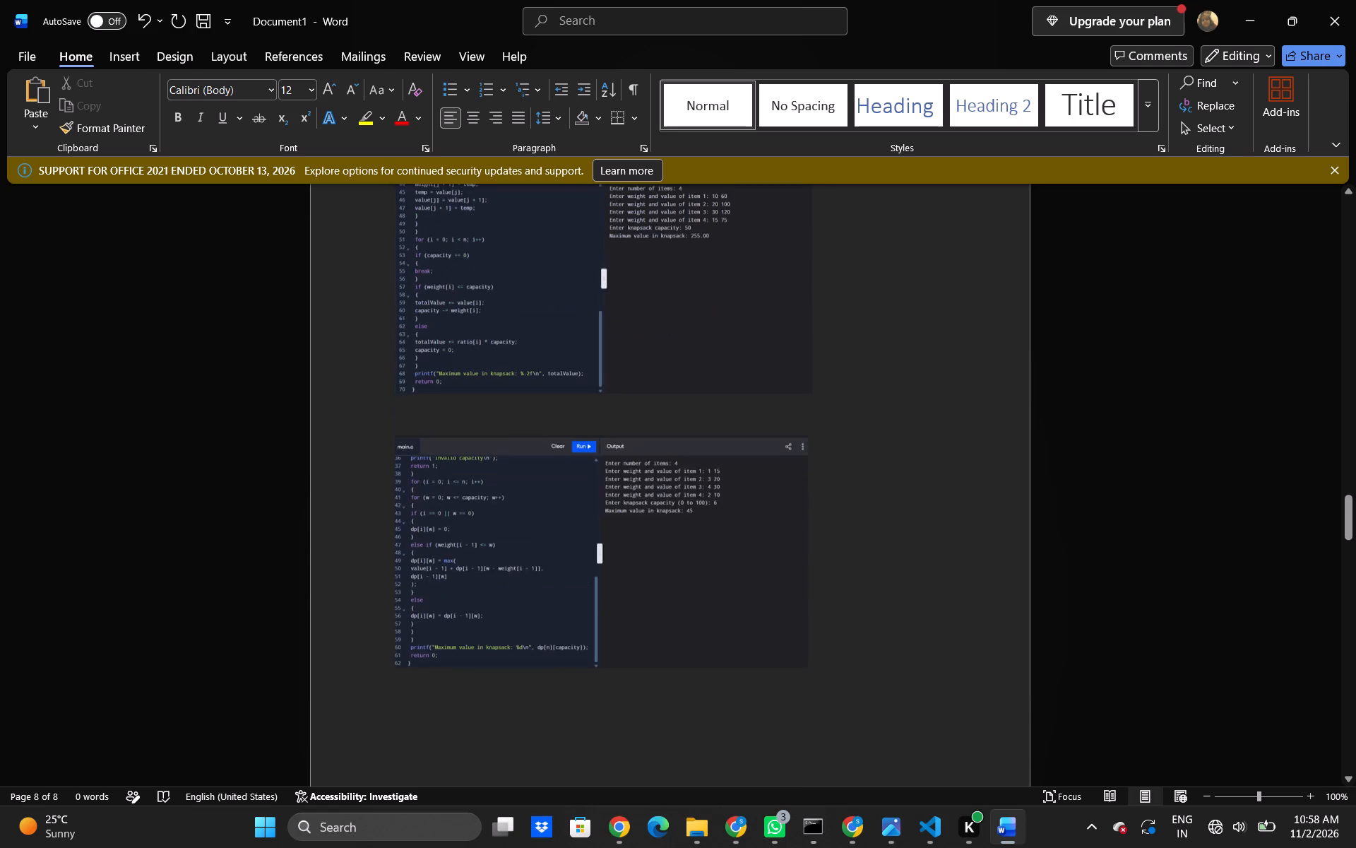
pyautogui.scroll(1, 828, 463)
pyautogui.scroll(-4, 828, 463)
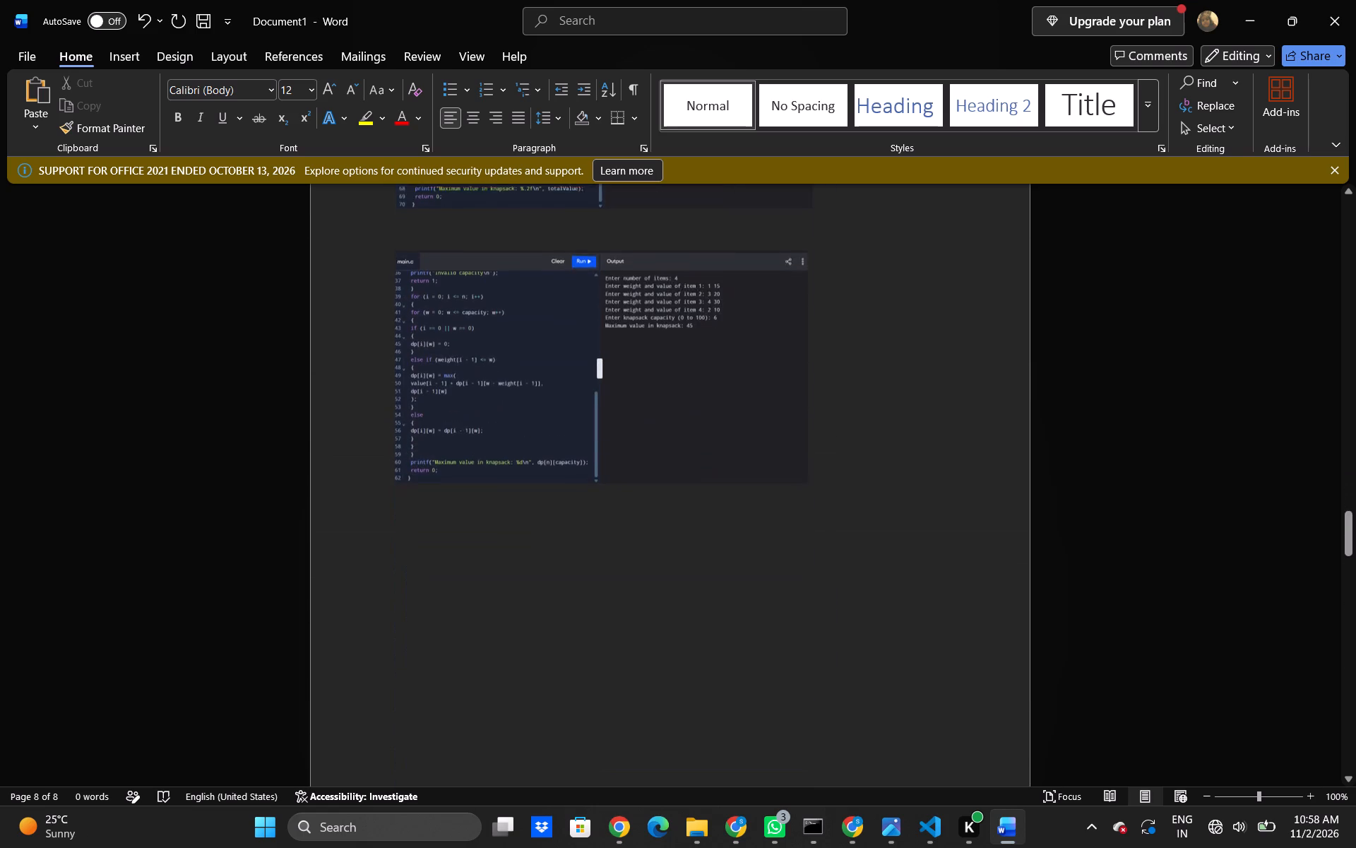
pyautogui.scroll(-8, 828, 463)
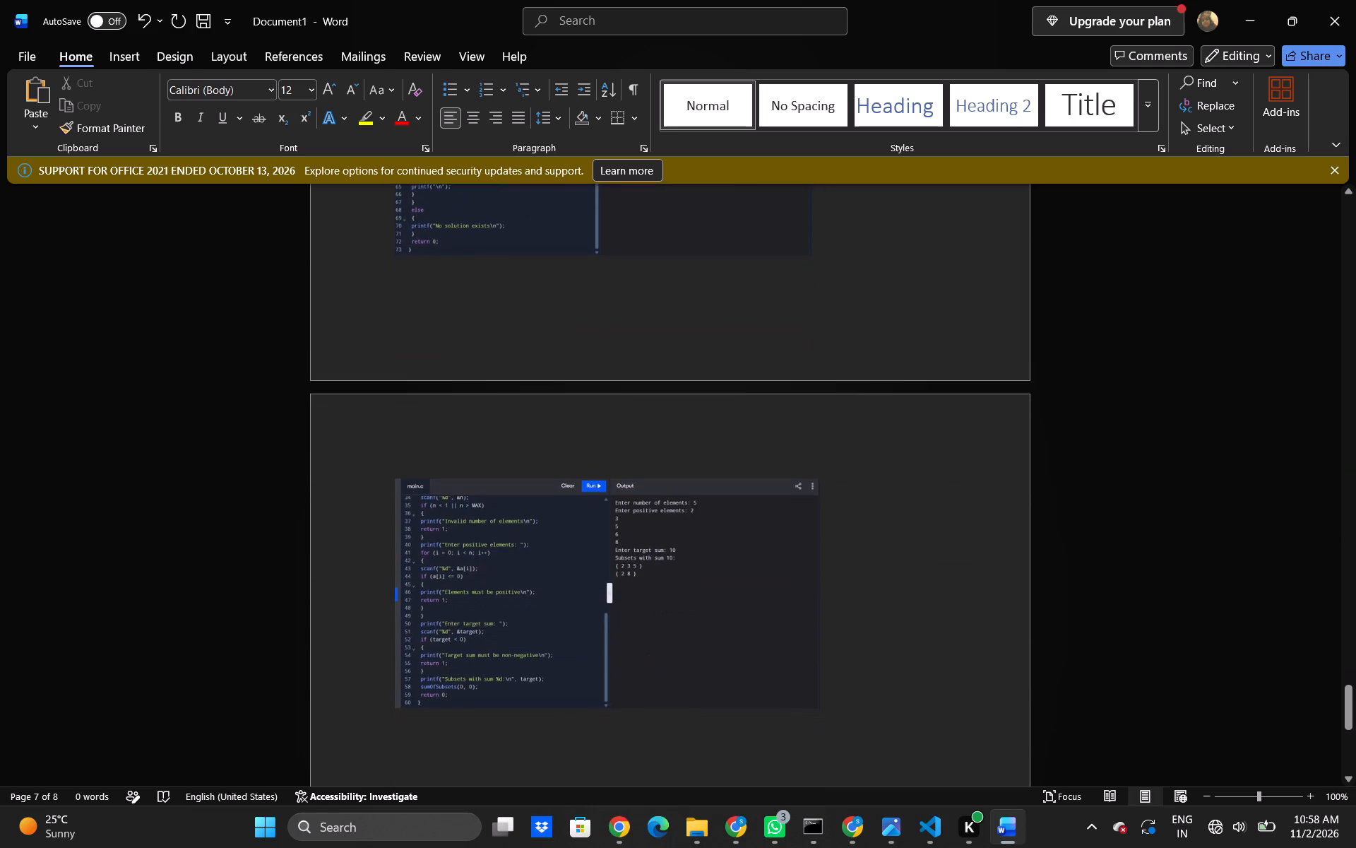
pyautogui.scroll(-1, 828, 463)
pyautogui.scroll(6, 828, 463)
pyautogui.scroll(-1, 828, 463)
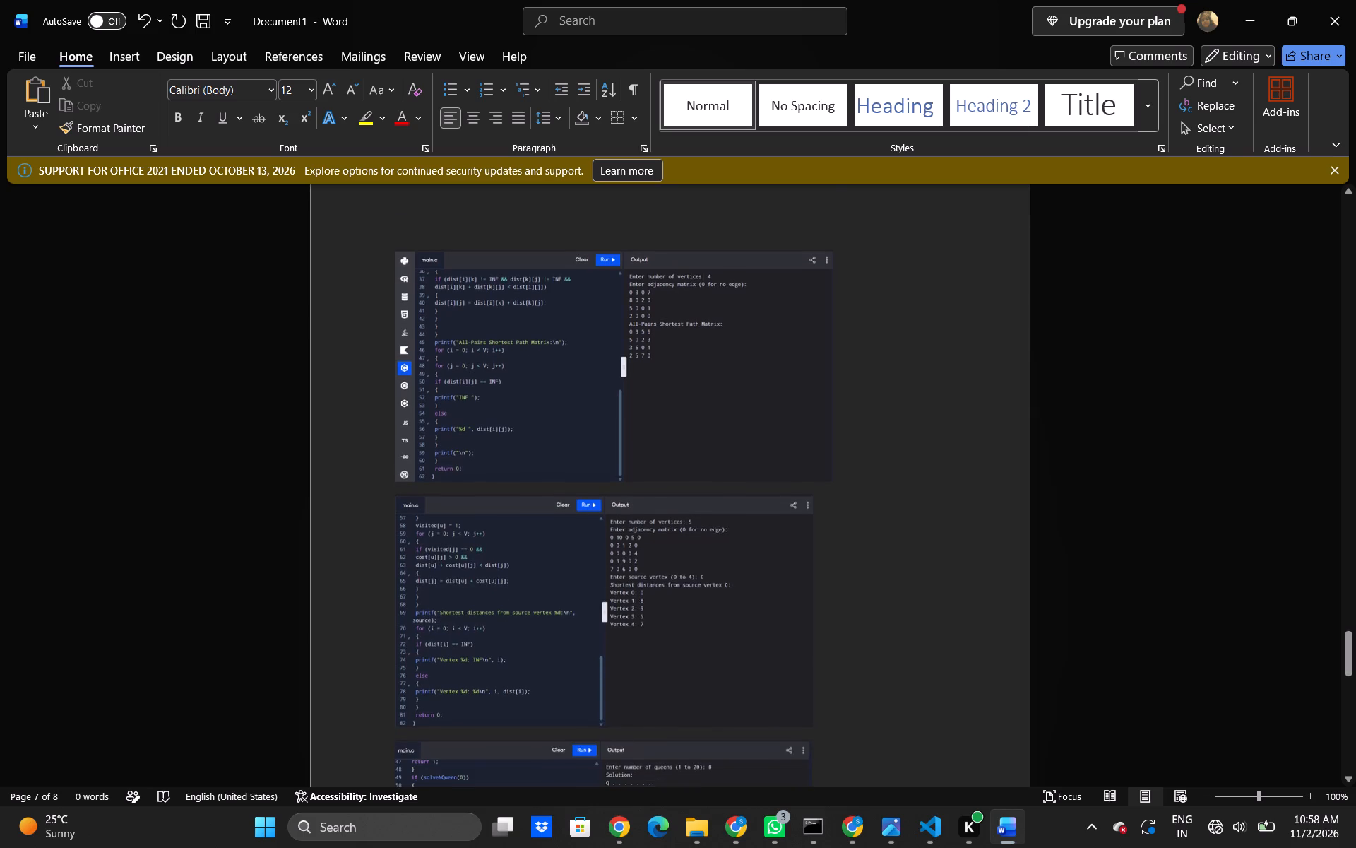
pyautogui.scroll(-1, 828, 463)
pyautogui.scroll(14, 828, 463)
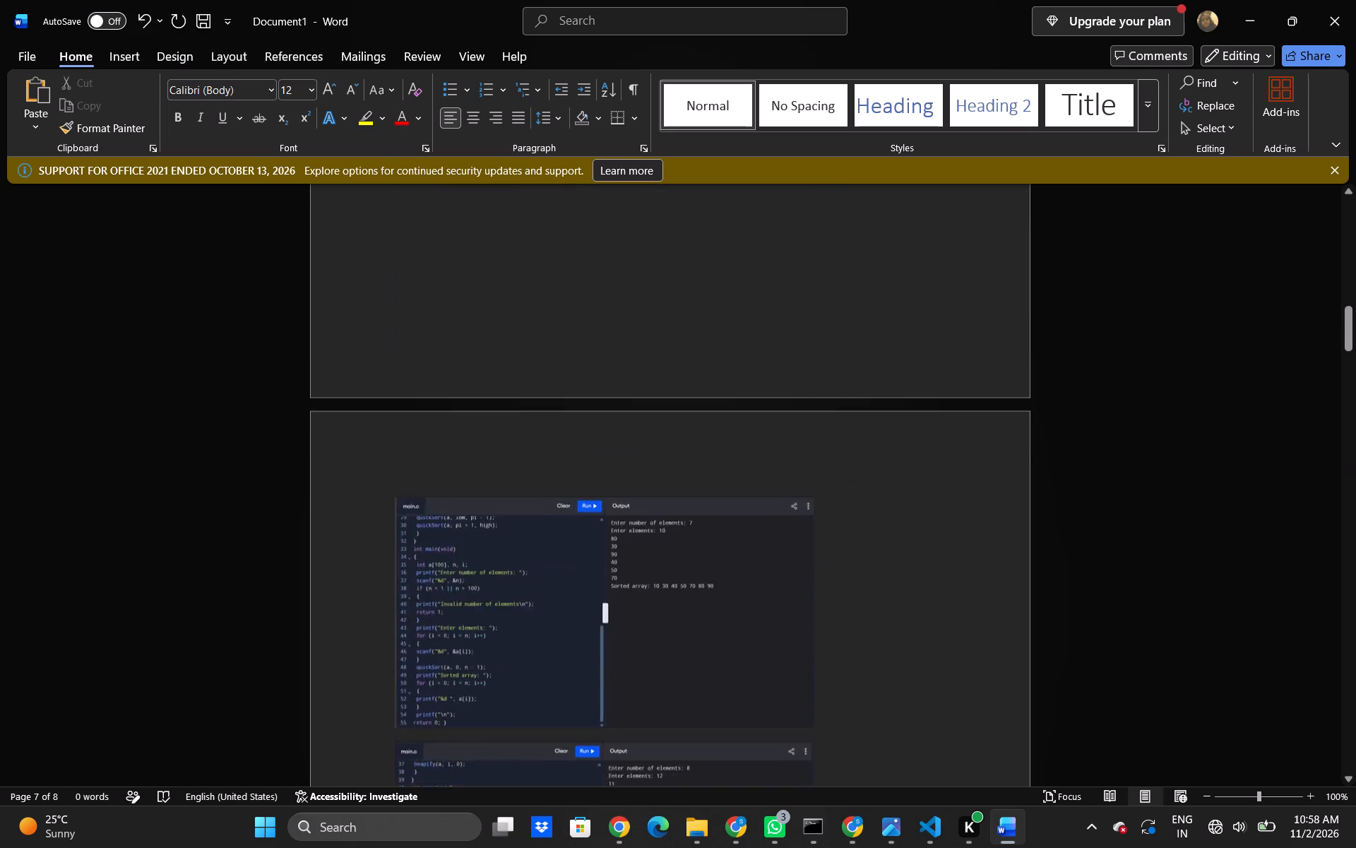
pyautogui.scroll(5, 828, 463)
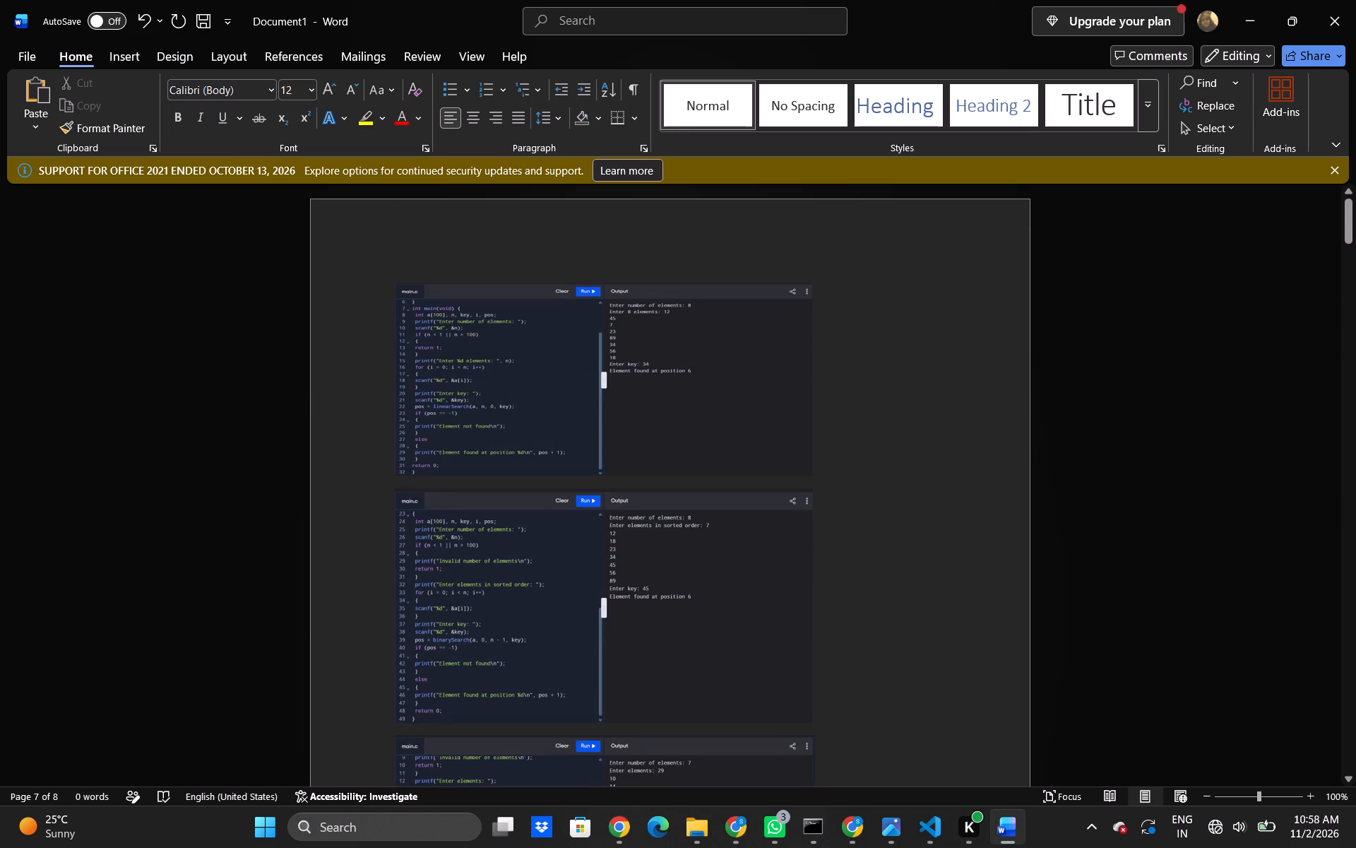
# Insert a blank line below the linear search screenshot and another below the binary search one on the first page.
pyautogui.click(840, 456)
pyautogui.press('Return')
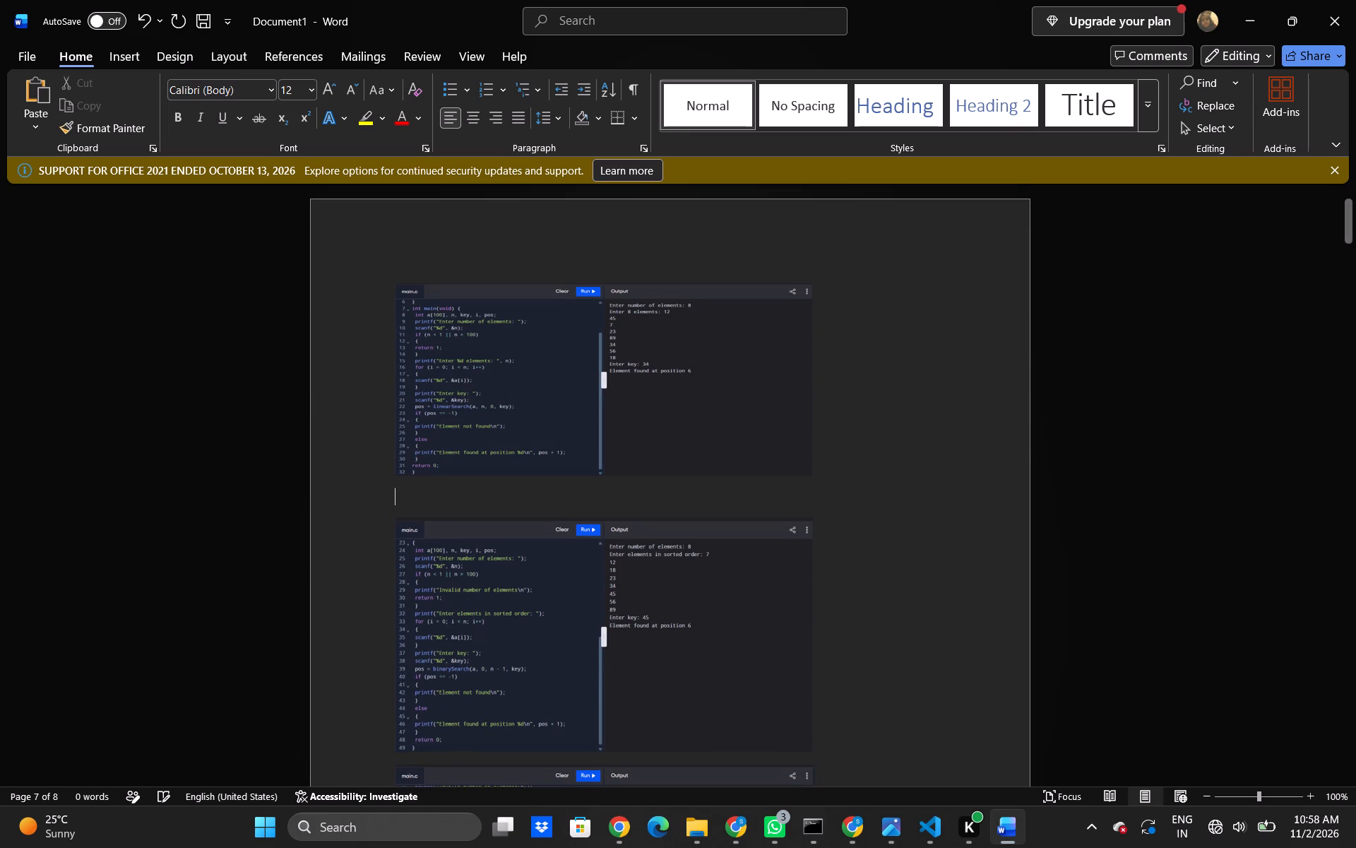
pyautogui.click(852, 705)
pyautogui.press('Return')
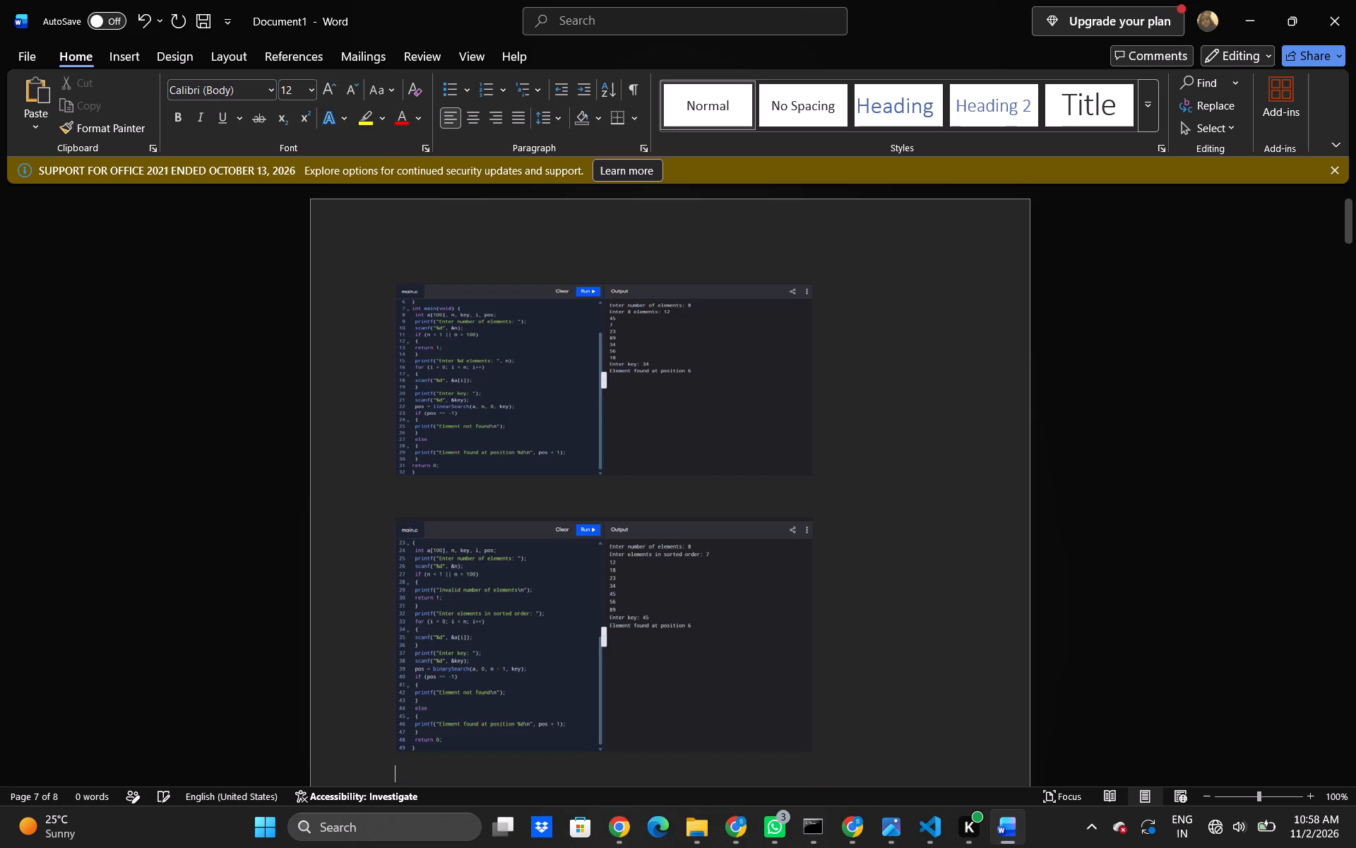
# Insert a blank line below the selection sort screenshot and another below the bubble sort one on the second page.
pyautogui.scroll(-5, 852, 705)
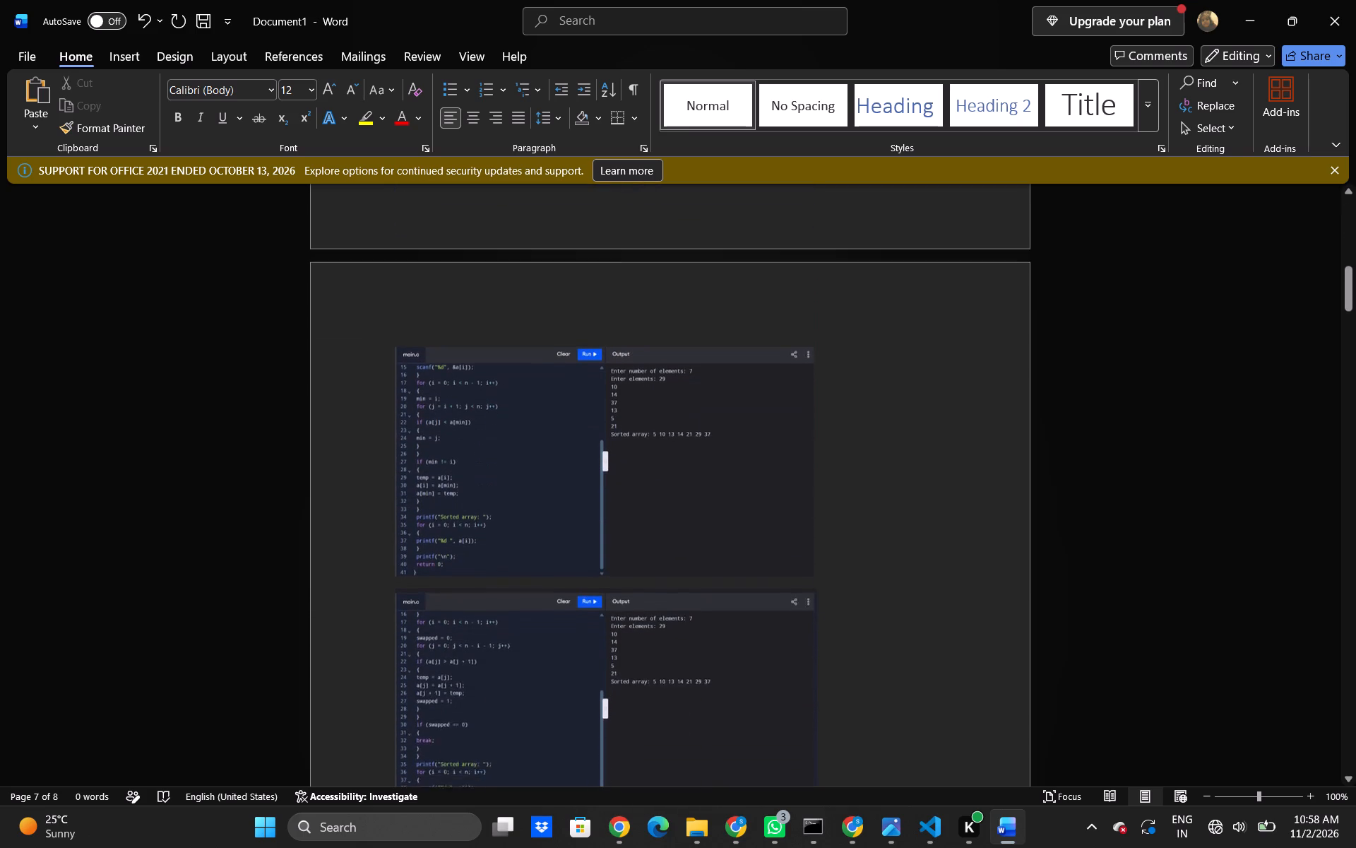
pyautogui.scroll(-1, 852, 705)
pyautogui.click(857, 523)
pyautogui.press('Return')
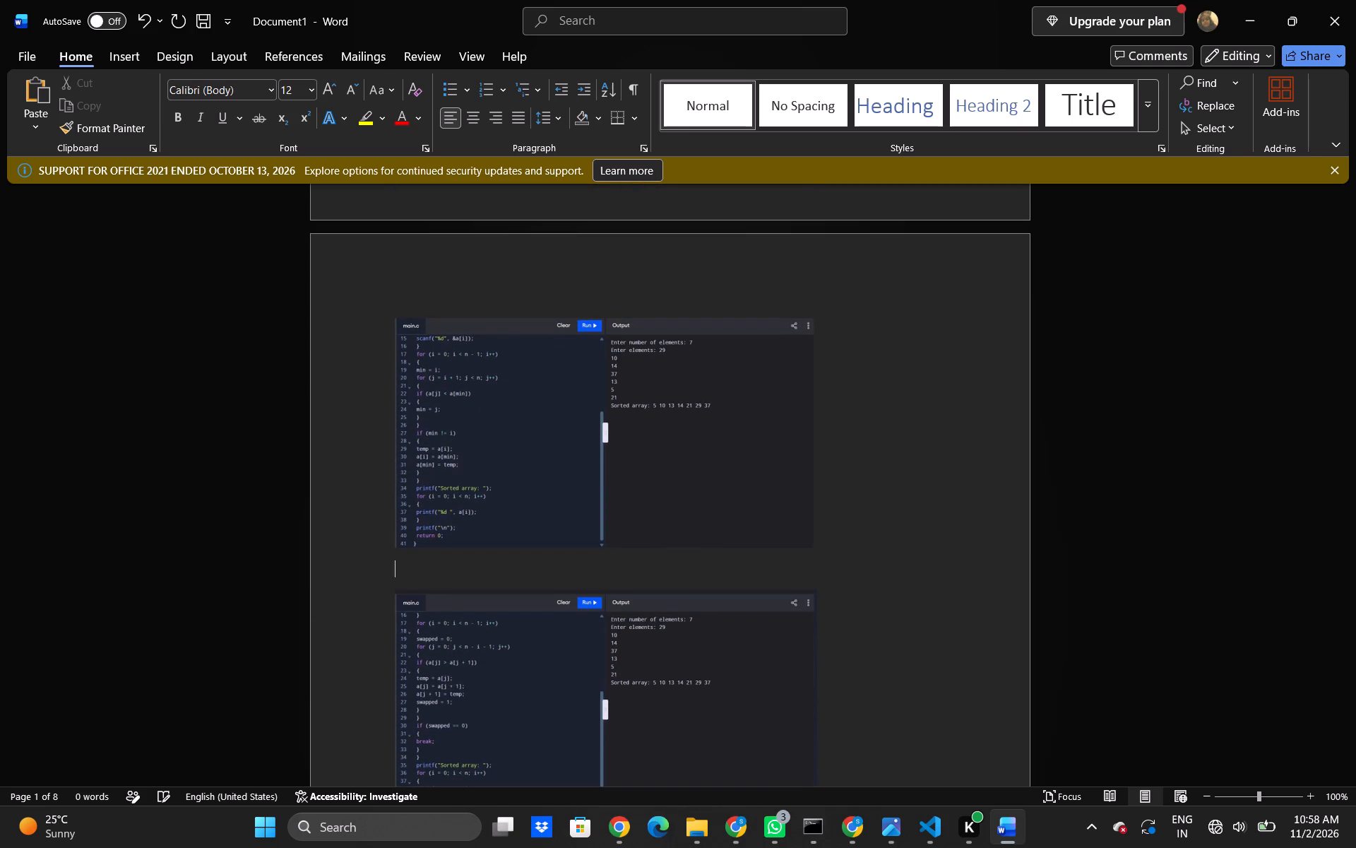
pyautogui.scroll(-4, 857, 523)
pyautogui.click(844, 306)
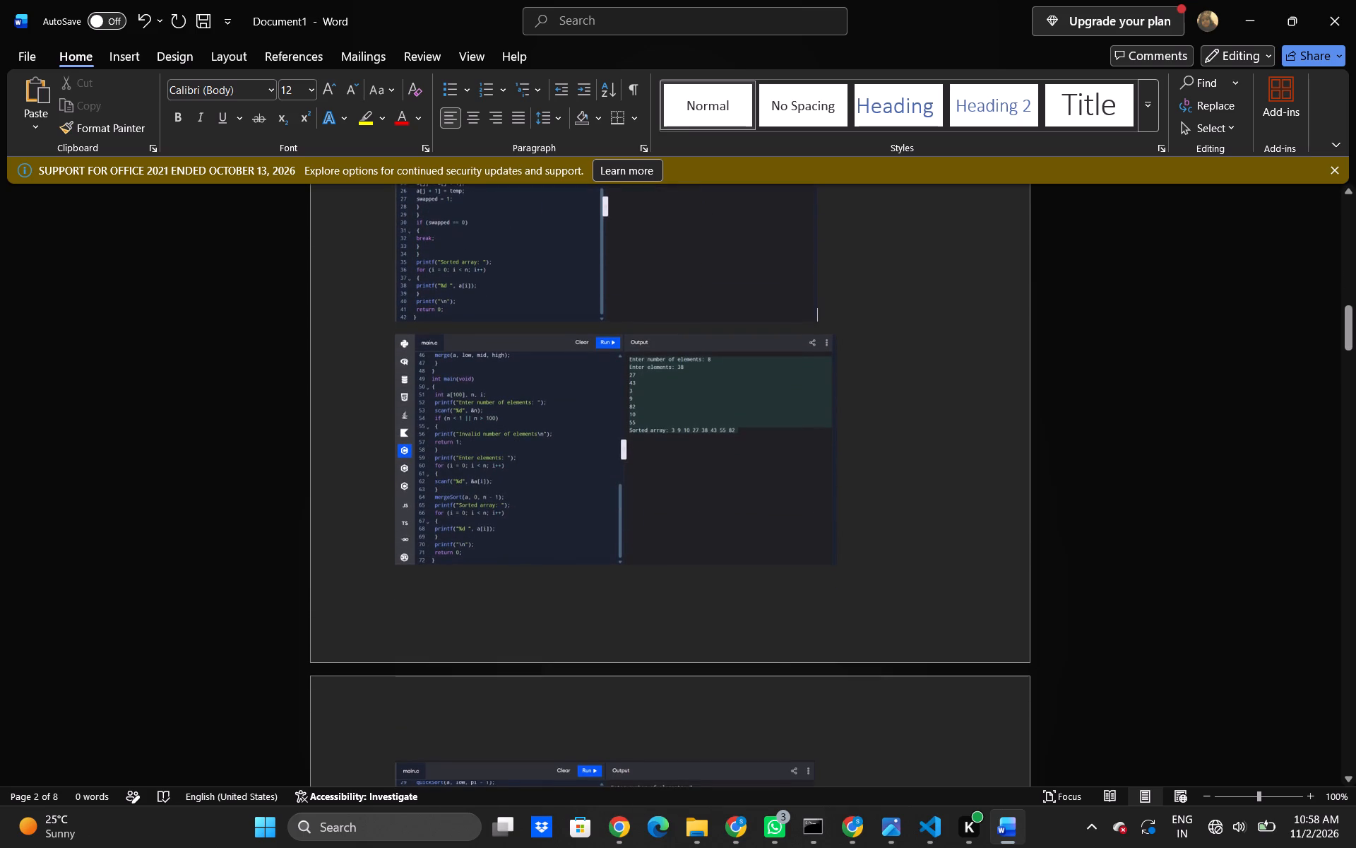
pyautogui.press('Return')
# Insert a blank line below the merge sort screenshot and another below the quick sort one.
pyautogui.scroll(-5, 844, 306)
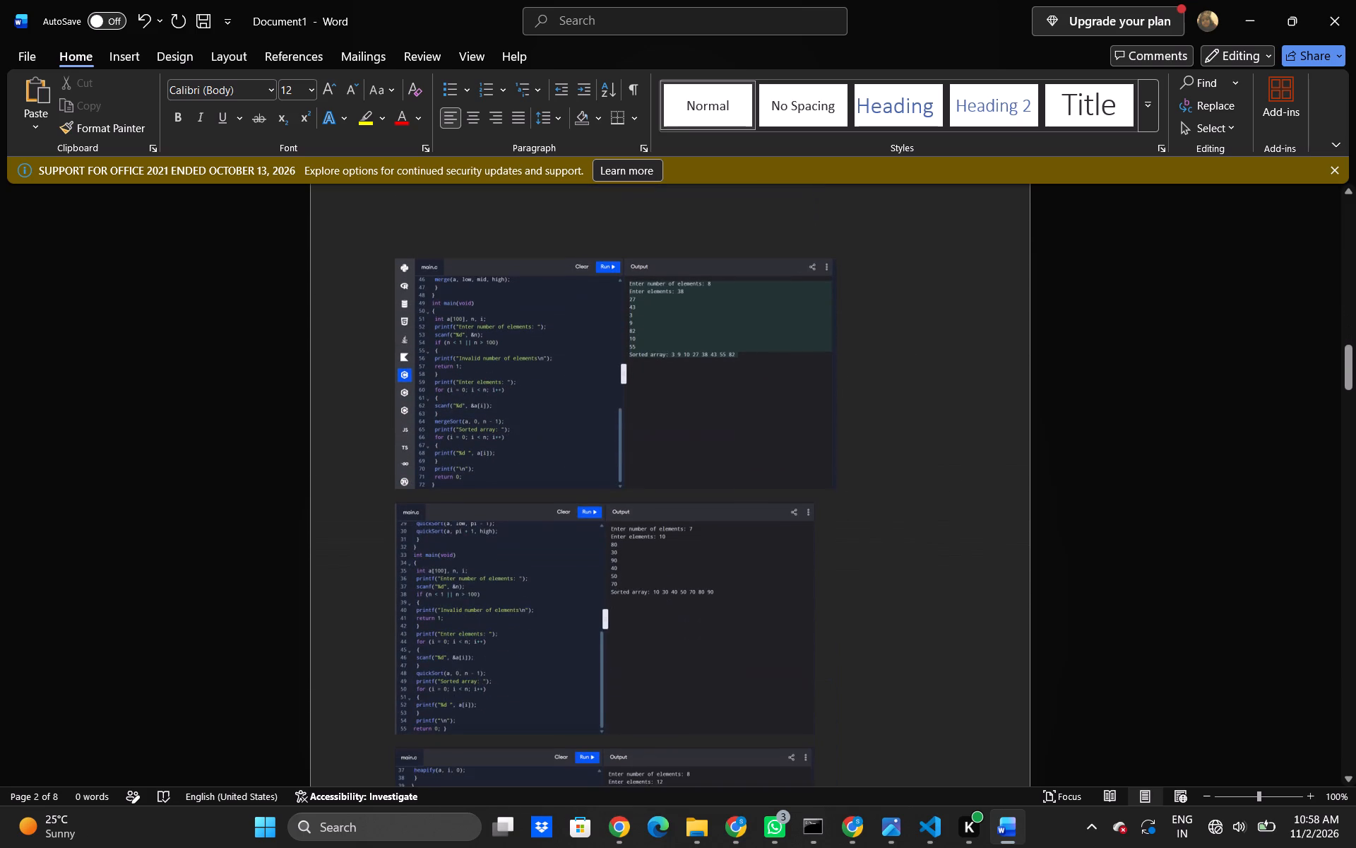
pyautogui.click(868, 435)
pyautogui.press('Return')
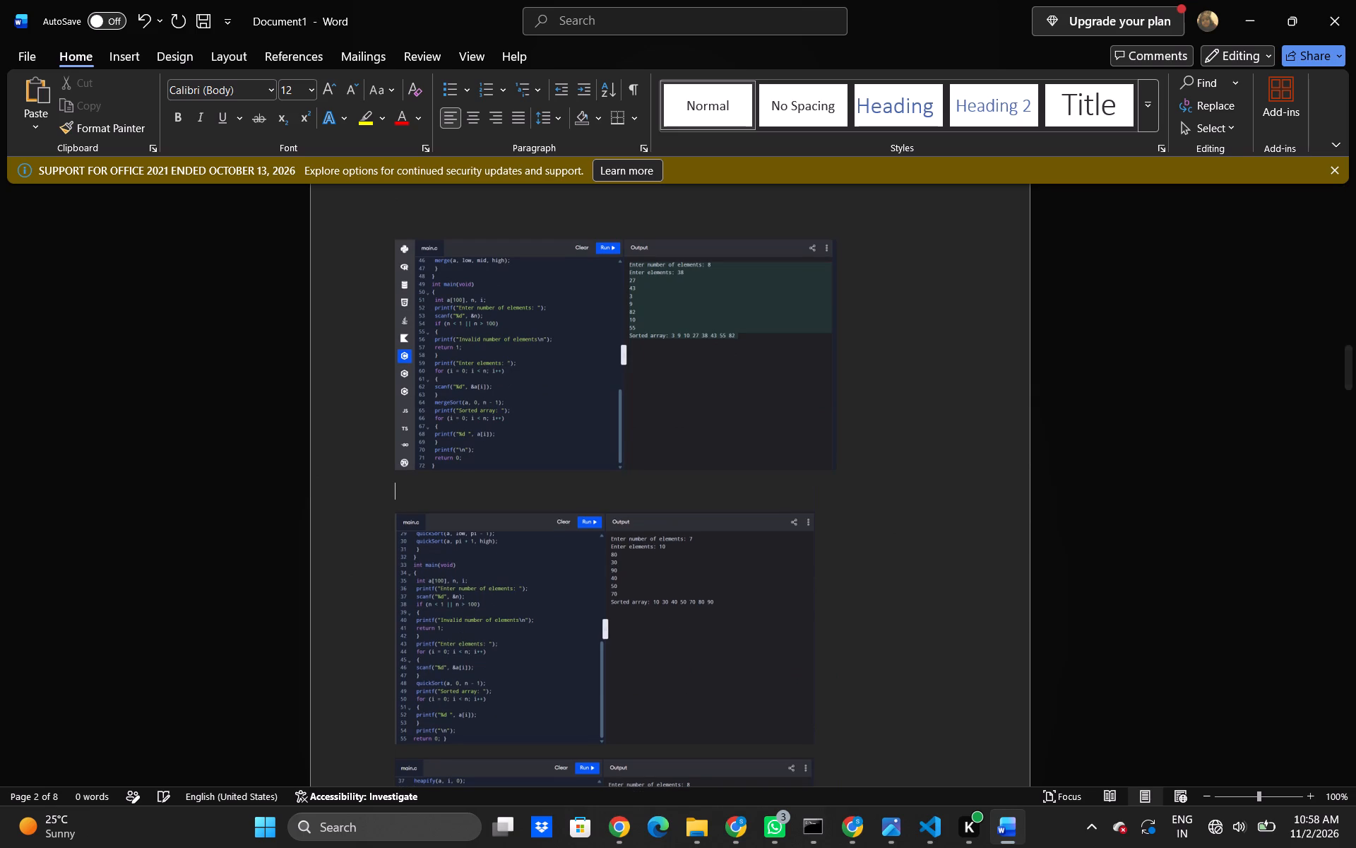
pyautogui.scroll(-2, 868, 435)
pyautogui.click(821, 438)
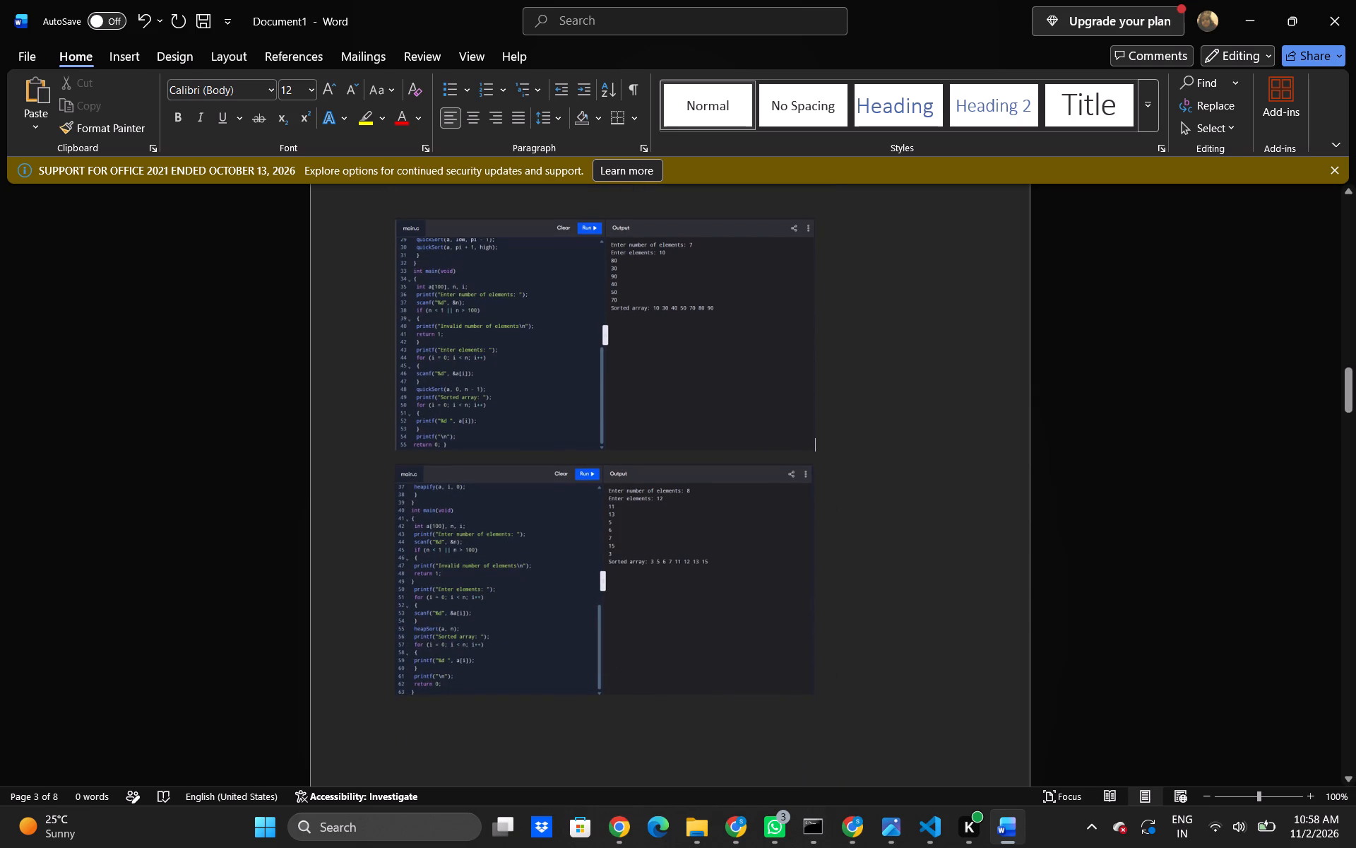
pyautogui.press('Return')
# Insert a blank line below the heap sort screenshot and another below the counting sort one.
pyautogui.scroll(-4, 821, 438)
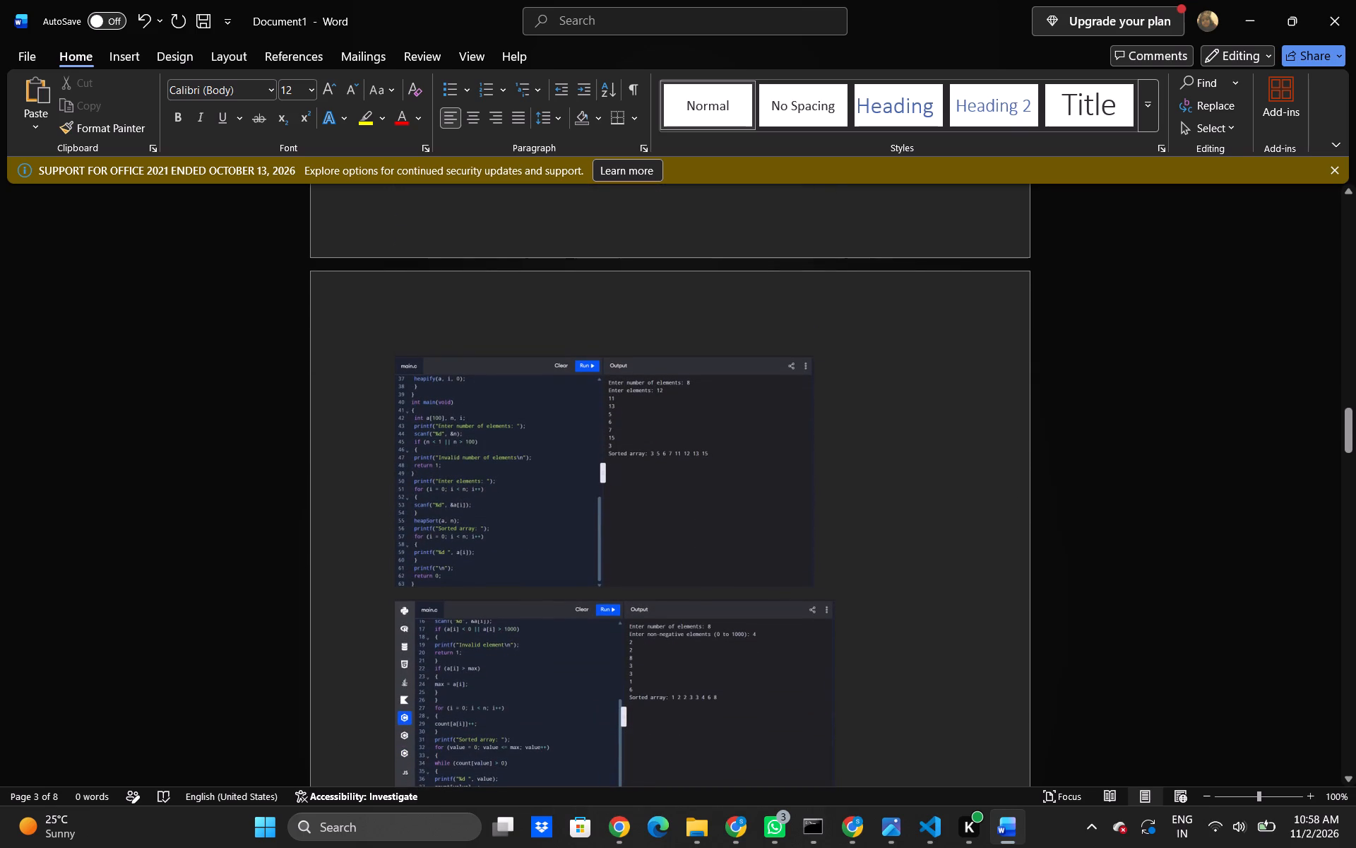
pyautogui.click(846, 577)
pyautogui.press('Return')
pyautogui.scroll(-3, 846, 577)
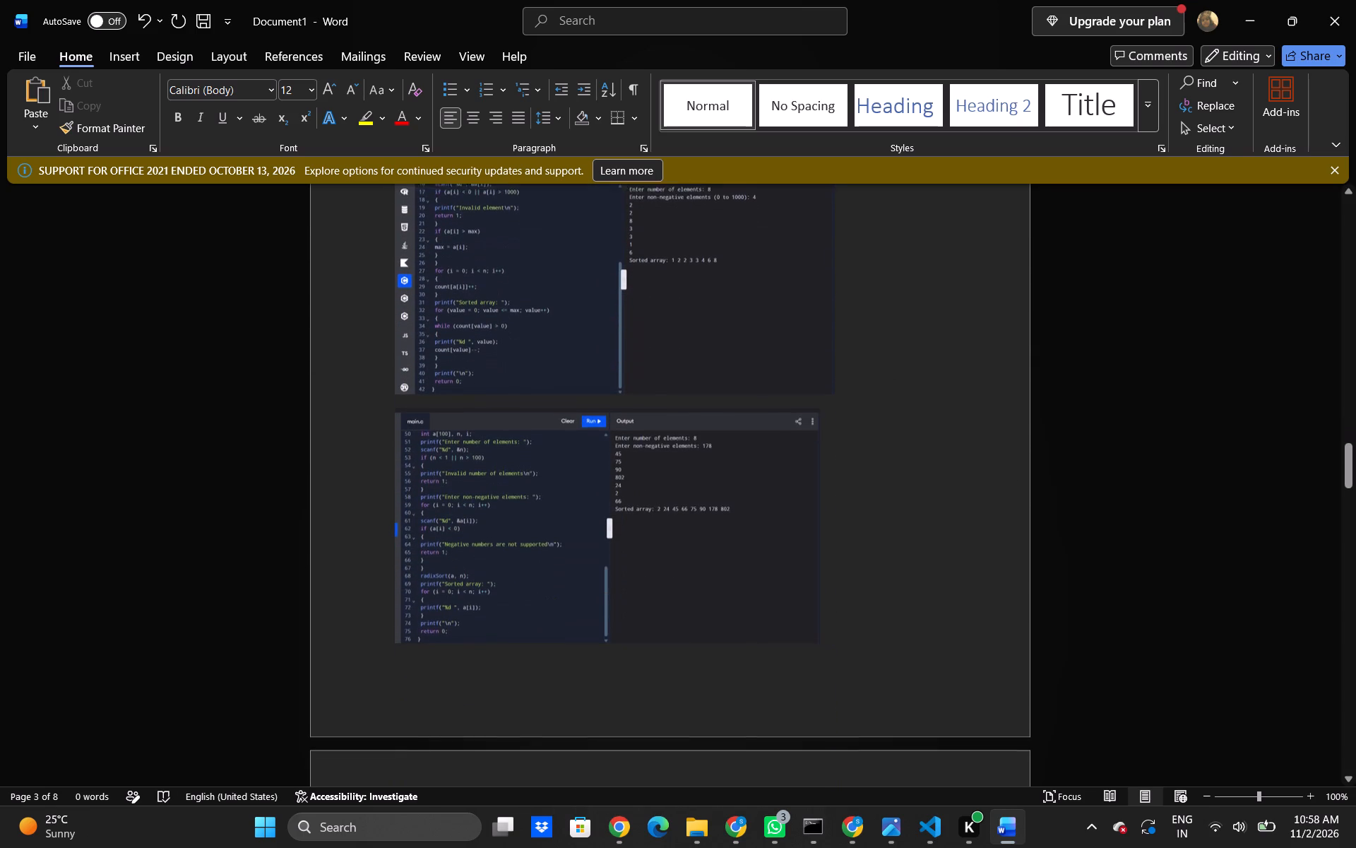
pyautogui.click(861, 379)
pyautogui.press('Return')
# Insert a blank line below the radix sort screenshot and another below the gap-based Shell sort one.
pyautogui.scroll(-4, 861, 379)
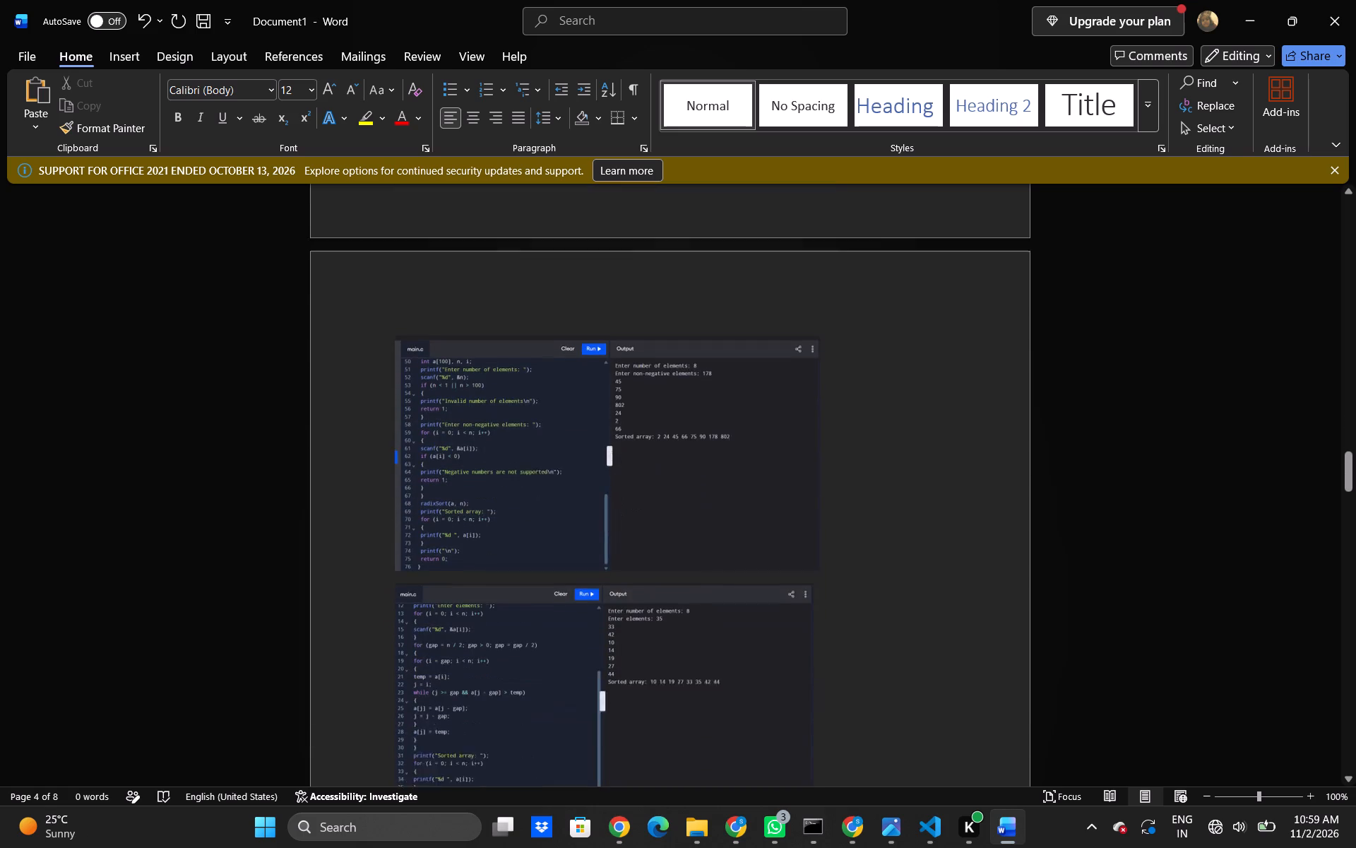
pyautogui.click(868, 497)
pyautogui.press('Return')
pyautogui.scroll(-1, 868, 497)
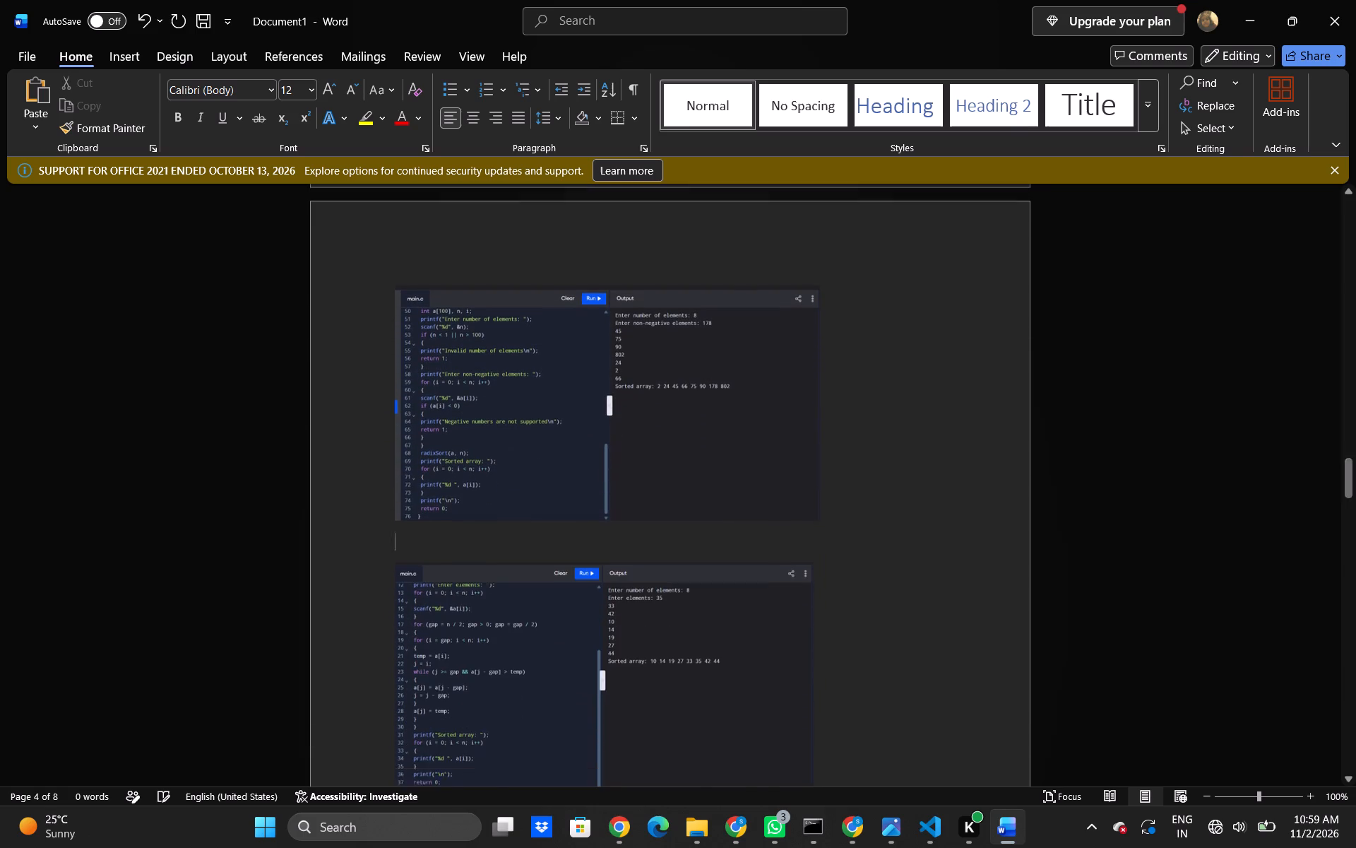
pyautogui.scroll(-2, 868, 497)
pyautogui.scroll(1, 825, 375)
pyautogui.click(842, 347)
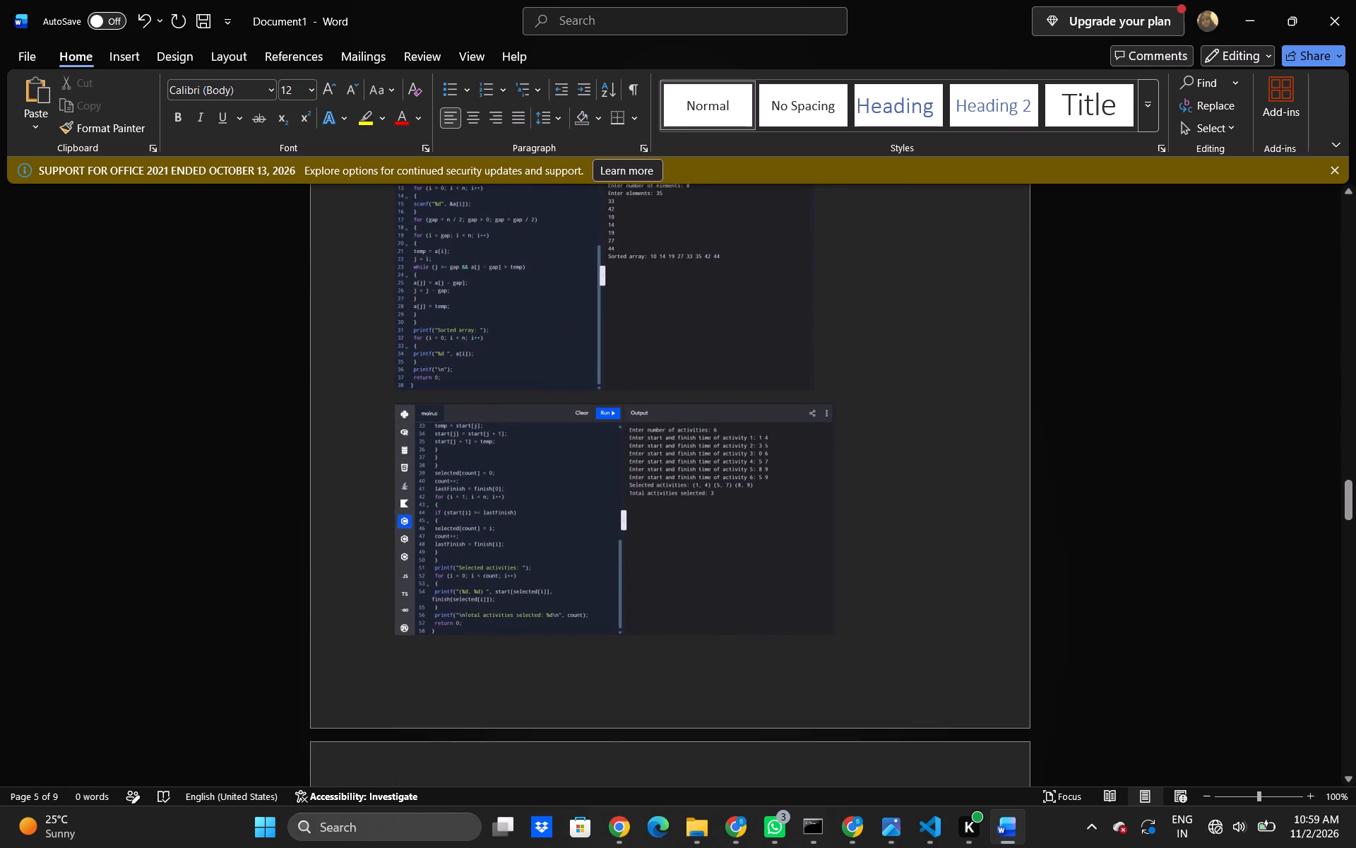
pyautogui.press('Return')
# Insert a blank line below the dynamic-programming knapsack screenshot and another below the longest common subsequence one.
pyautogui.scroll(-4, 842, 347)
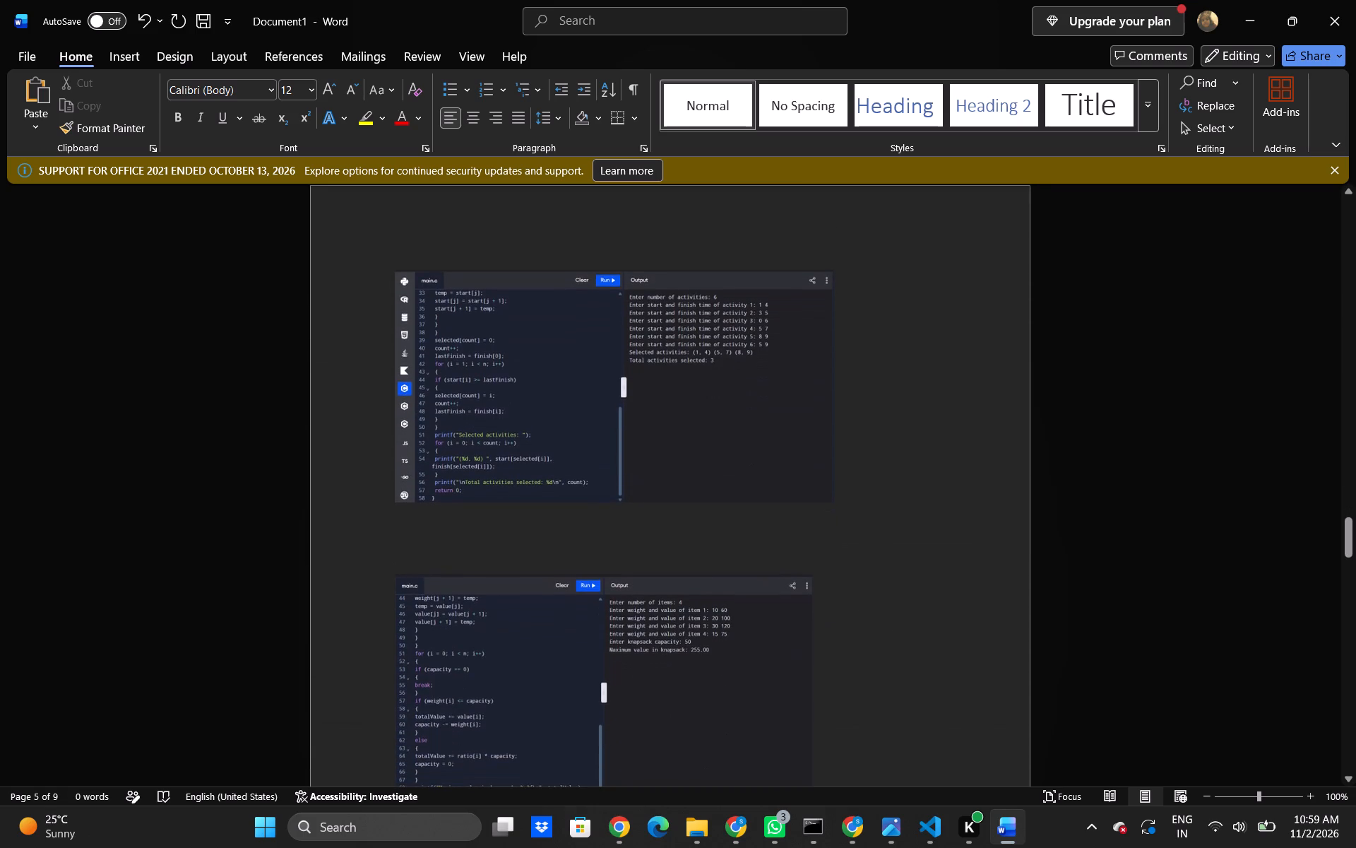
pyautogui.scroll(-6, 854, 531)
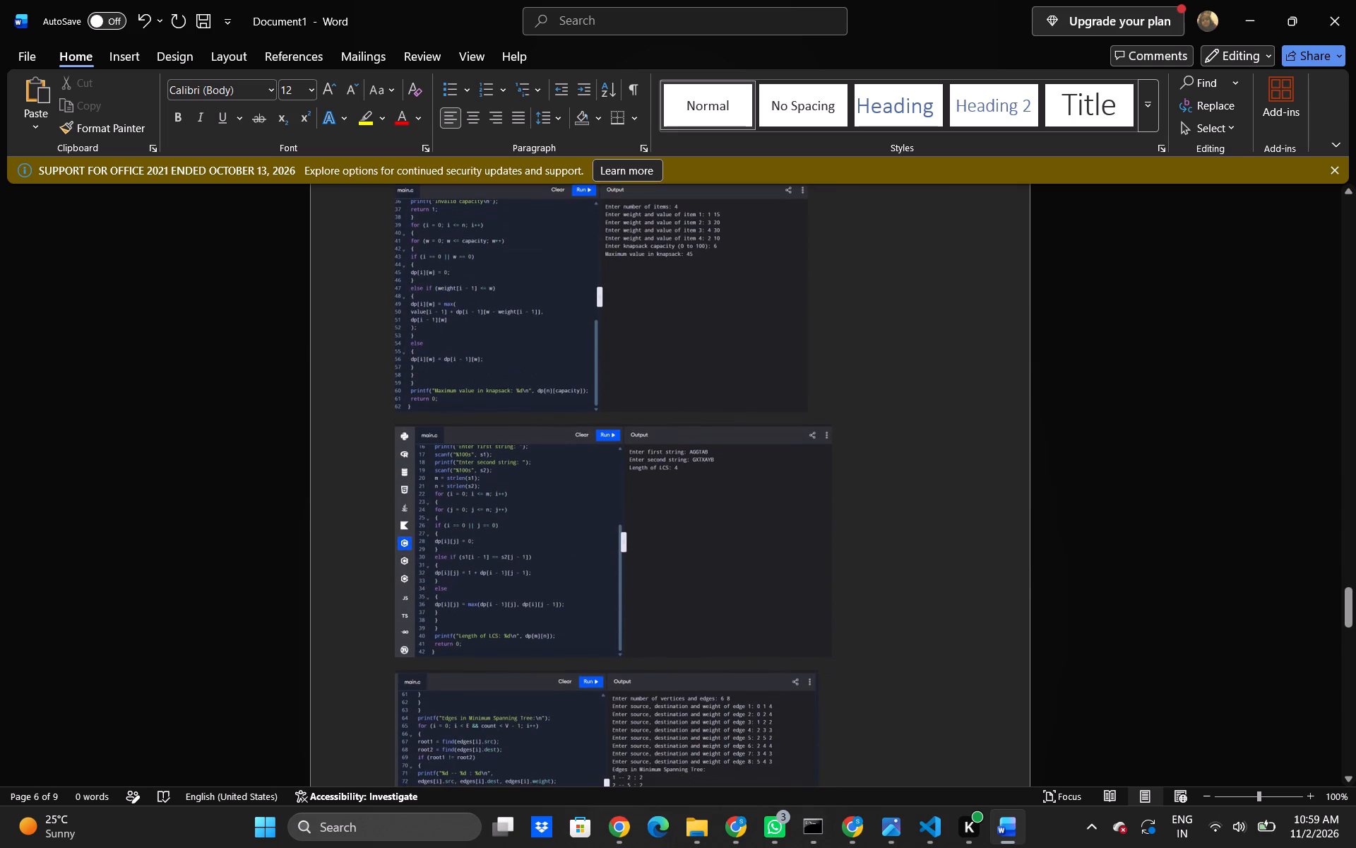
pyautogui.click(835, 414)
pyautogui.press('Return')
pyautogui.scroll(-2, 835, 414)
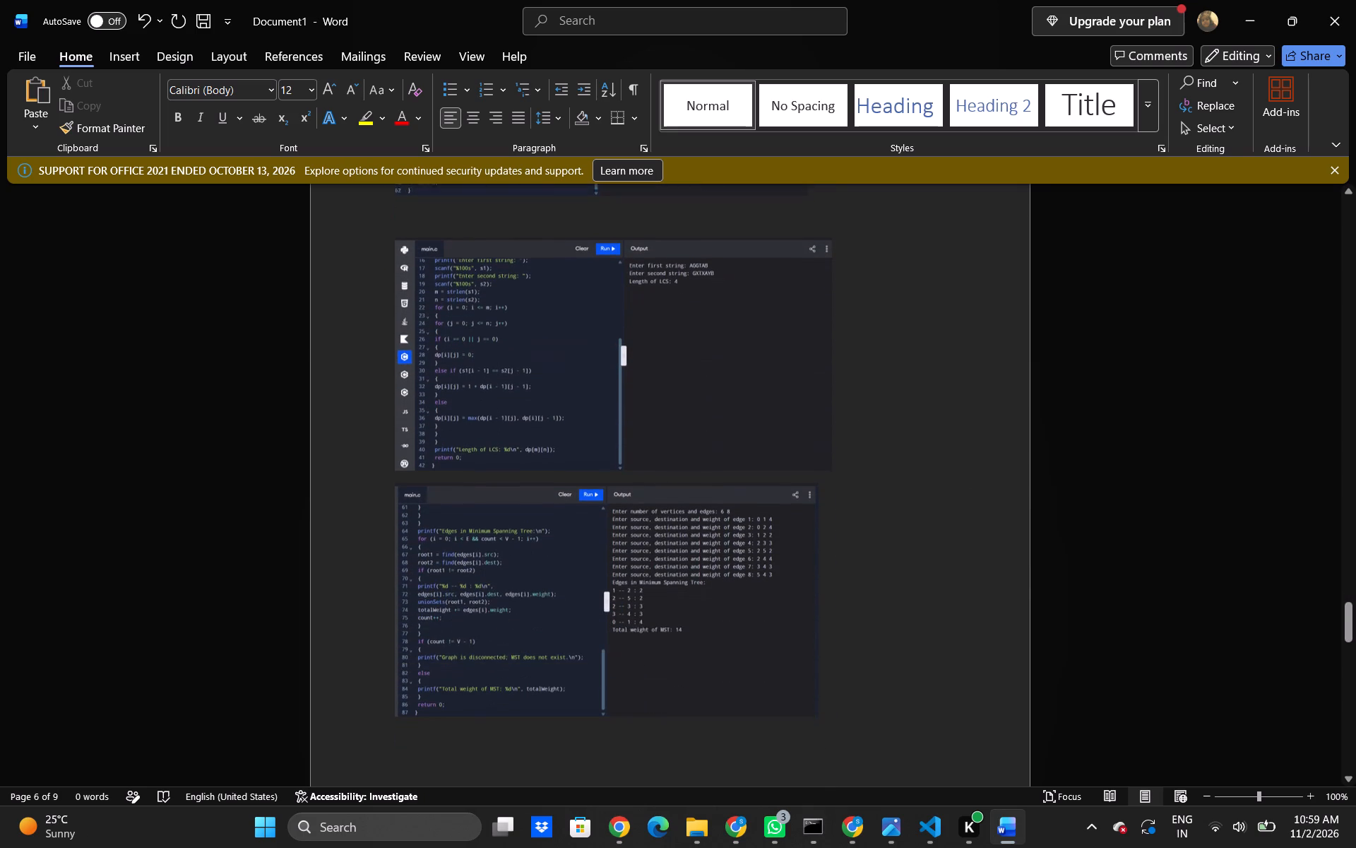
pyautogui.click(850, 459)
pyautogui.press('Return')
# Insert a blank line below the edge-list minimum spanning tree screenshot and another below the adjacency-matrix one.
pyautogui.scroll(-2, 850, 459)
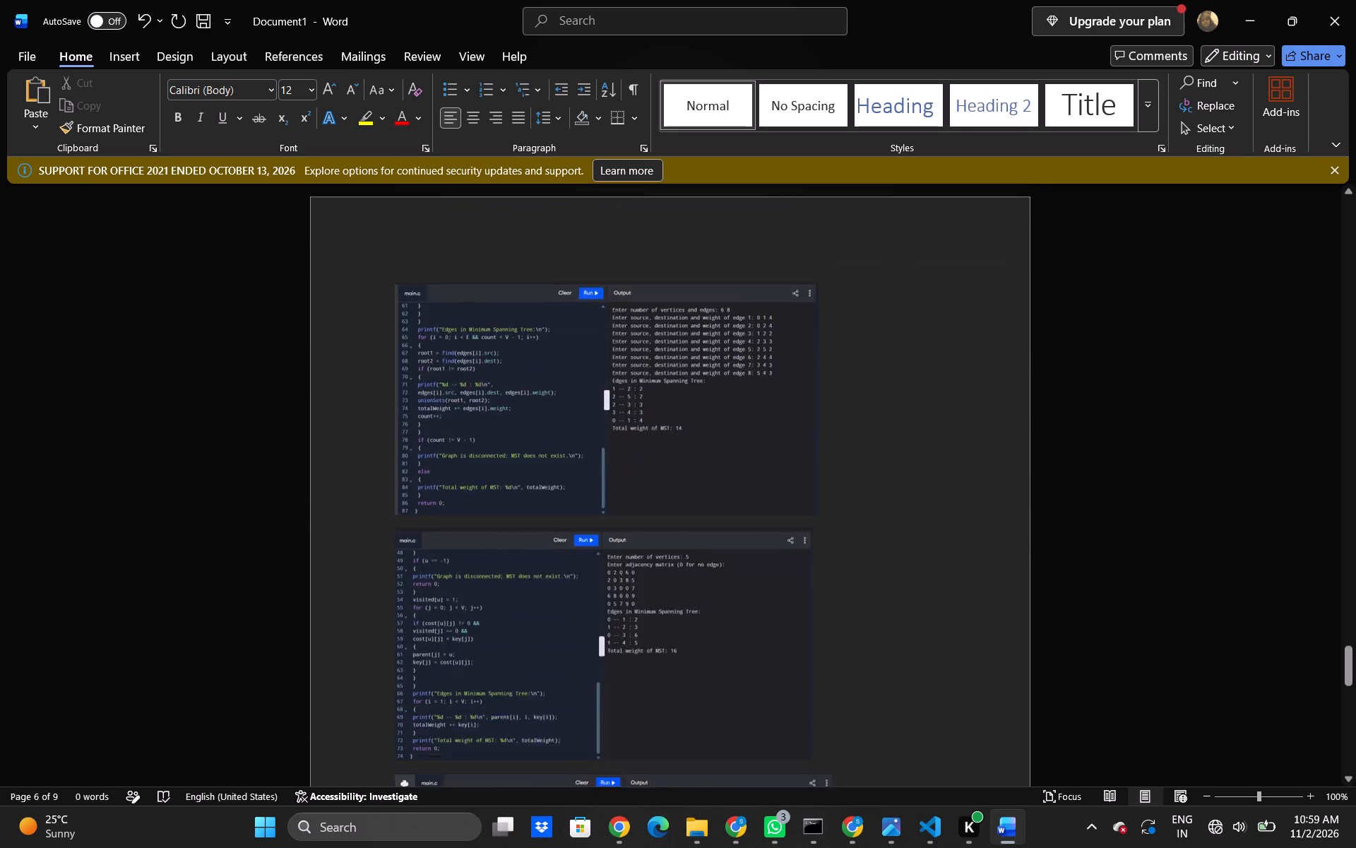
pyautogui.scroll(-2, 850, 459)
pyautogui.click(848, 243)
pyautogui.press('Return')
pyautogui.scroll(-1, 848, 243)
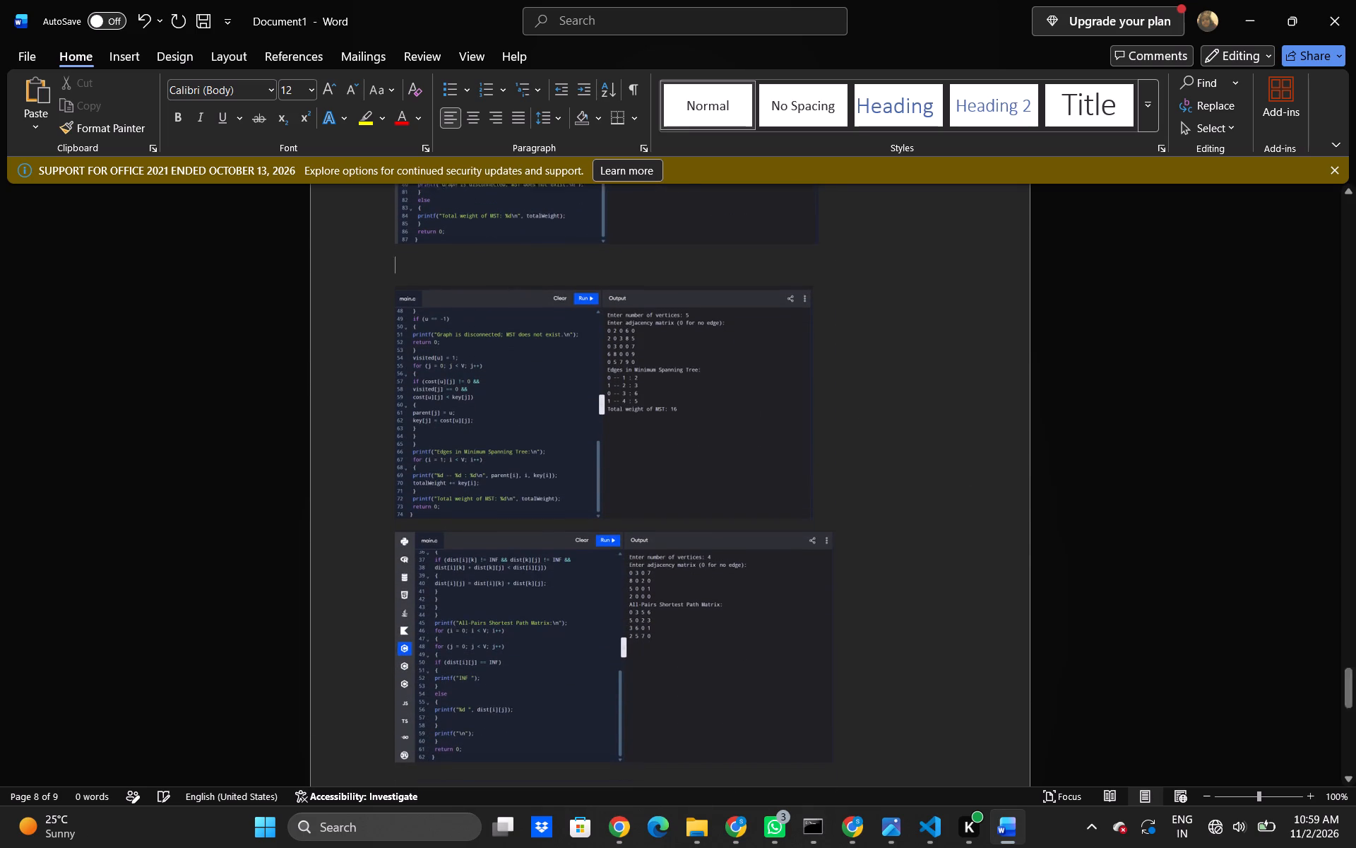
pyautogui.scroll(-1, 848, 243)
pyautogui.click(835, 254)
pyautogui.press('Return')
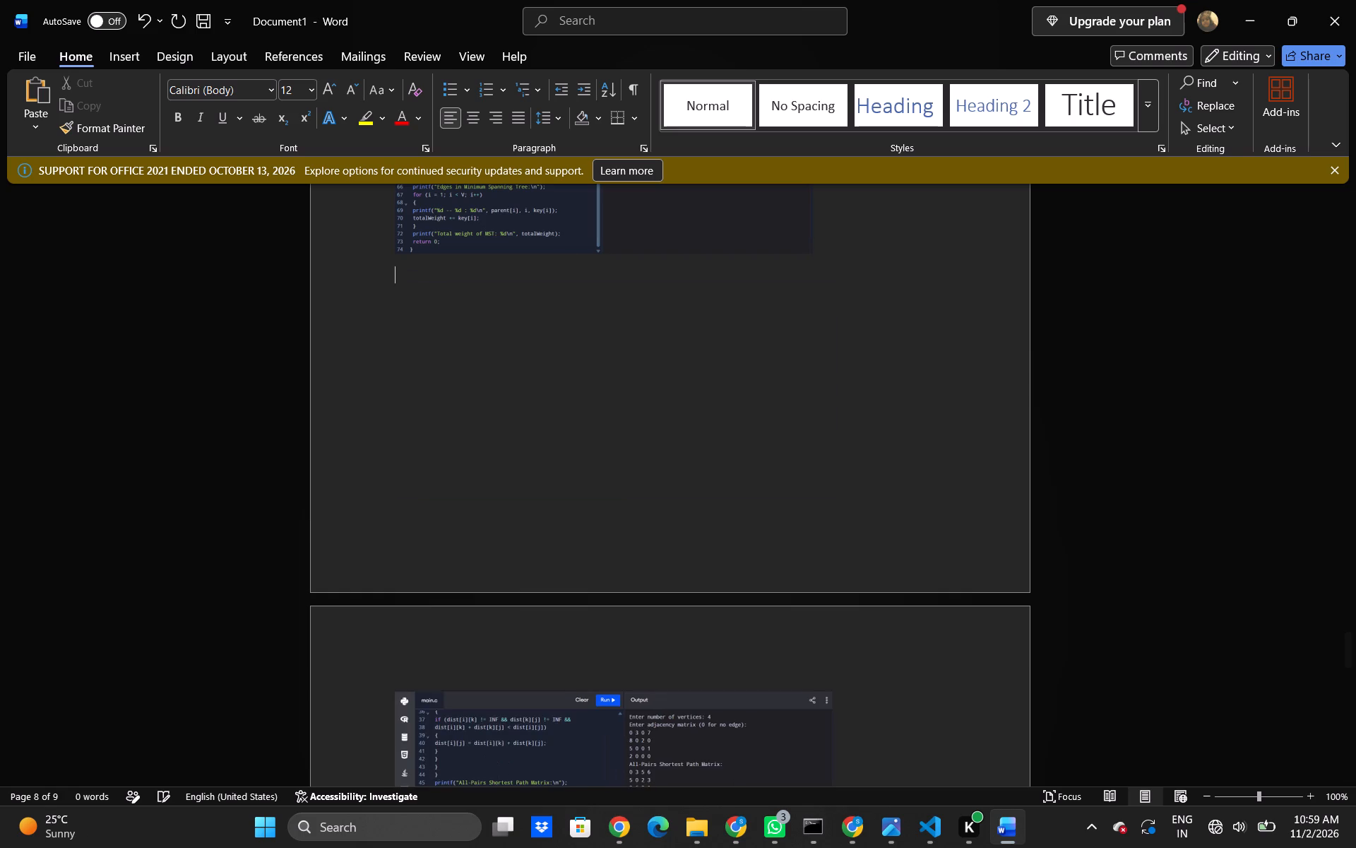
# Insert a blank line below the all-pairs shortest path screenshot and another below the single-source shortest distances one.
pyautogui.scroll(-4, 835, 254)
pyautogui.click(853, 257)
pyautogui.press('Return')
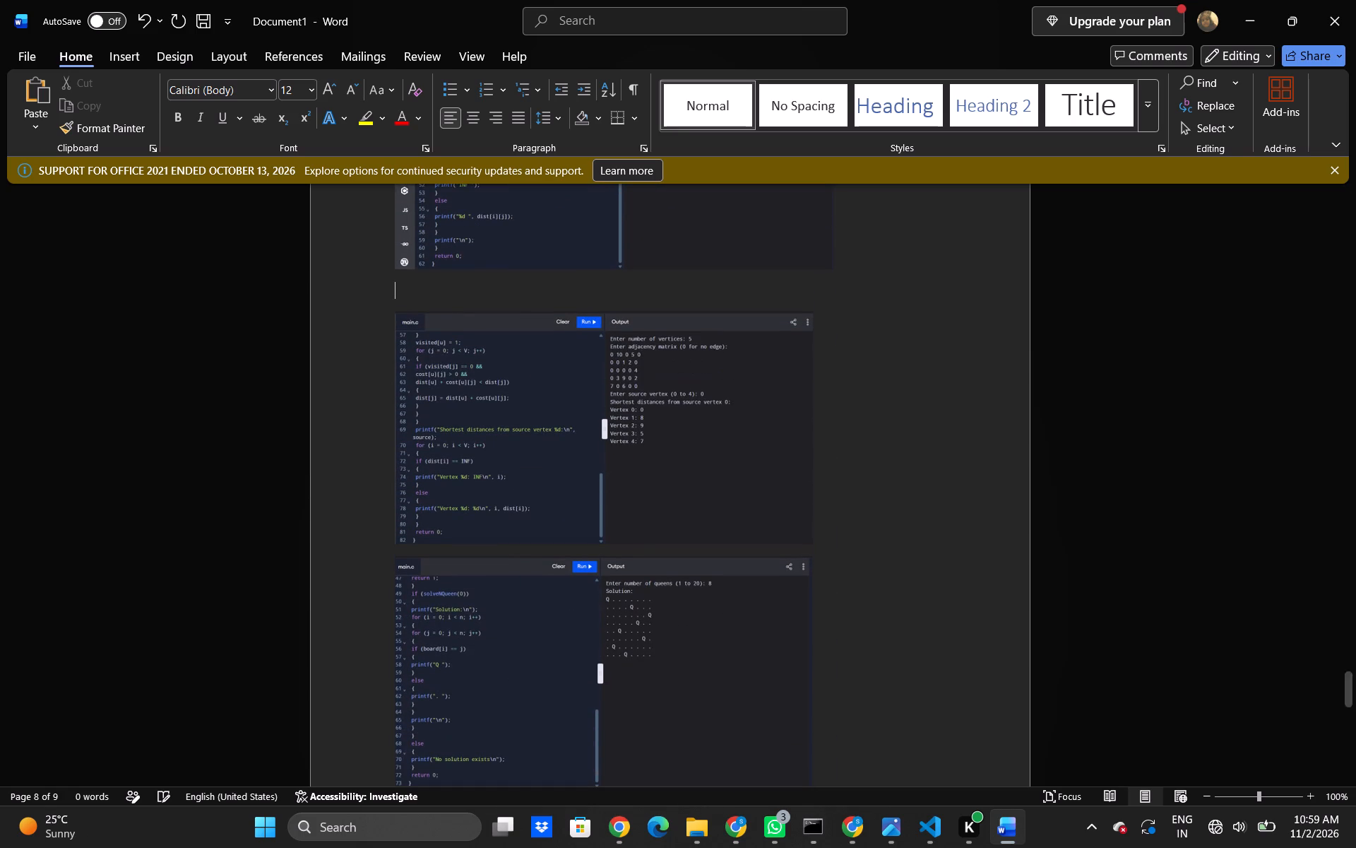
pyautogui.click(838, 531)
pyautogui.press('Return')
# Insert a blank line between the N-queens screenshot and the subset-sum one on the last page.
pyautogui.scroll(-4, 838, 531)
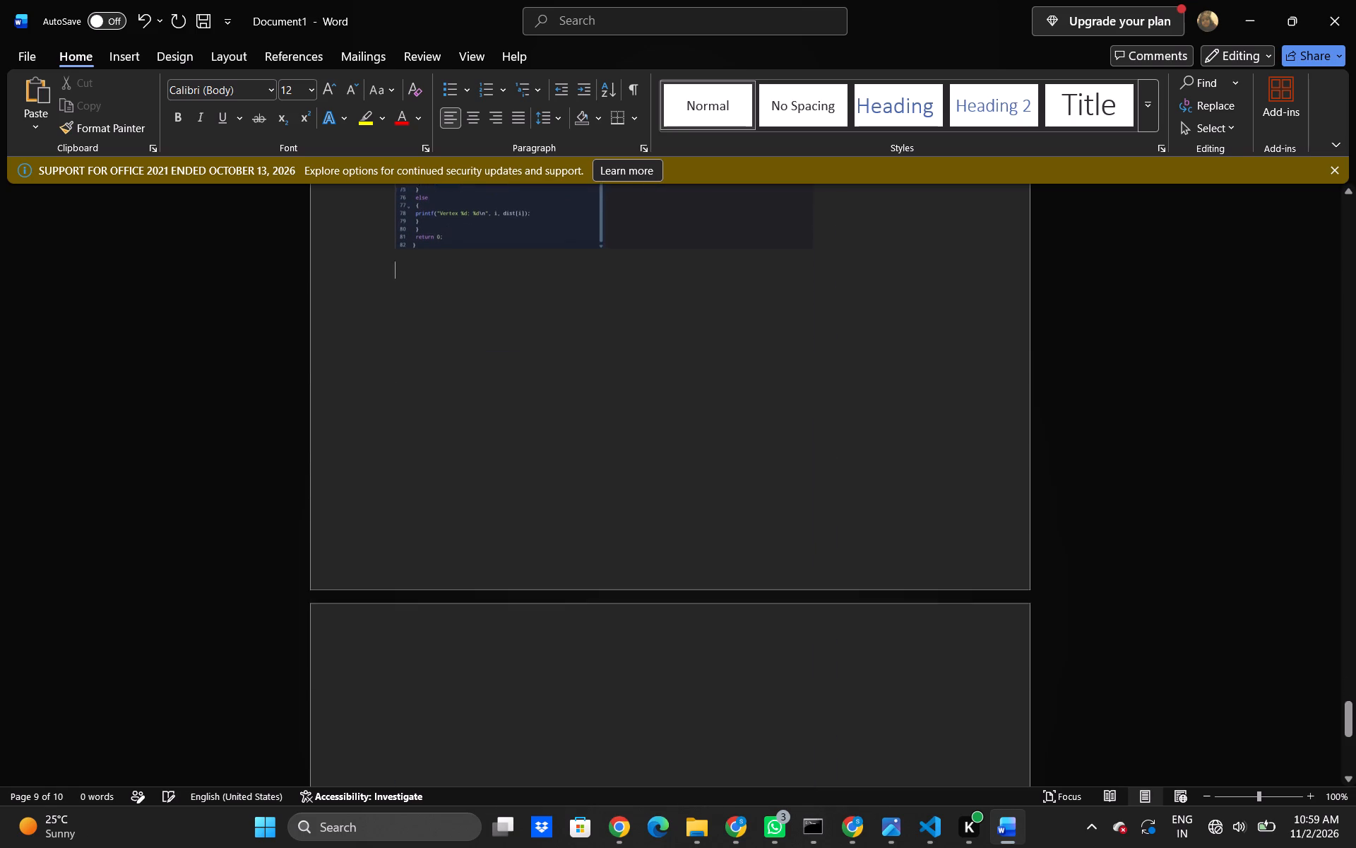
pyautogui.scroll(-1, 838, 531)
pyautogui.click(831, 330)
pyautogui.press('Return')
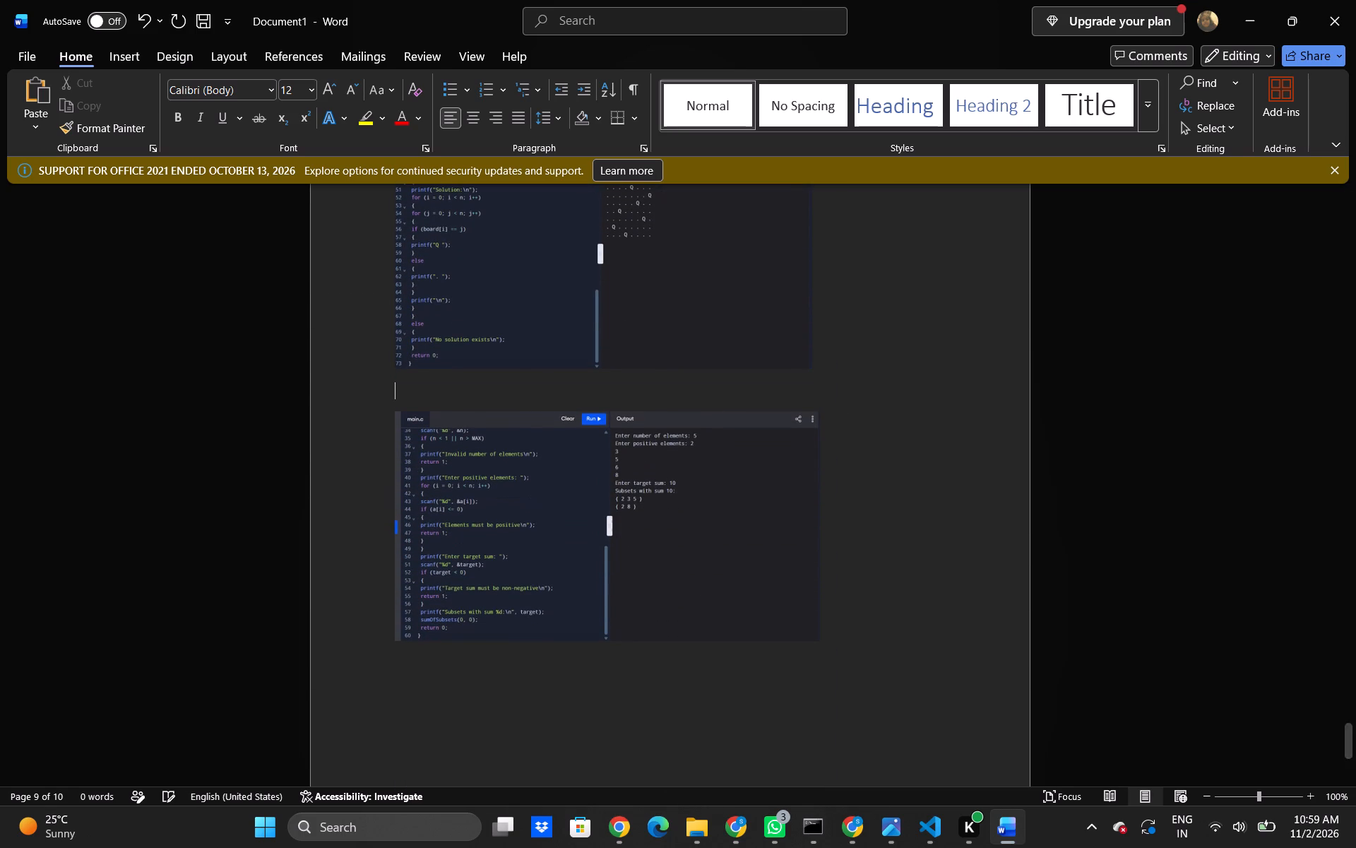
# Open the print preview and check how the screenshots are laid out from the last page back to the first.
pyautogui.scroll(-6, 831, 330)
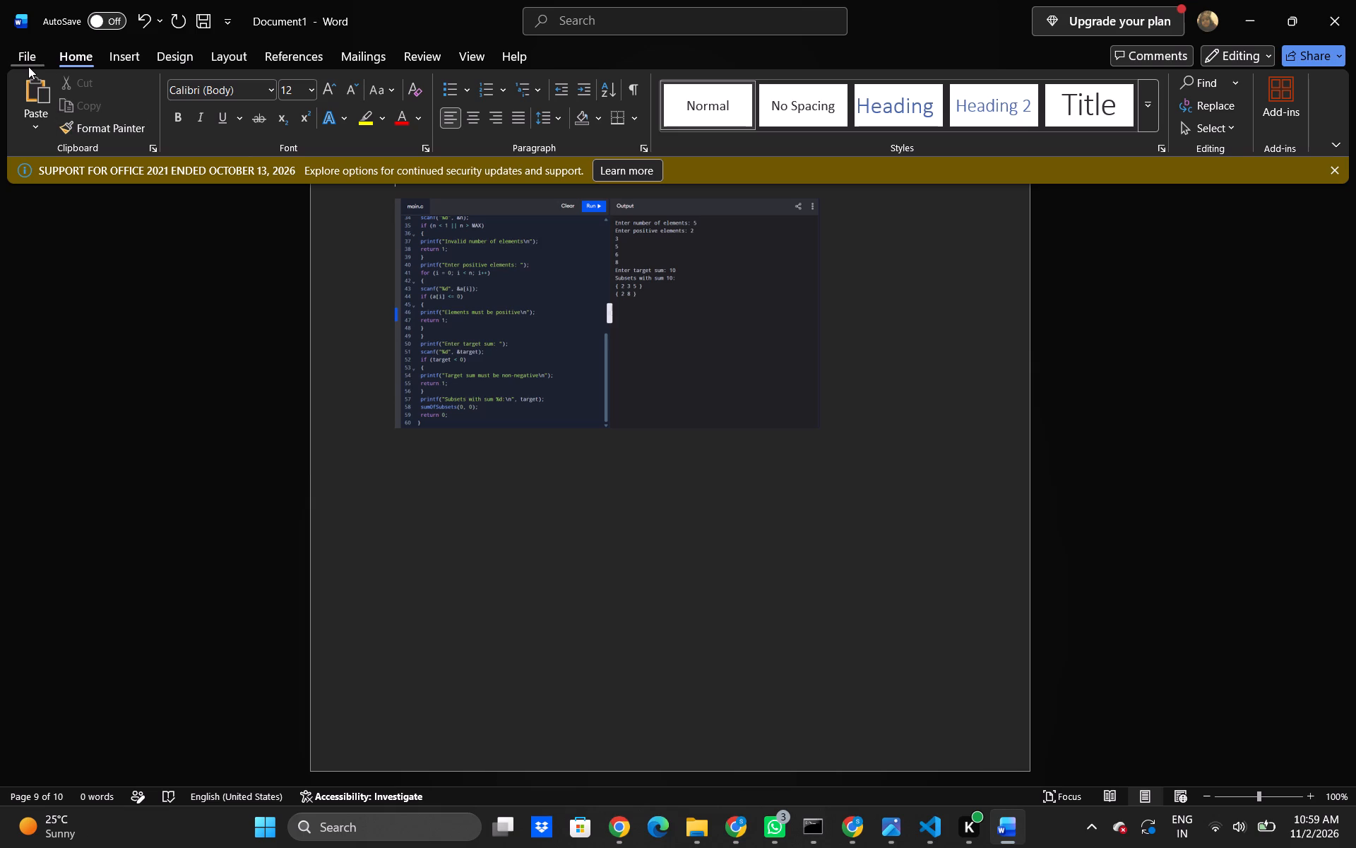
pyautogui.click(28, 66)
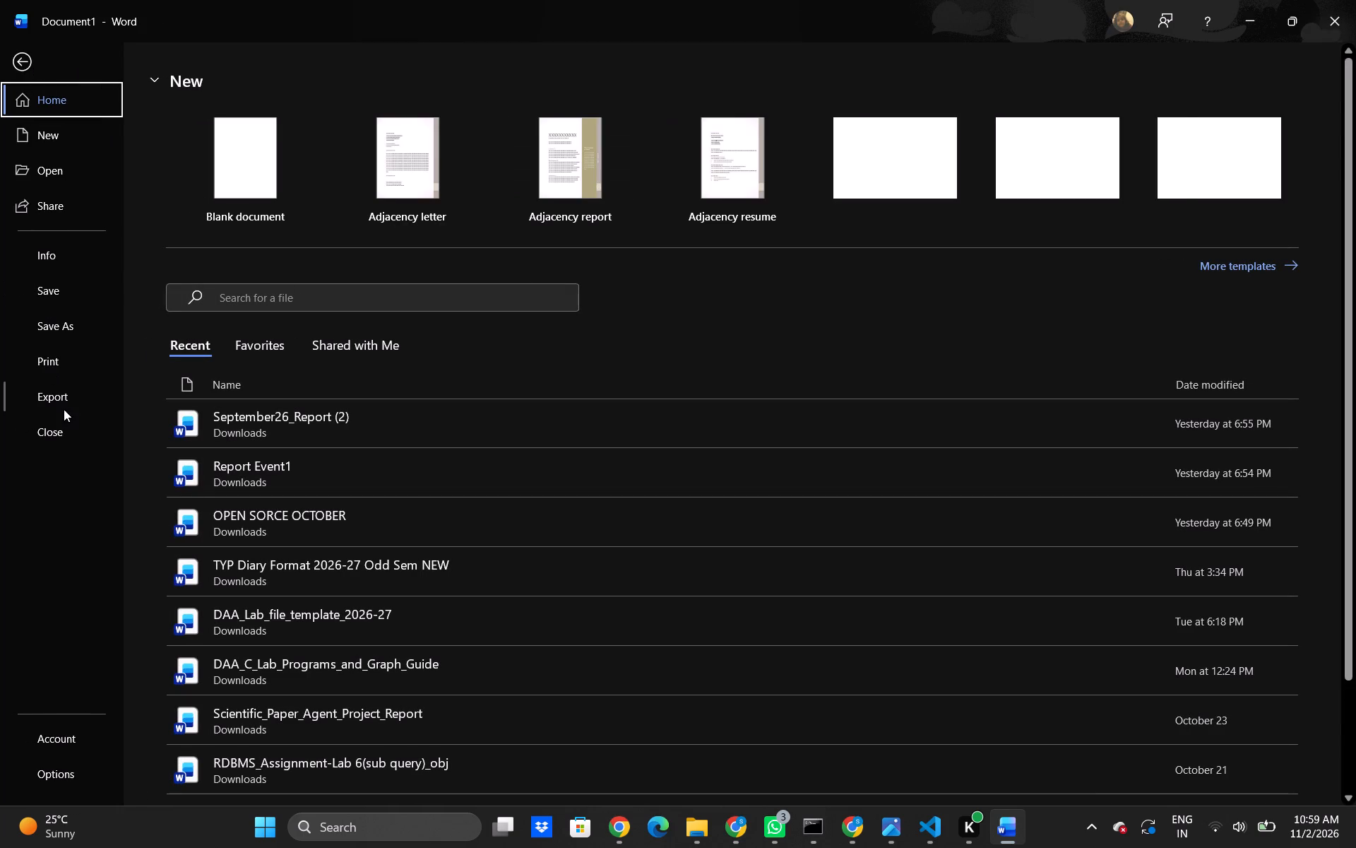
pyautogui.click(69, 361)
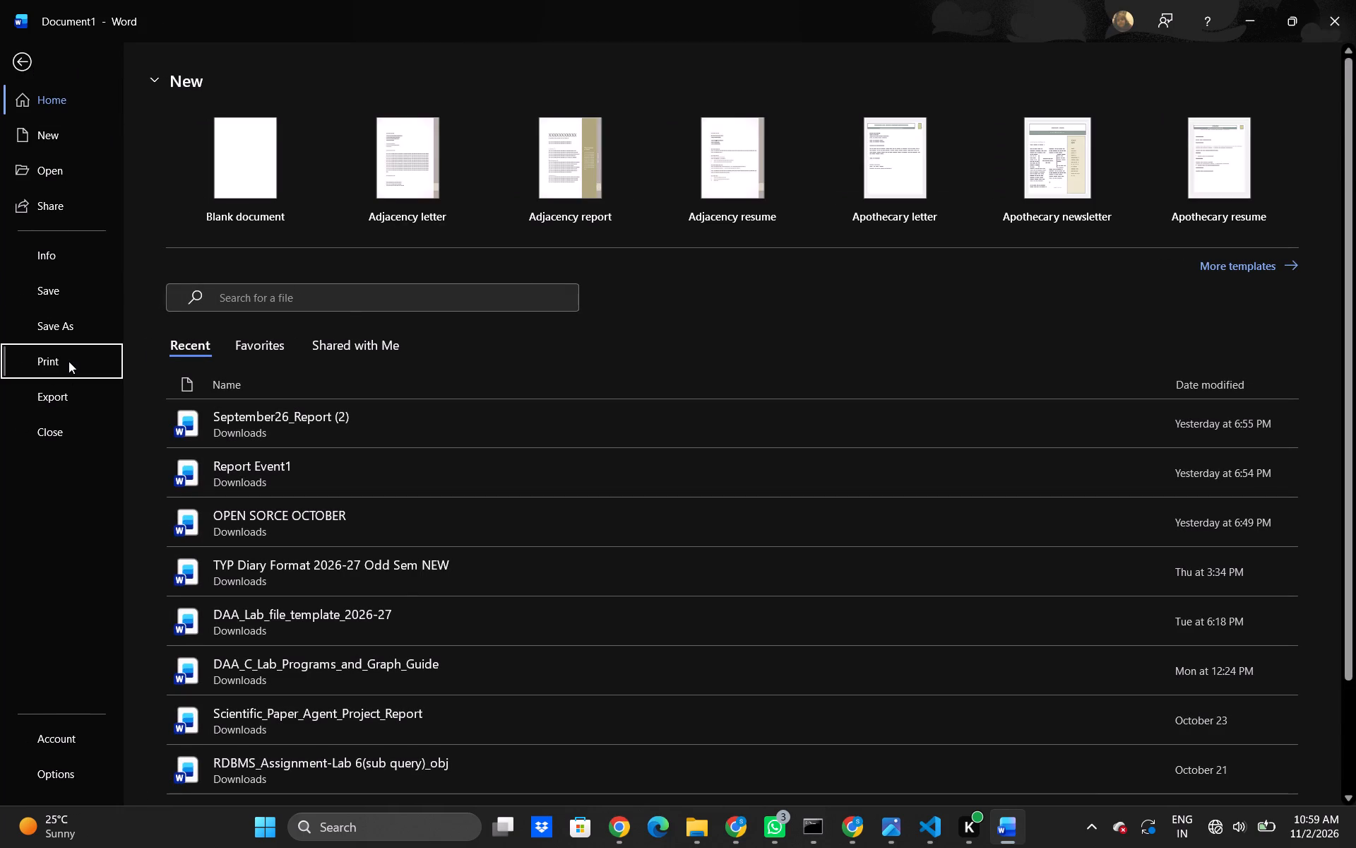
pyautogui.doubleClick(69, 361)
pyautogui.scroll(-7, 756, 599)
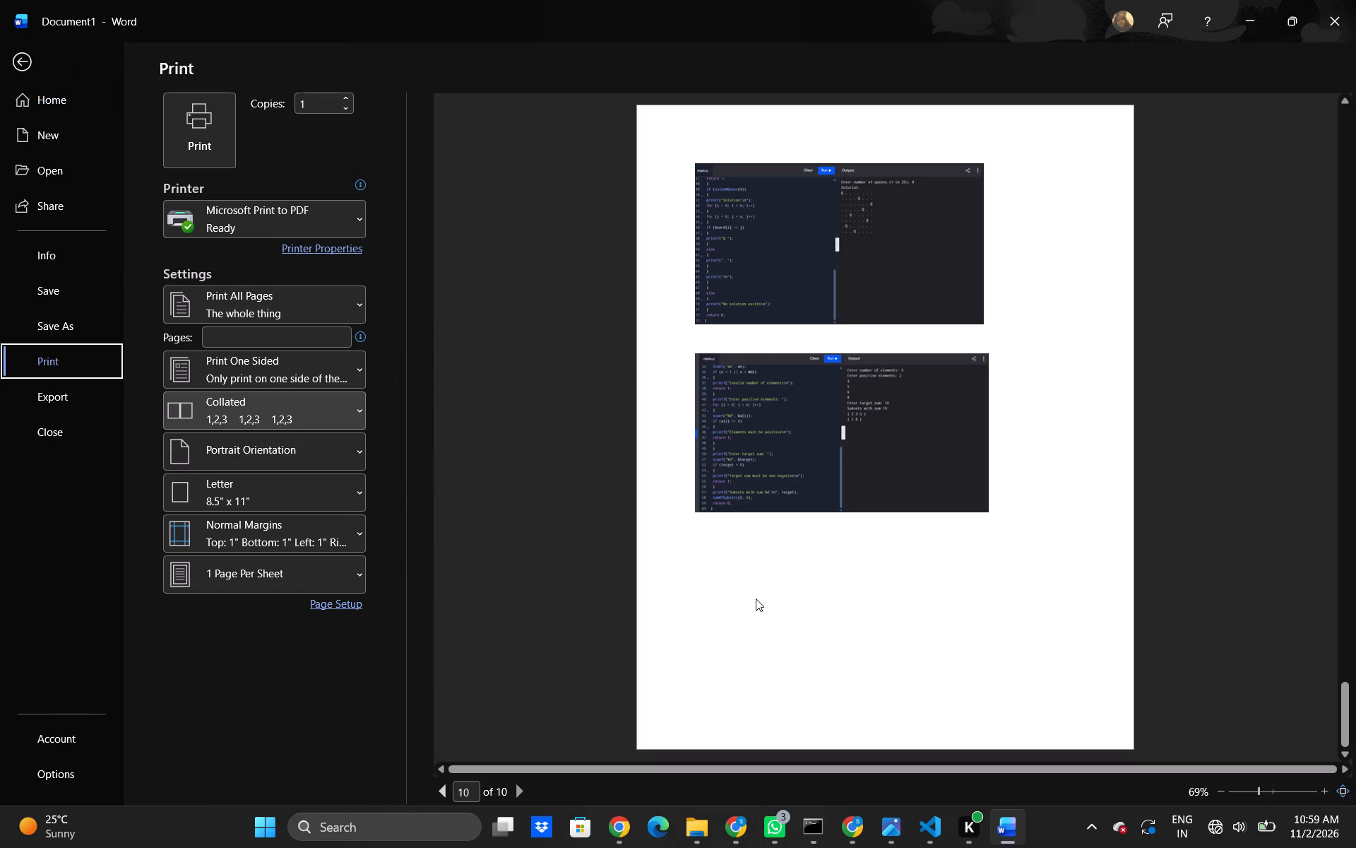
pyautogui.scroll(9, 756, 599)
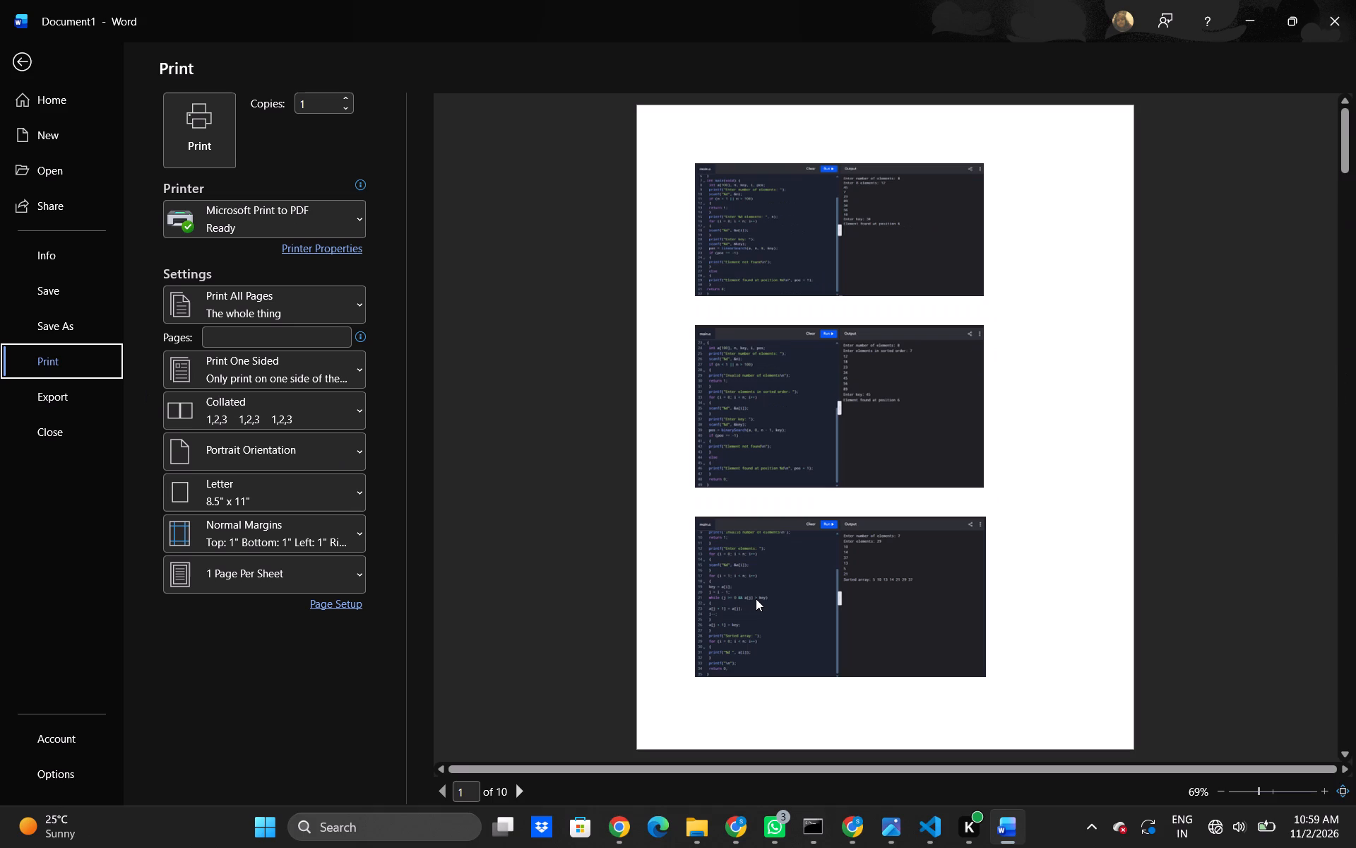
# Print all pages of the document with Microsoft Print to PDF, saving the PDF in the Downloads folder as DAA output.
pyautogui.scroll(-7, 756, 599)
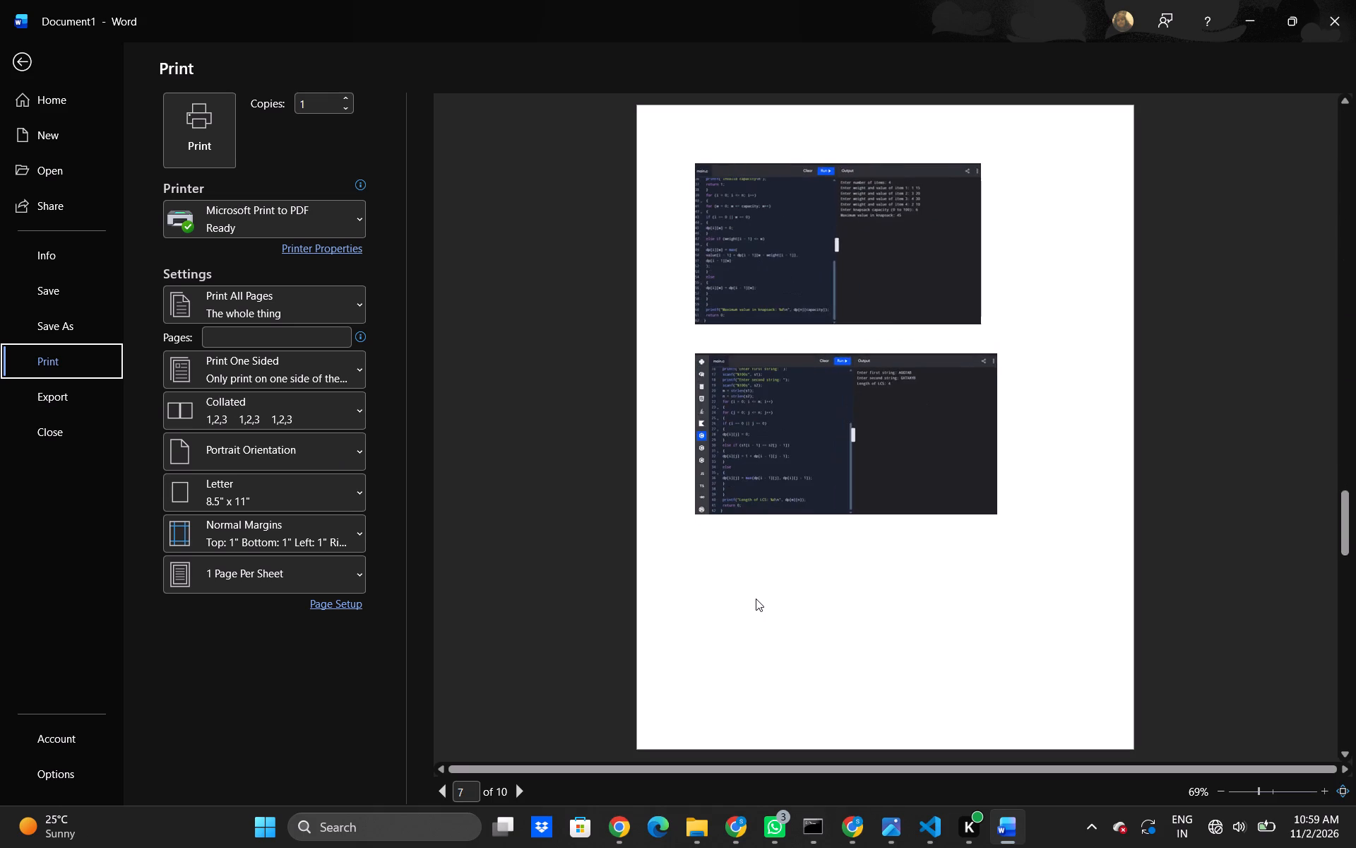
pyautogui.scroll(-16, 756, 599)
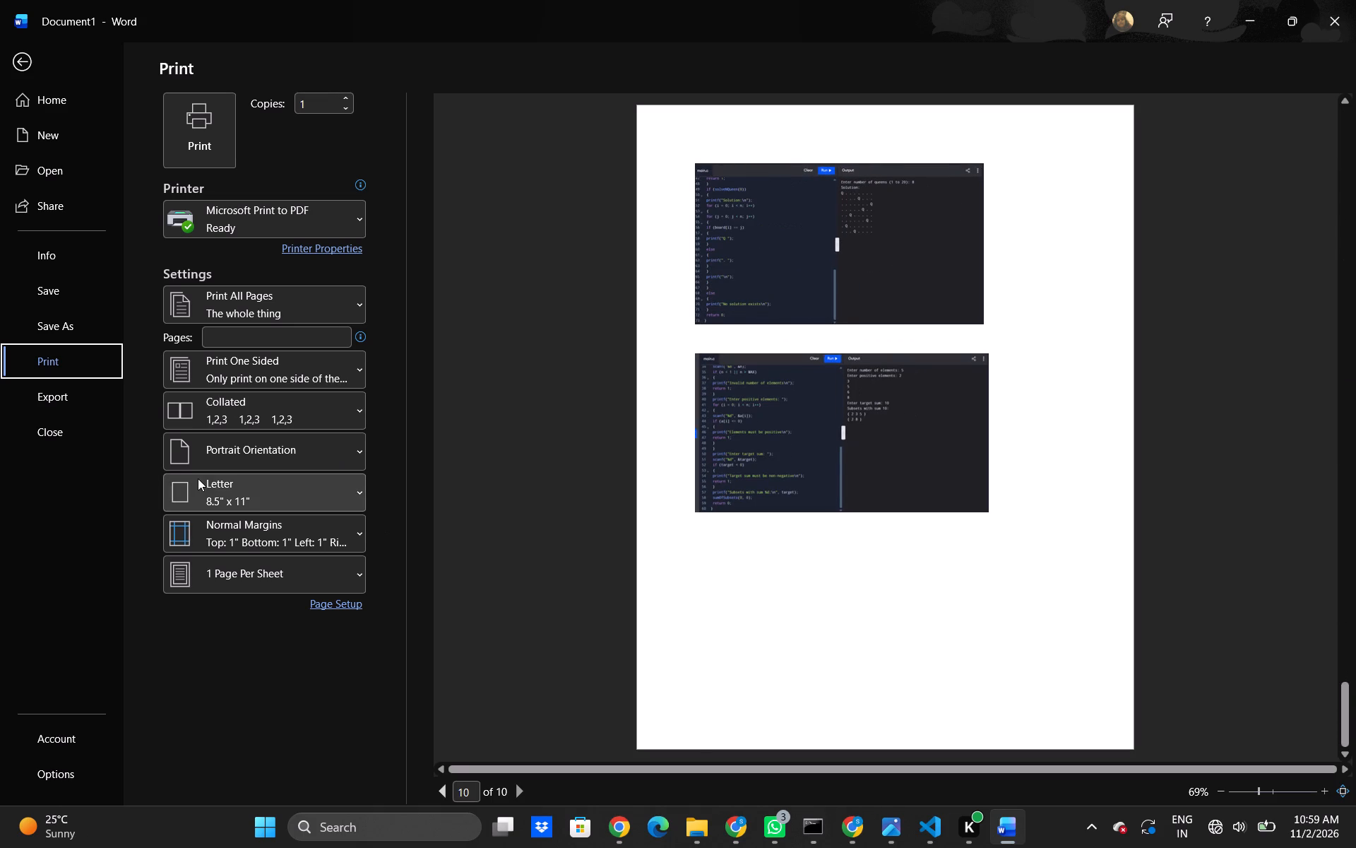
pyautogui.click(180, 130)
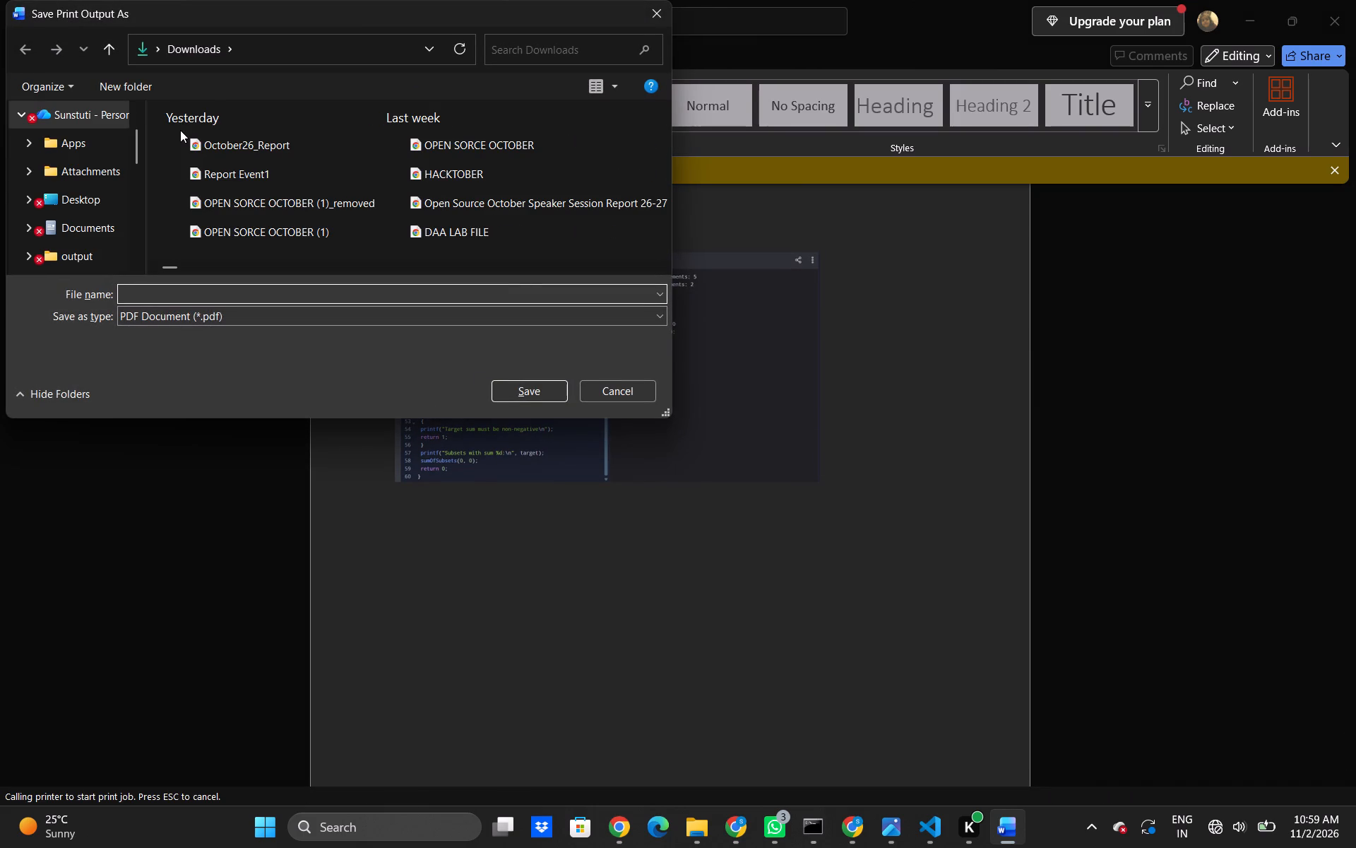
pyautogui.write('DAA')
pyautogui.press('space')
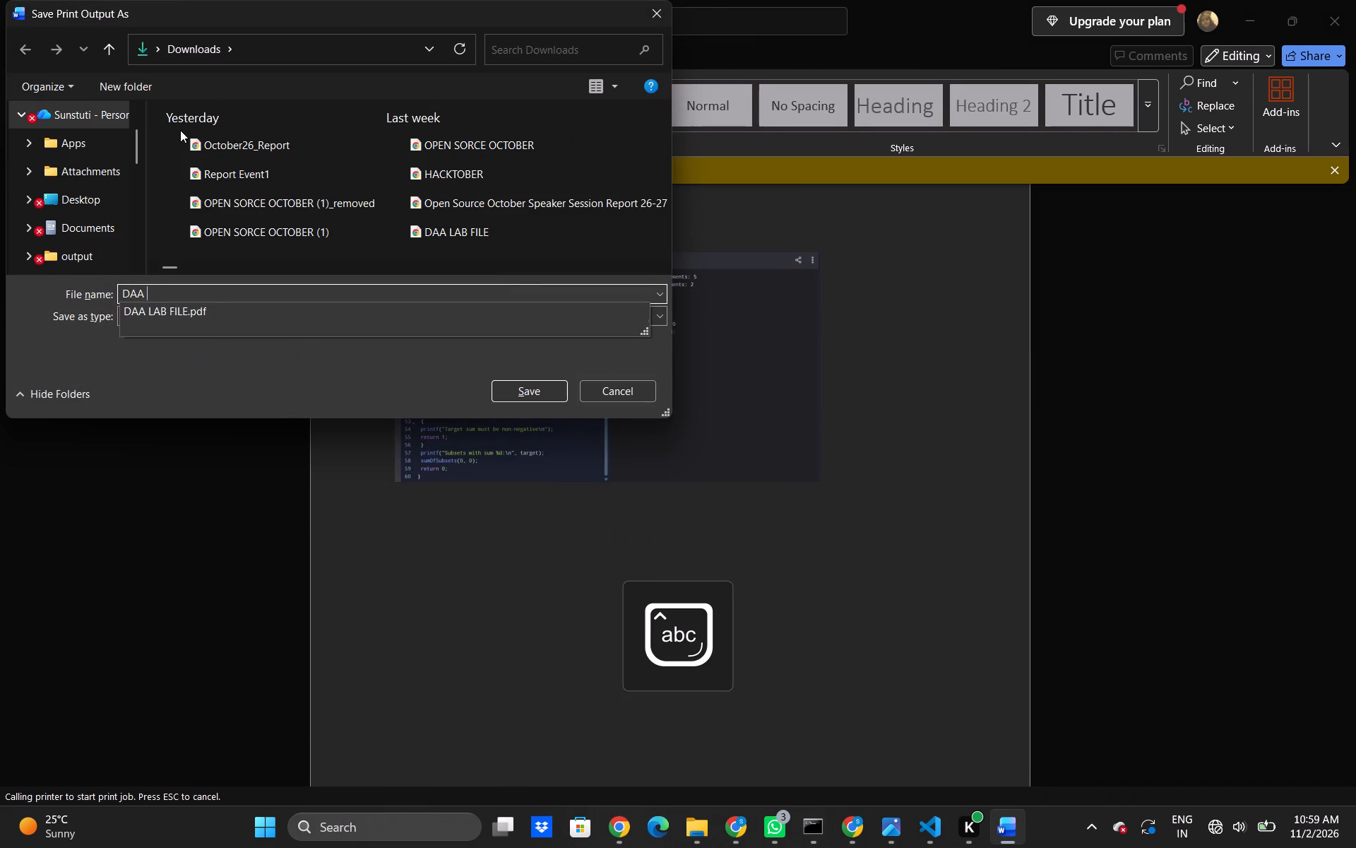
pyautogui.write('outpi')
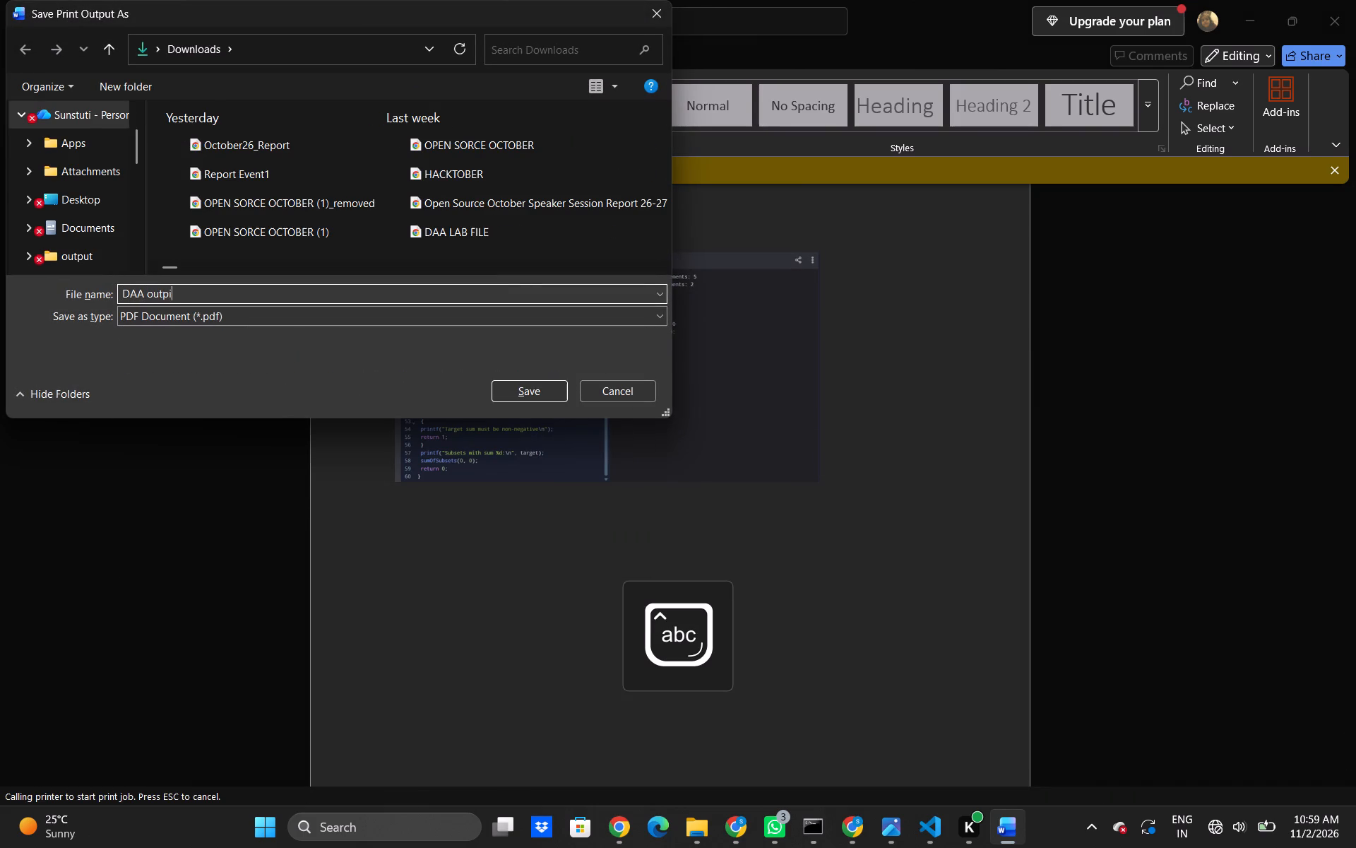
pyautogui.press('BackSpace')
pyautogui.write('ut')
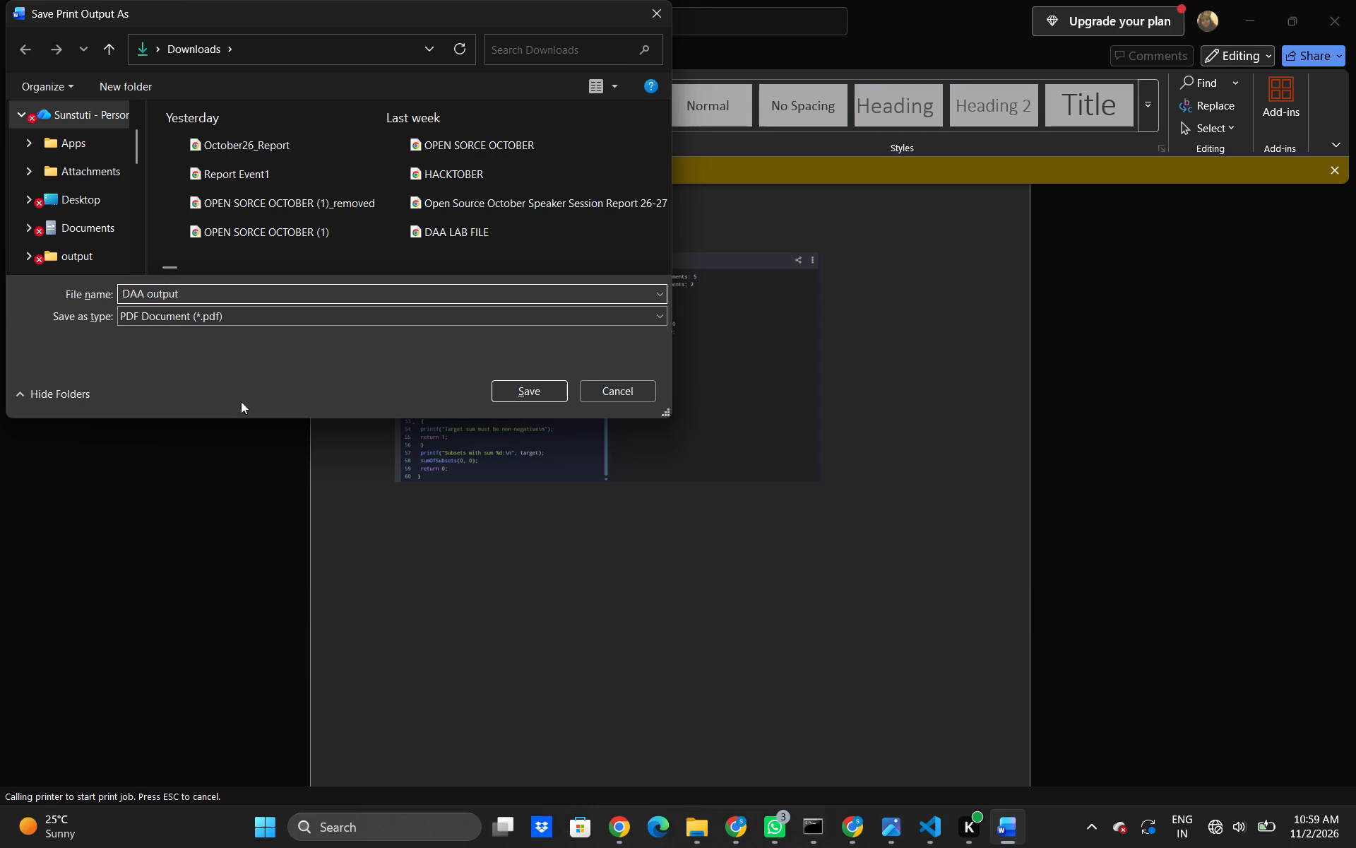
pyautogui.click(545, 393)
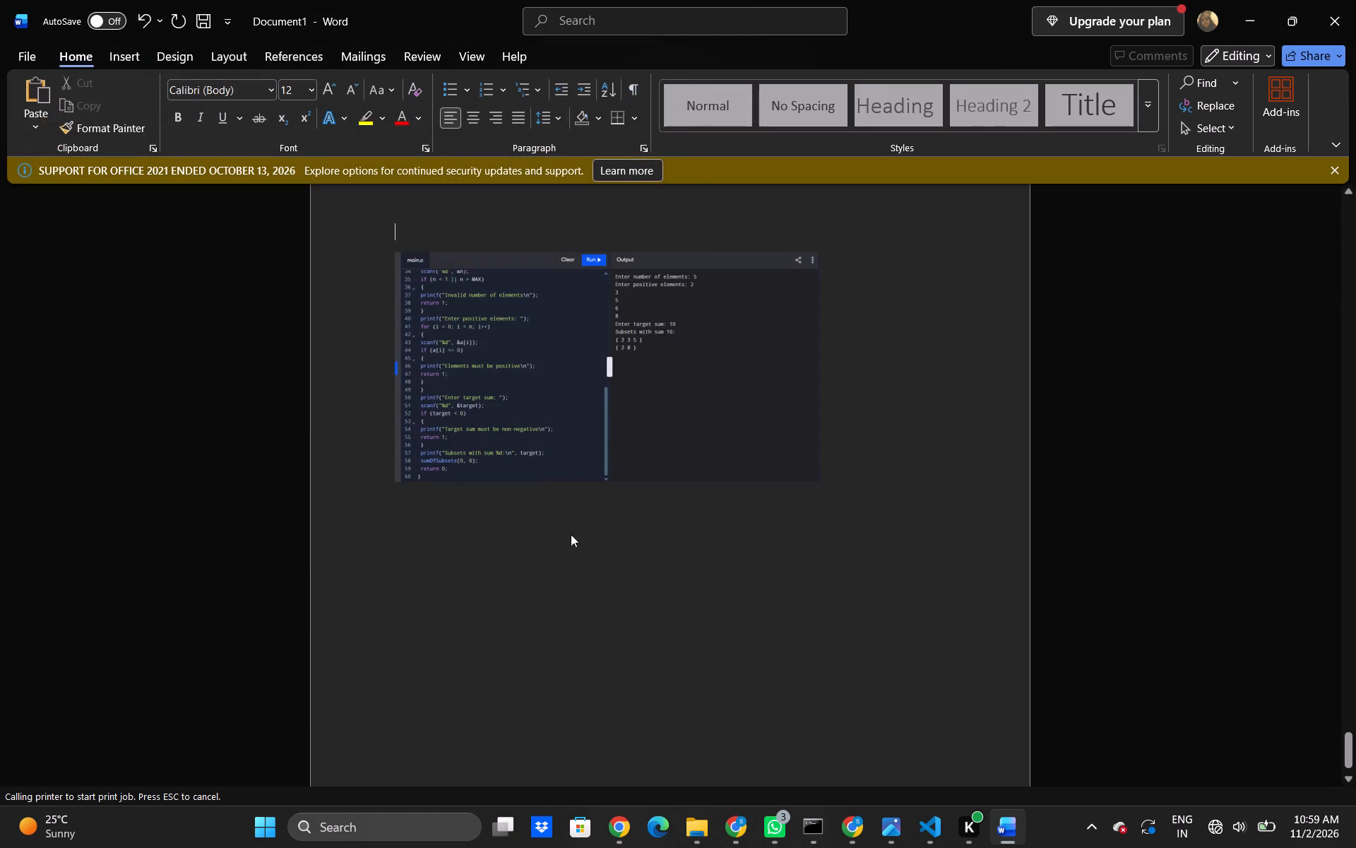